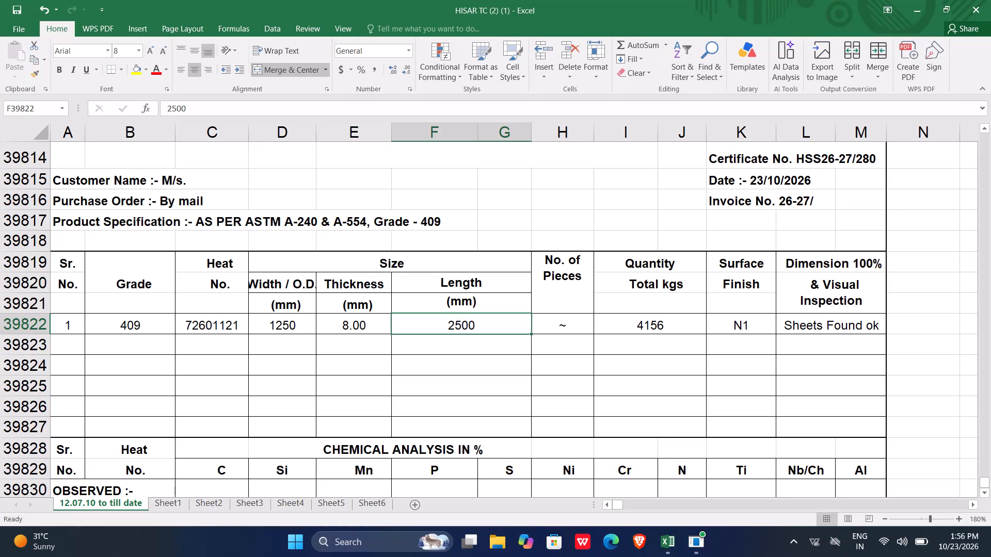
Set the total quantity in row 39822 of the grade 409 certificate to 1965 kg.
{"action": "key", "text": "Right"}
{"action": "key", "text": "Right"}
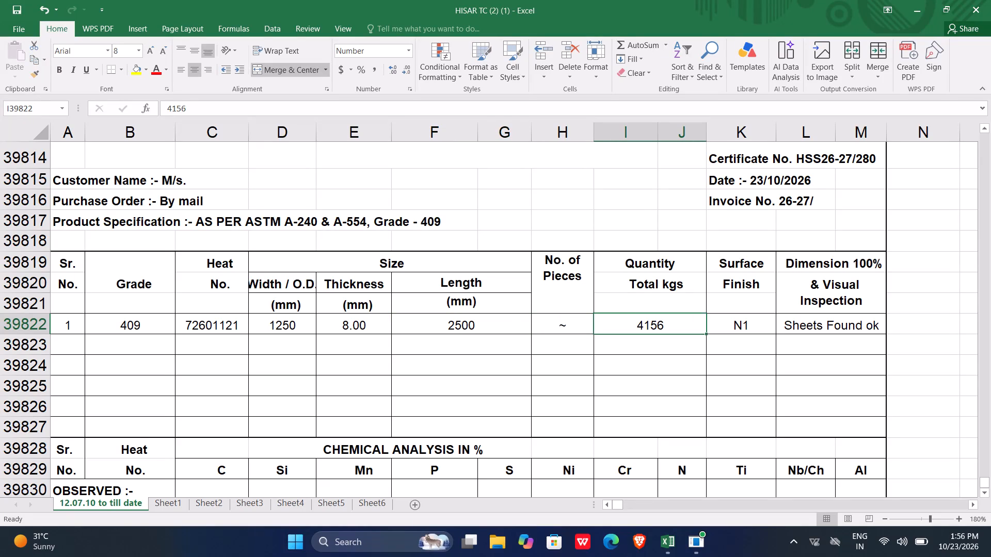
{"action": "type", "text": "1965"}
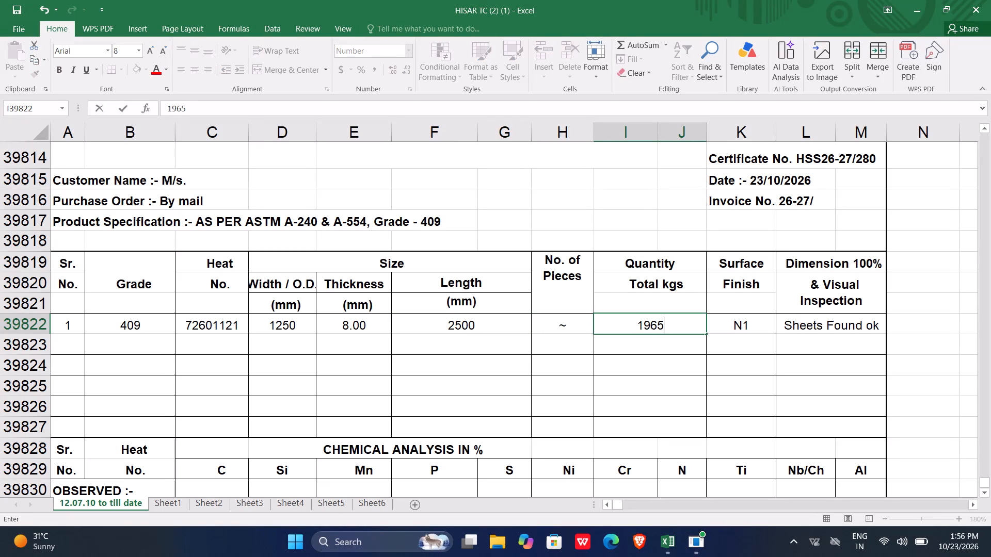
{"action": "key", "text": "Left"}
{"action": "key", "text": "Left"}
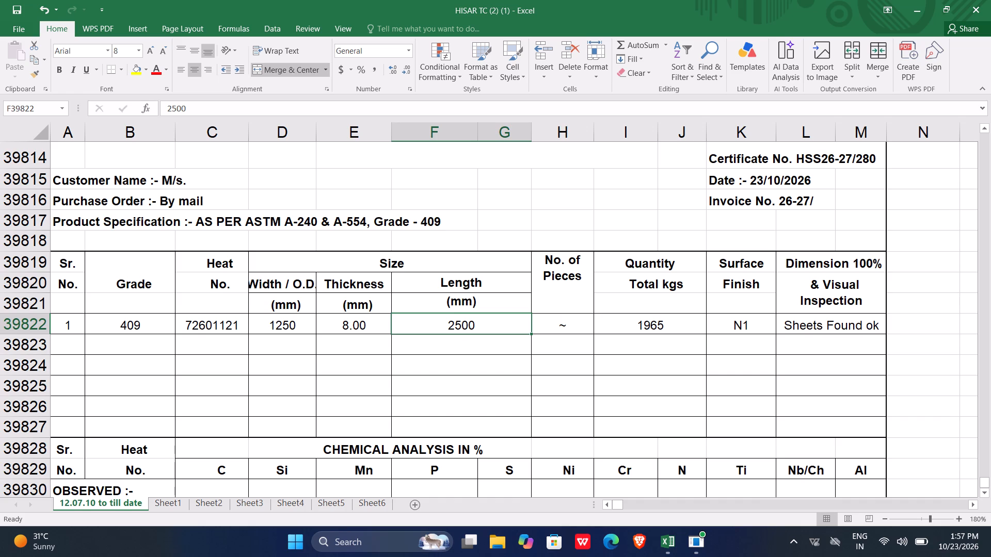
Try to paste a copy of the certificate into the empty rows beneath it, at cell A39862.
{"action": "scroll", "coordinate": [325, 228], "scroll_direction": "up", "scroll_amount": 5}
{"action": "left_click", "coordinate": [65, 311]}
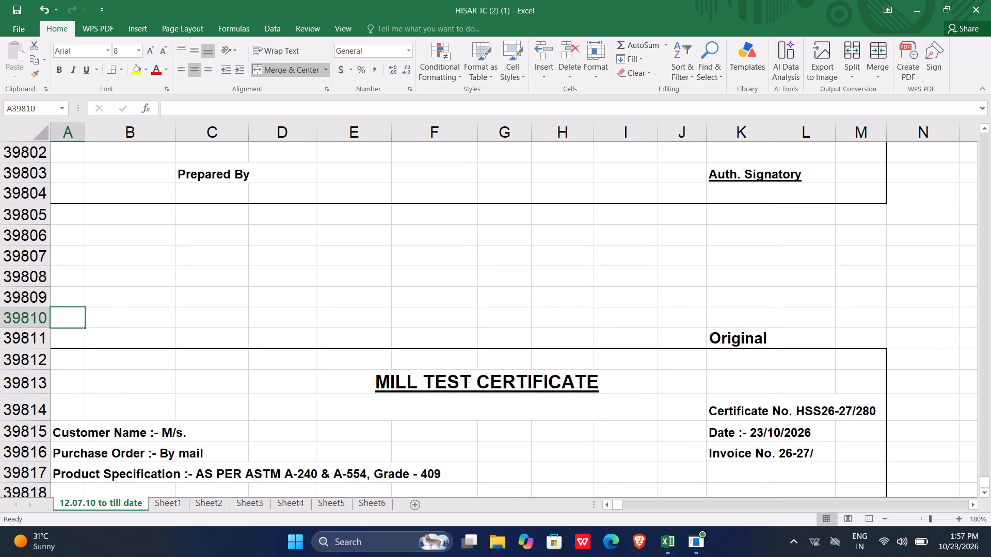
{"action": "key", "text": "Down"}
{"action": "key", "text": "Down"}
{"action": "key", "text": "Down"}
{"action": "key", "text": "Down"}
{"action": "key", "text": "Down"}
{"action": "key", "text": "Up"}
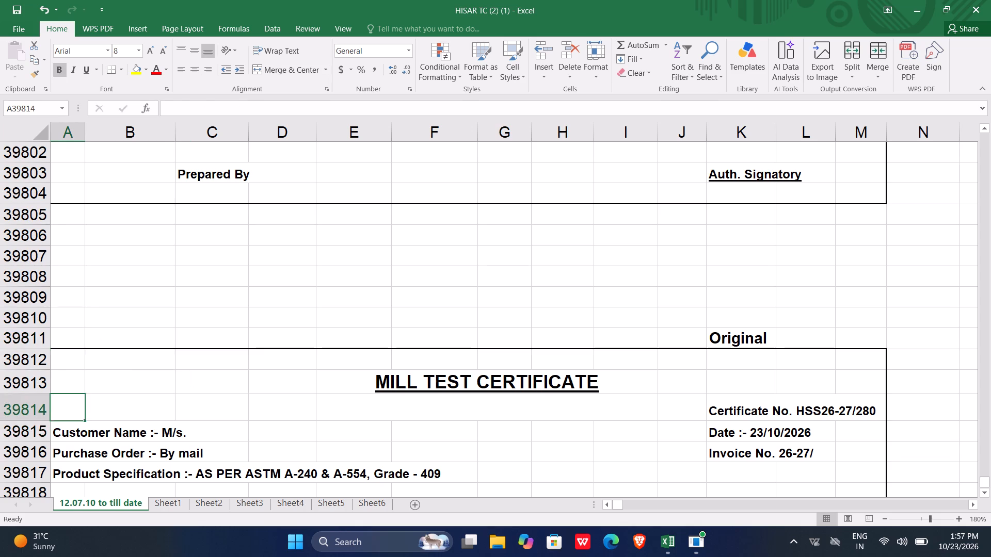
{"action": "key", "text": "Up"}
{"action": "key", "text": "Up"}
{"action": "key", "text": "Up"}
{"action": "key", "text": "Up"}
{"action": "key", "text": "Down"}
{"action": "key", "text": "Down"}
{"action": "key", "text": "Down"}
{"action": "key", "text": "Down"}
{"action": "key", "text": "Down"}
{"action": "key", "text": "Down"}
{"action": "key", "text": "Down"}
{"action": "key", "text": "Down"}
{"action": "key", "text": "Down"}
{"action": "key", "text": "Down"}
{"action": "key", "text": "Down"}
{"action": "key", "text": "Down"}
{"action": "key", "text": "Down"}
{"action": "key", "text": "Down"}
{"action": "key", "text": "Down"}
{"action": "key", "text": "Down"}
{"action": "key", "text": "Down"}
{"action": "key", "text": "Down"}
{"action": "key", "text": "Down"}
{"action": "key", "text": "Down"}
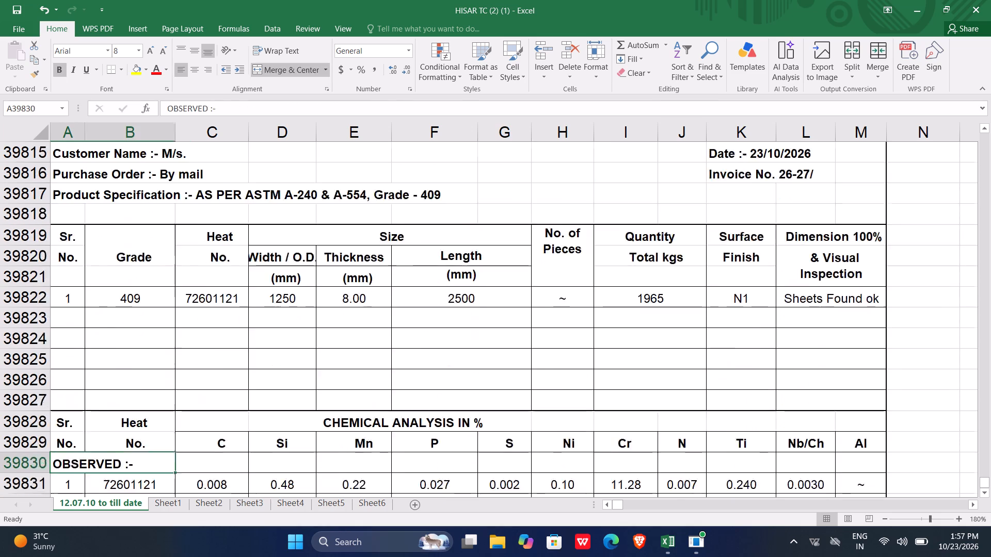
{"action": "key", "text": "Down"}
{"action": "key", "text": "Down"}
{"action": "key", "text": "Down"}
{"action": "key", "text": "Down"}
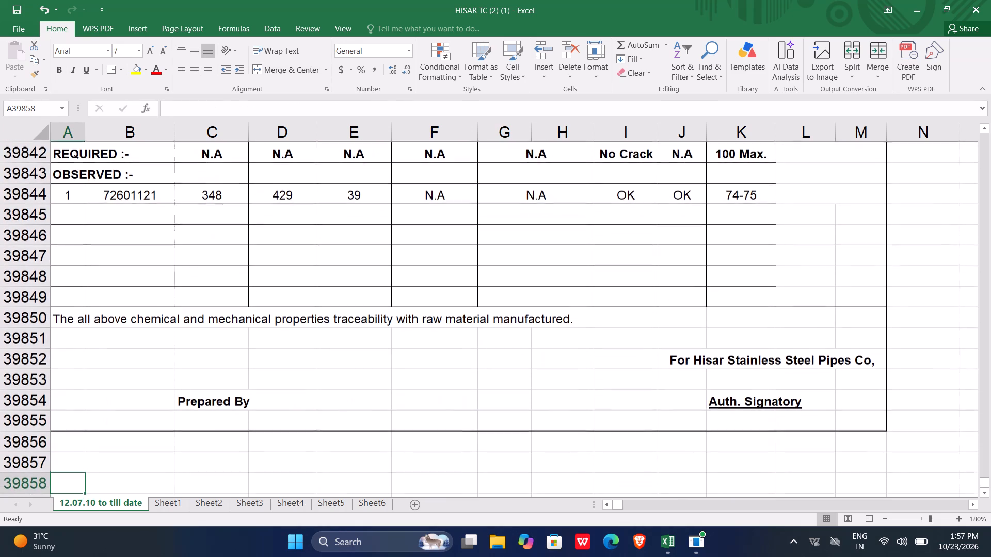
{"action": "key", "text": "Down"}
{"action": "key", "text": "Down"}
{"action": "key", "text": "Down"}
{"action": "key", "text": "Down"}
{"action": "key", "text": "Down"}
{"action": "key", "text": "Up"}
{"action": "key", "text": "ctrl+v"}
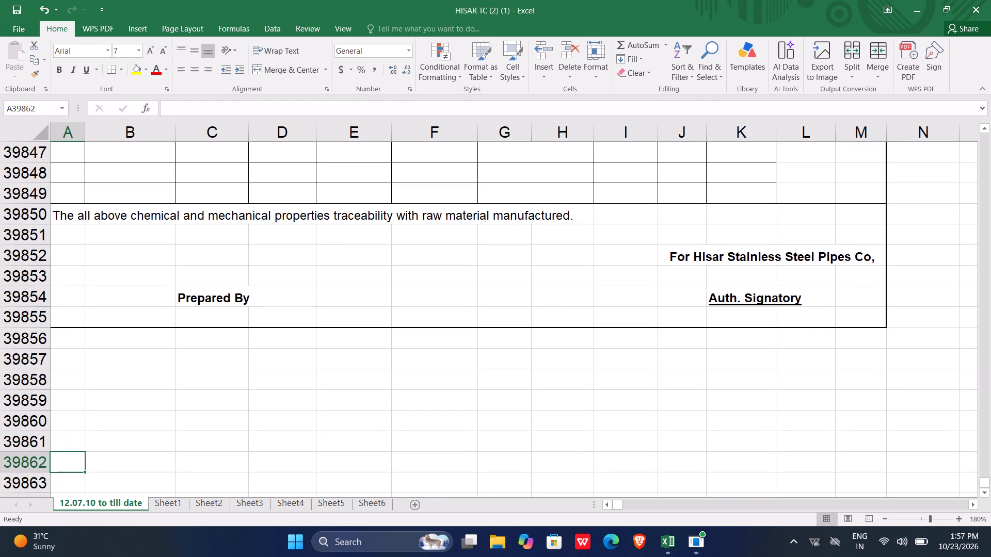
Copy the whole grade 409 mill test certificate block, range A39810 to M39856.
{"action": "key", "text": "Up"}
{"action": "key", "text": "Up"}
{"action": "key", "text": "Up"}
{"action": "key", "text": "Up"}
{"action": "key", "text": "Up"}
{"action": "key", "text": "Up"}
{"action": "key", "text": "Up"}
{"action": "key", "text": "Up"}
{"action": "key", "text": "Up"}
{"action": "key", "text": "Up"}
{"action": "key", "text": "Up"}
{"action": "key", "text": "Up"}
{"action": "key", "text": "Up"}
{"action": "key", "text": "Up"}
{"action": "key", "text": "Up"}
{"action": "key", "text": "Up"}
{"action": "key", "text": "Up"}
{"action": "key", "text": "Up"}
{"action": "key", "text": "Up"}
{"action": "key", "text": "Up"}
{"action": "key", "text": "Up"}
{"action": "key", "text": "Up"}
{"action": "key", "text": "Up"}
{"action": "key", "text": "Up"}
{"action": "key", "text": "Up"}
{"action": "key", "text": "Up"}
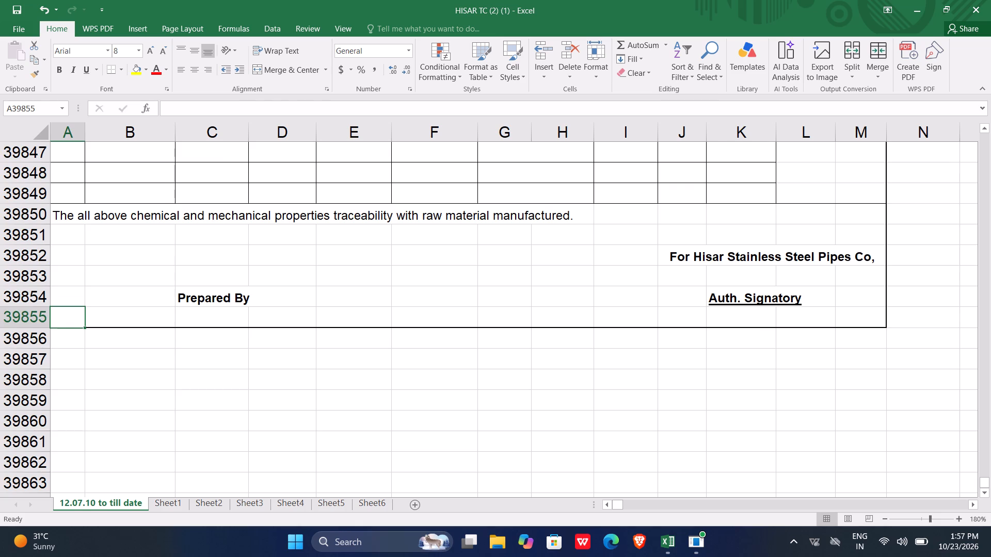
{"action": "key", "text": "Up"}
{"action": "key", "text": "Up"}
{"action": "key", "text": "Up"}
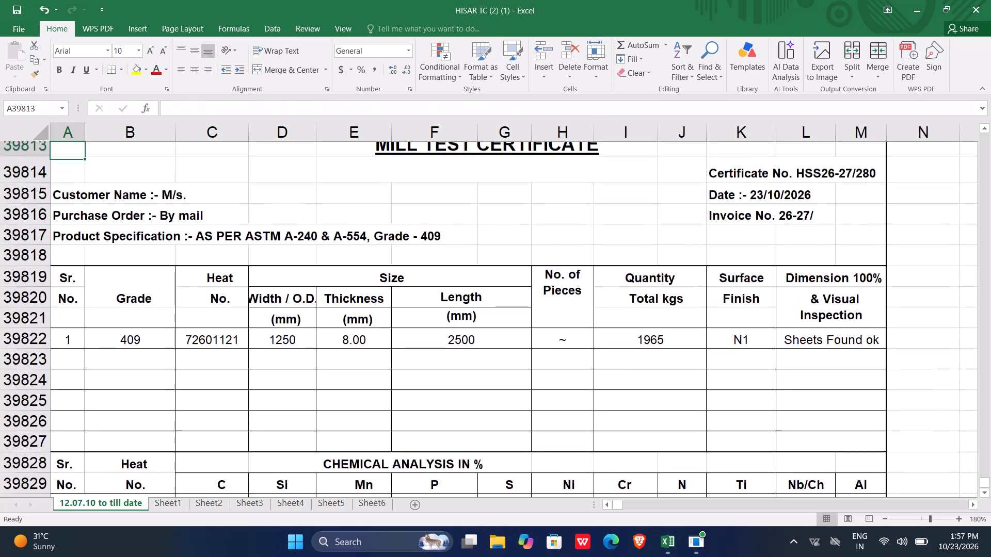
{"action": "key", "text": "Up"}
{"action": "key", "text": "Up"}
{"action": "key", "text": "Up"}
{"action": "key", "text": "Up"}
{"action": "key", "text": "Down"}
{"action": "key", "text": "shift+Right"}
{"action": "key", "text": "shift+Right"}
{"action": "key", "text": "shift+Right"}
{"action": "key", "text": "shift+Right"}
{"action": "key", "text": "shift+Right"}
{"action": "key", "text": "shift+Right"}
{"action": "key", "text": "shift+Right"}
{"action": "key", "text": "shift+Right"}
{"action": "key", "text": "shift+Right"}
{"action": "key", "text": "shift+Right"}
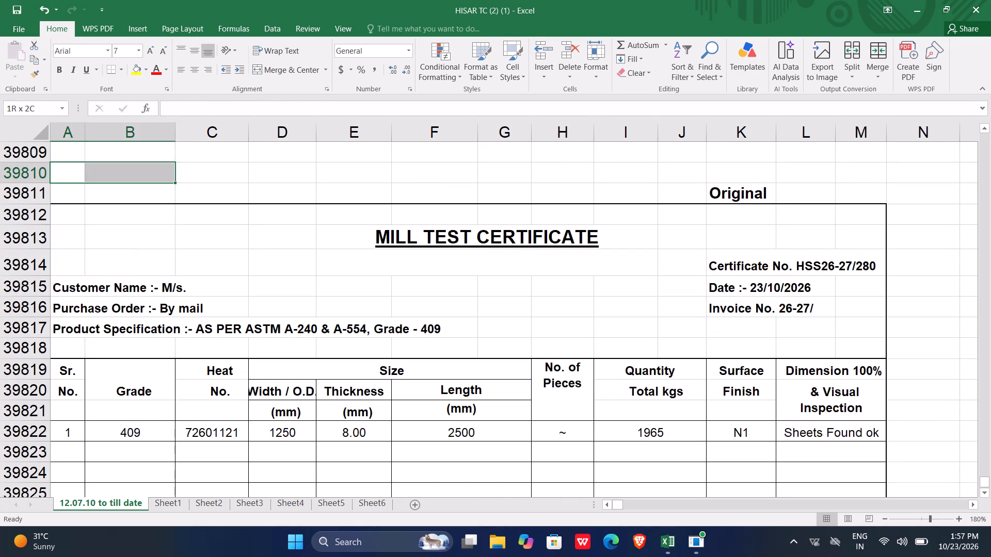
{"action": "key", "text": "shift+Right"}
{"action": "key", "text": "shift+Right"}
{"action": "key", "text": "shift+Down"}
{"action": "key", "text": "shift+Down"}
{"action": "key", "text": "shift+Down"}
{"action": "key", "text": "shift+Down"}
{"action": "key", "text": "shift+Down"}
{"action": "key", "text": "shift+Down"}
{"action": "key", "text": "shift+Down"}
{"action": "key", "text": "shift+Down"}
{"action": "key", "text": "shift+Down"}
{"action": "key", "text": "shift+Down"}
{"action": "key", "text": "shift+Down"}
{"action": "key", "text": "shift+Down"}
{"action": "key", "text": "shift+Down"}
{"action": "key", "text": "shift+Down"}
{"action": "key", "text": "shift+Down"}
{"action": "key", "text": "shift+Down"}
{"action": "key", "text": "shift+Down"}
{"action": "key", "text": "shift+Down"}
{"action": "key", "text": "shift+Down"}
{"action": "key", "text": "shift+Down"}
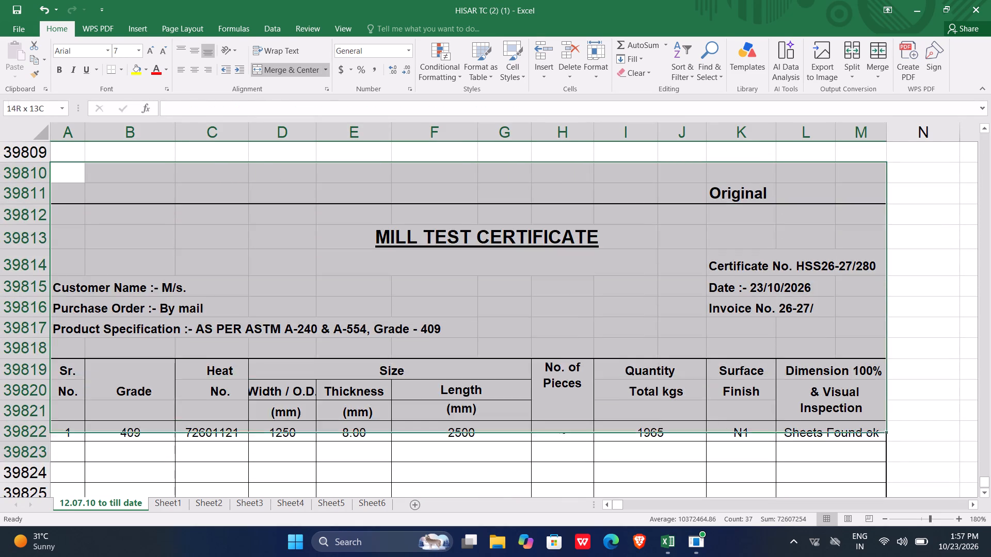
{"action": "key", "text": "shift+Up"}
{"action": "key", "text": "shift+Up"}
{"action": "key", "text": "shift+Up"}
{"action": "key", "text": "shift+Up"}
{"action": "key", "text": "shift+Up"}
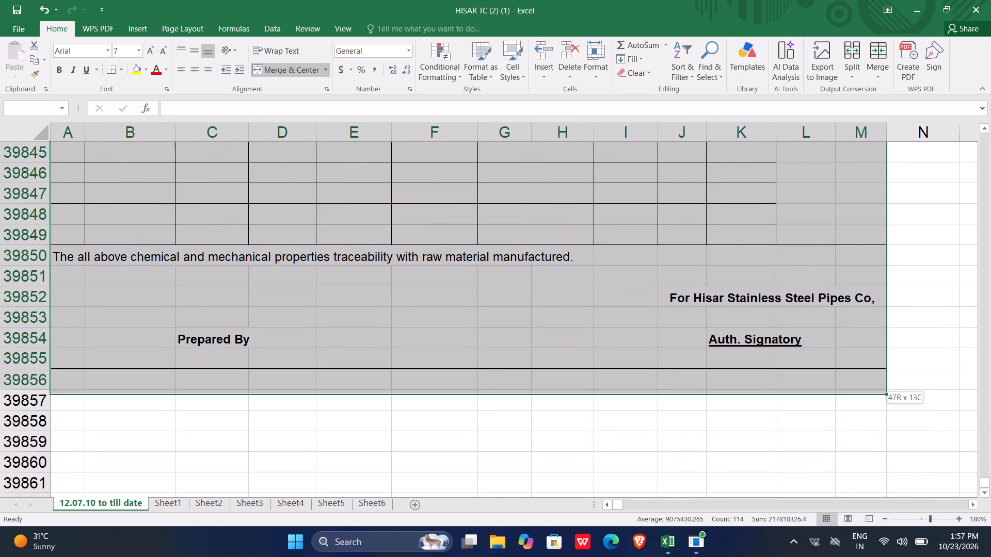
{"action": "key", "text": "ctrl+c"}
Paste the copied certificate block below the existing one, starting at cell A39859.
{"action": "key", "text": "Down"}
{"action": "key", "text": "Down"}
{"action": "key", "text": "Down"}
{"action": "key", "text": "Down"}
{"action": "key", "text": "Down"}
{"action": "key", "text": "Down"}
{"action": "key", "text": "Down"}
{"action": "key", "text": "Down"}
{"action": "key", "text": "Down"}
{"action": "key", "text": "Down"}
{"action": "key", "text": "Down"}
{"action": "key", "text": "Down"}
{"action": "key", "text": "Down"}
{"action": "key", "text": "Down"}
{"action": "key", "text": "Down"}
{"action": "key", "text": "Down"}
{"action": "key", "text": "Down"}
{"action": "key", "text": "Down"}
{"action": "key", "text": "Down"}
{"action": "key", "text": "Down"}
{"action": "key", "text": "Down"}
{"action": "key", "text": "Down"}
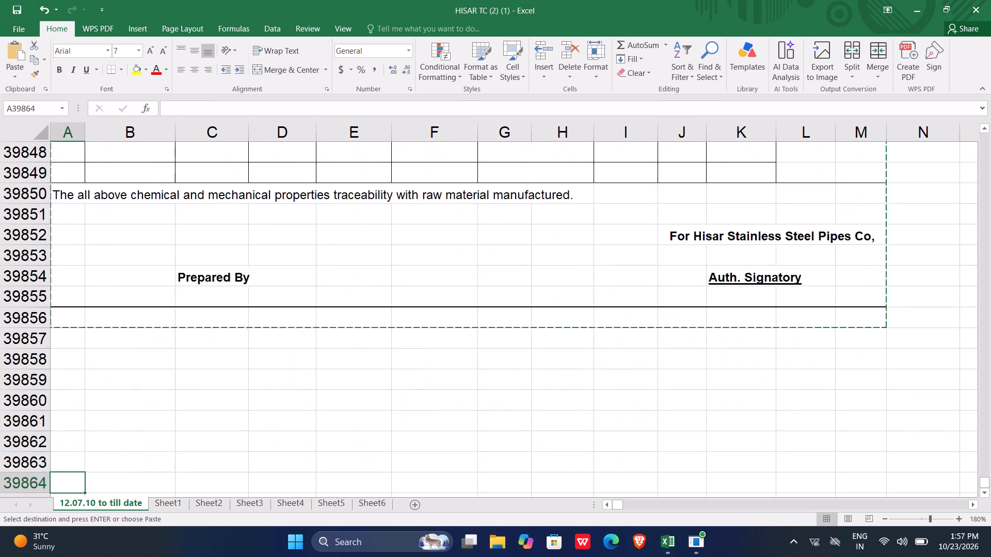
{"action": "key", "text": "Up"}
{"action": "key", "text": "Up"}
{"action": "key", "text": "Up"}
{"action": "key", "text": "Up"}
{"action": "key", "text": "Up"}
{"action": "key", "text": "Up"}
{"action": "key", "text": "Up"}
{"action": "key", "text": "Up"}
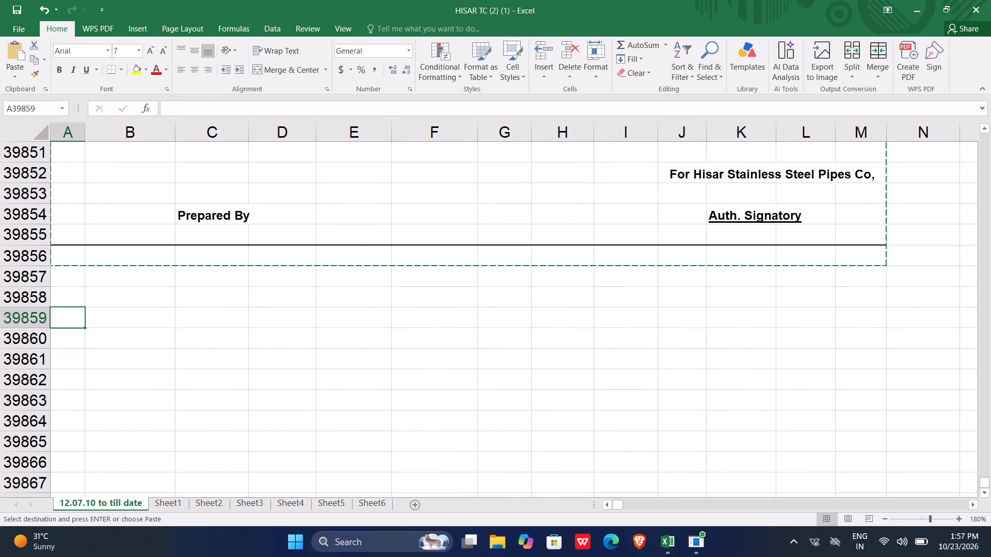
{"action": "key", "text": "ctrl+v"}
{"action": "key", "text": "Down"}
{"action": "key", "text": "Down"}
{"action": "key", "text": "Down"}
{"action": "key", "text": "Down"}
{"action": "key", "text": "Down"}
{"action": "key", "text": "Up"}
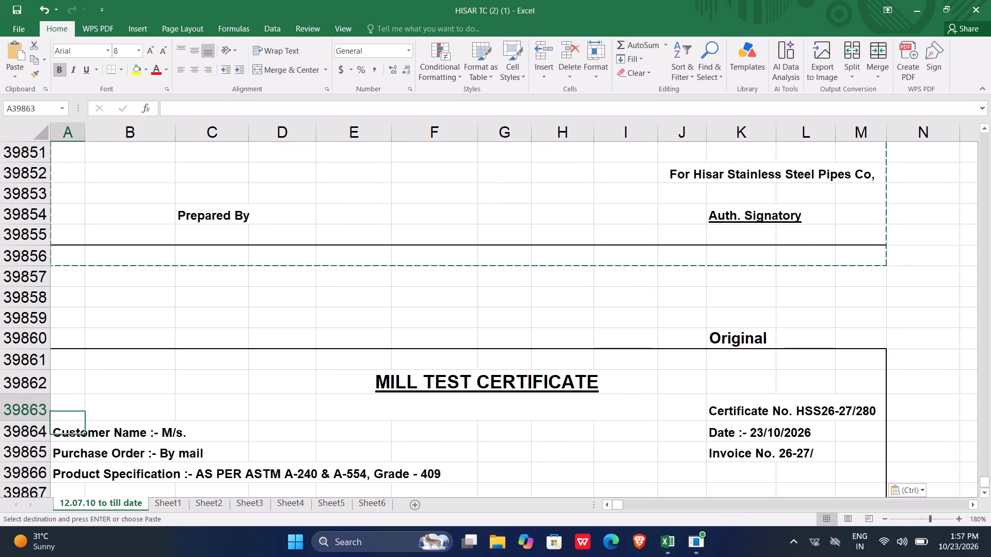
Select the heat number in cell C39871, in the first item row of the newly pasted certificate copy.
{"action": "key", "text": "Down"}
{"action": "key", "text": "Down"}
{"action": "key", "text": "Down"}
{"action": "key", "text": "Down"}
{"action": "key", "text": "Down"}
{"action": "key", "text": "Down"}
{"action": "key", "text": "Down"}
{"action": "key", "text": "Down"}
{"action": "key", "text": "Down"}
{"action": "key", "text": "Down"}
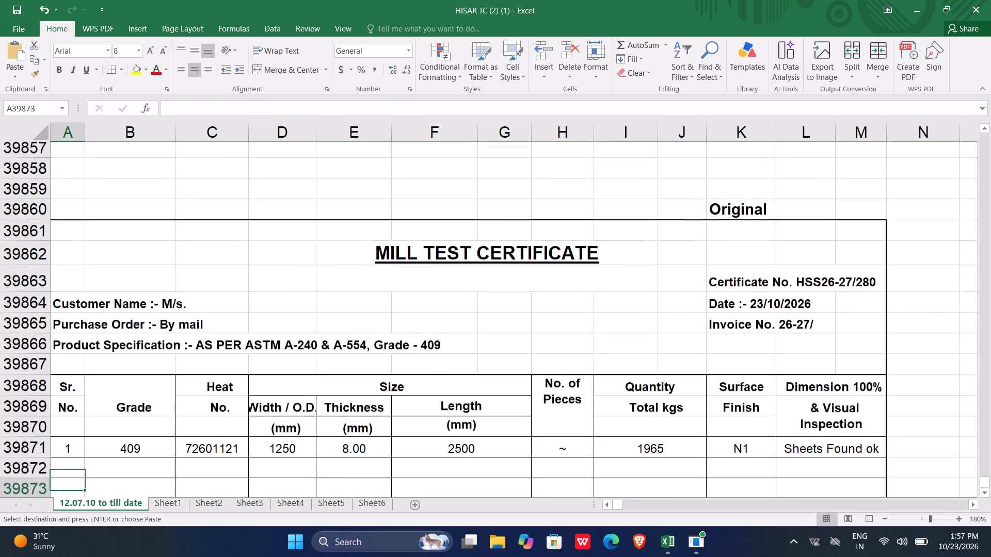
{"action": "key", "text": "Down"}
{"action": "key", "text": "Up"}
{"action": "key", "text": "Up"}
{"action": "key", "text": "Up"}
{"action": "key", "text": "Right"}
{"action": "key", "text": "Right"}
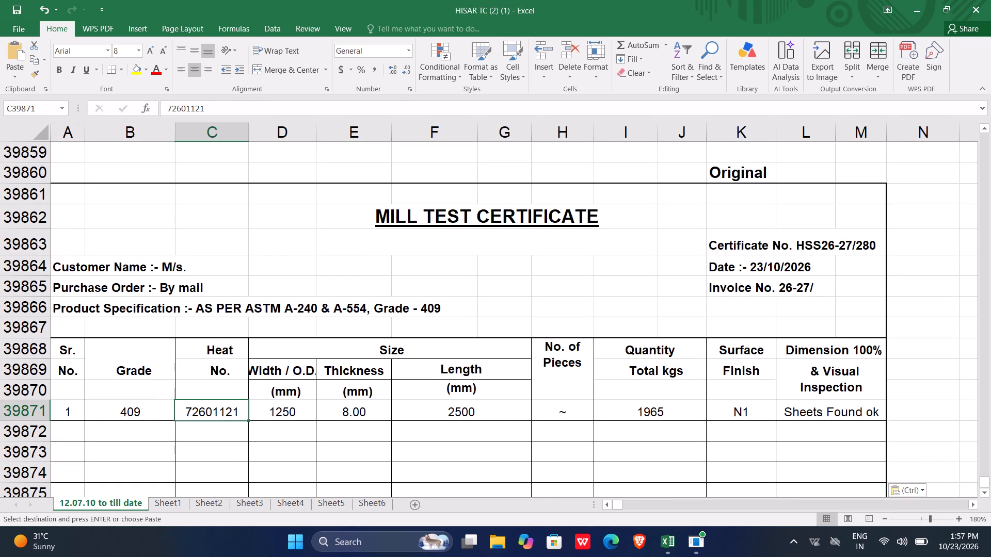
Clear the heat number and thickness from item row 39871 of the copied certificate.
{"action": "key", "text": "shift+Right"}
{"action": "key", "text": "shift+Right"}
{"action": "key", "text": "shift+Right"}
{"action": "key", "text": "Left"}
{"action": "key", "text": "Right"}
{"action": "key", "text": "Right"}
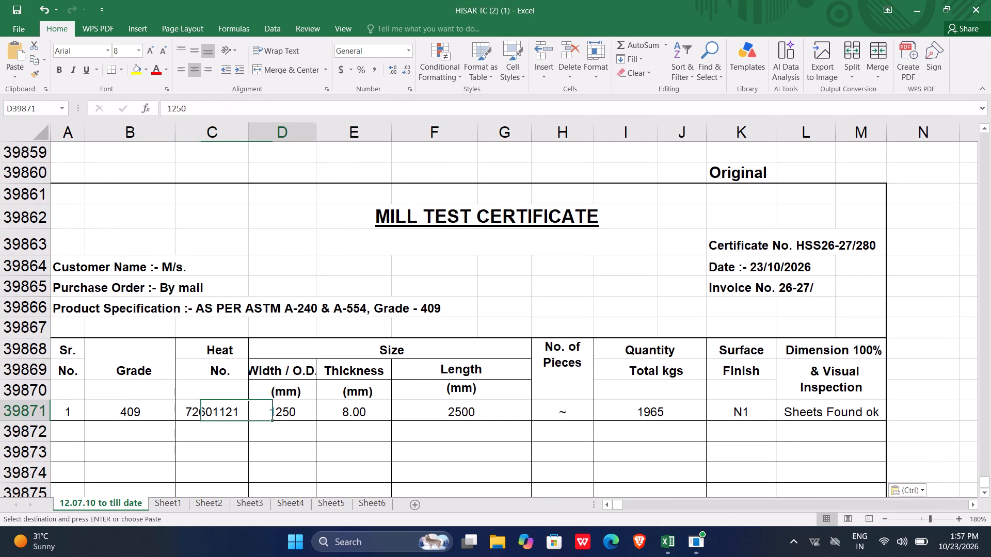
{"action": "key", "text": "Left"}
{"action": "key", "text": "BackSpace"}
{"action": "key", "text": "Right"}
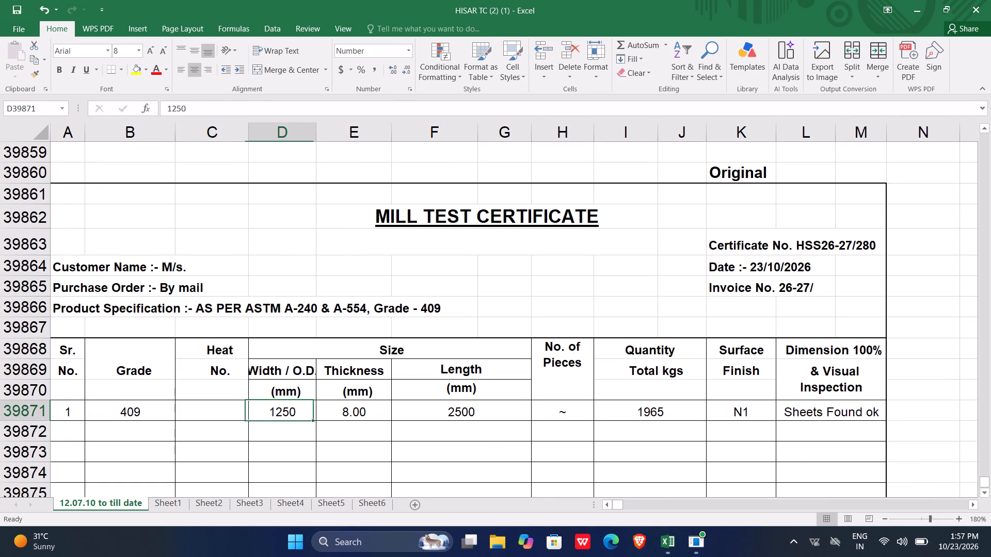
{"action": "key", "text": "Right"}
{"action": "key", "text": "BackSpace"}
Clear the total quantity and surface finish from item row 39871.
{"action": "key", "text": "Right"}
{"action": "key", "text": "Right"}
{"action": "key", "text": "Right"}
{"action": "key", "text": "Right"}
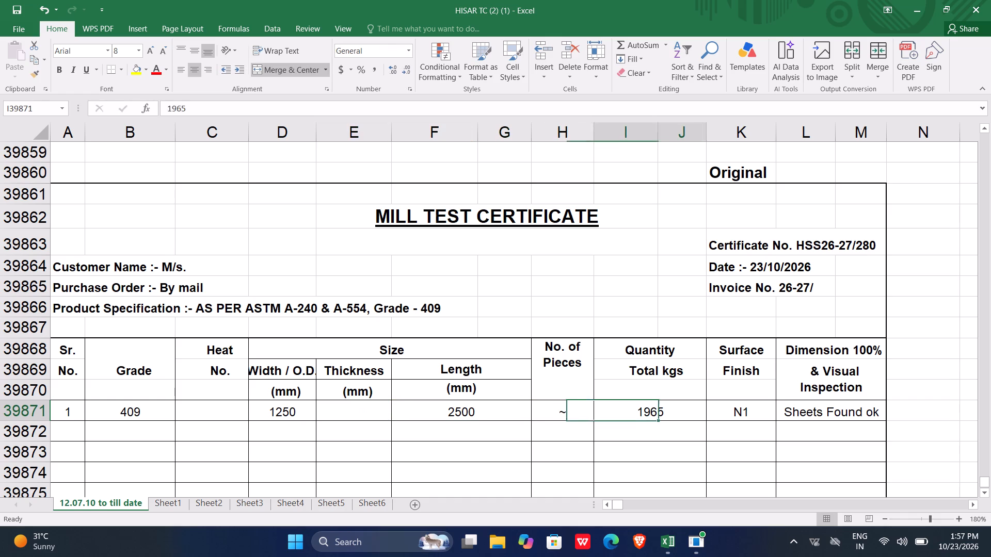
{"action": "key", "text": "Left"}
{"action": "key", "text": "BackSpace"}
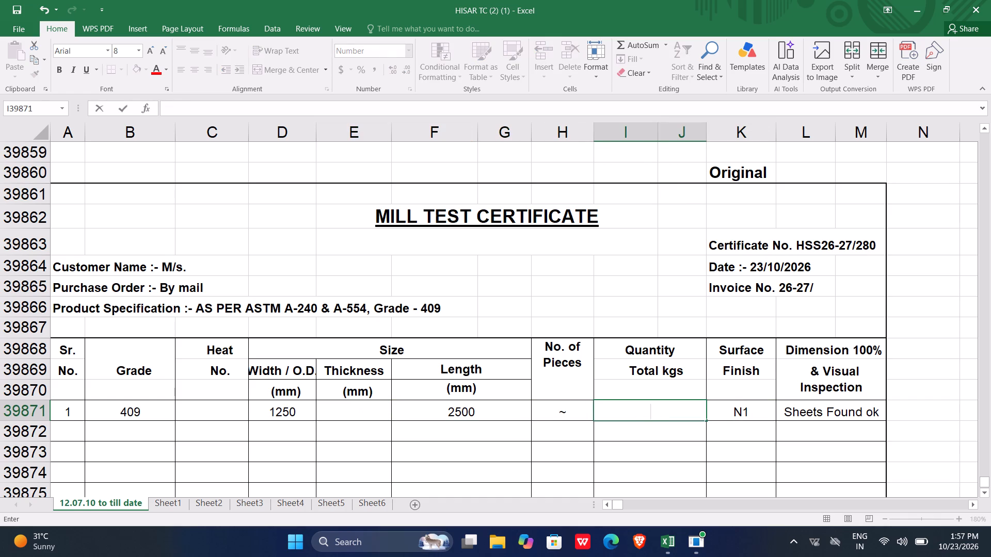
{"action": "key", "text": "Right"}
{"action": "key", "text": "BackSpace"}
Clear the observed chemical analysis entries in row 39880, from heat number through Al, keeping the serial number.
{"action": "key", "text": "Down"}
{"action": "key", "text": "Left"}
{"action": "key", "text": "Down"}
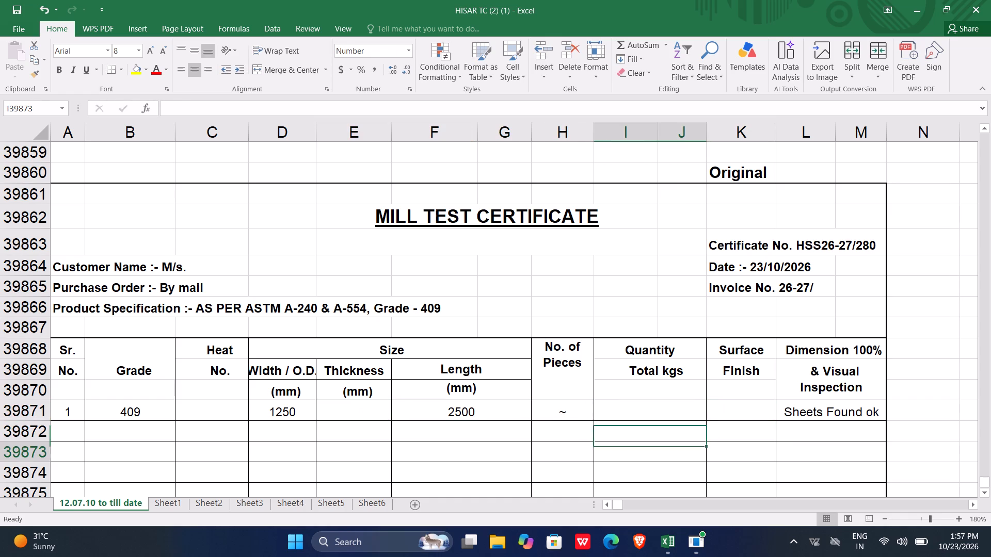
{"action": "key", "text": "Down"}
{"action": "key", "text": "Left"}
{"action": "key", "text": "Down"}
{"action": "key", "text": "Down"}
{"action": "key", "text": "Down"}
{"action": "key", "text": "Down"}
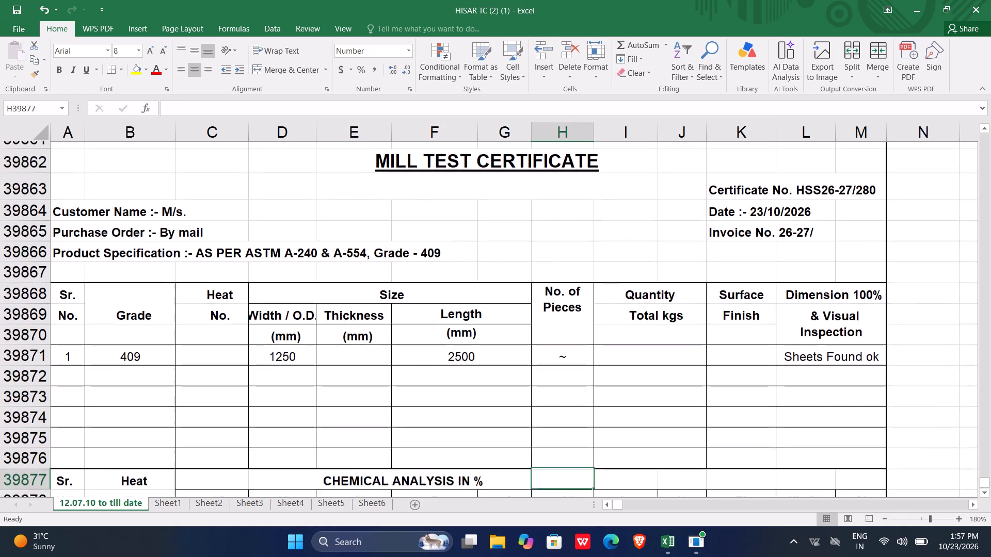
{"action": "key", "text": "Down"}
{"action": "key", "text": "Down"}
{"action": "key", "text": "Down"}
{"action": "key", "text": "Down"}
{"action": "key", "text": "Right"}
{"action": "key", "text": "Right"}
{"action": "key", "text": "Up"}
{"action": "key", "text": "Up"}
{"action": "key", "text": "Right"}
{"action": "key", "text": "Right"}
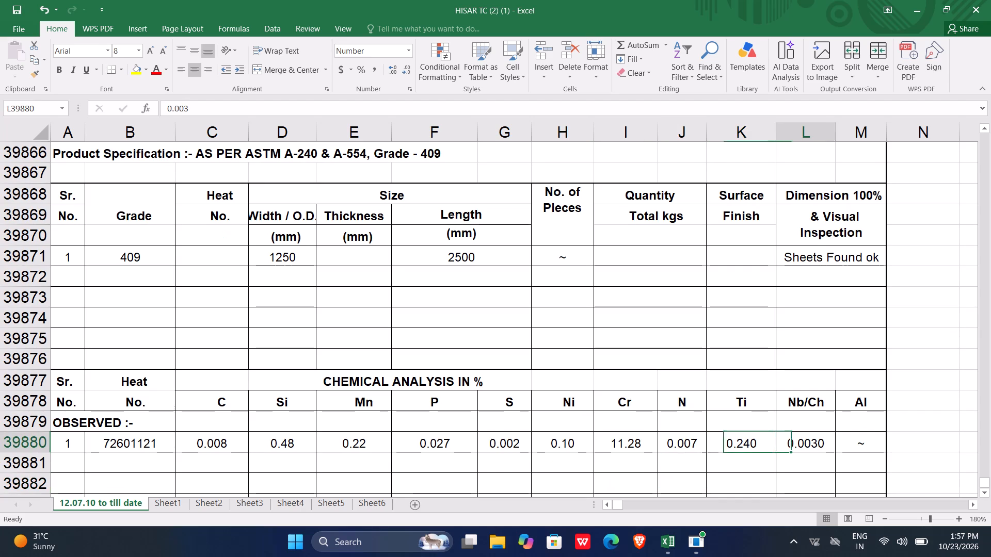
{"action": "key", "text": "Right"}
{"action": "key", "text": "shift+Left"}
{"action": "key", "text": "shift+Left"}
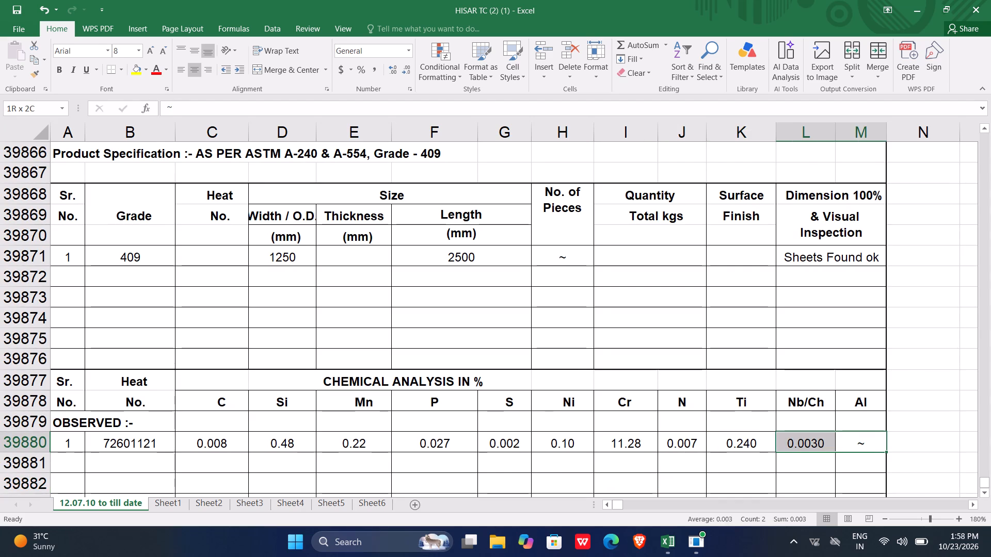
{"action": "key", "text": "shift+Left"}
{"action": "key", "text": "shift+Left"}
{"action": "key", "text": "shift+Left"}
{"action": "key", "text": "shift+Left"}
{"action": "key", "text": "shift+Left"}
{"action": "key", "text": "shift+Left"}
{"action": "key", "text": "shift+Left"}
{"action": "key", "text": "shift+Left"}
{"action": "key", "text": "shift+Left"}
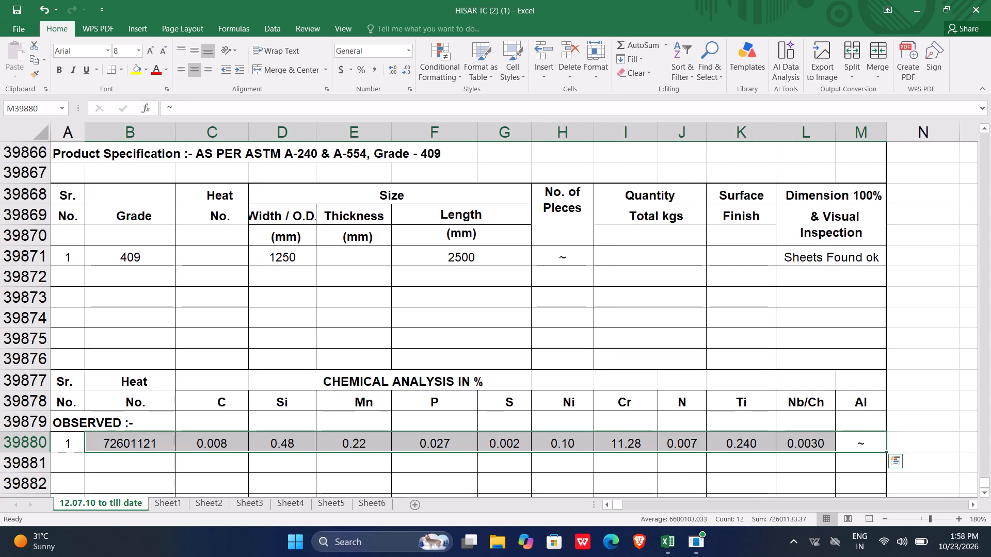
{"action": "key", "text": "Delete"}
Clear the observed mechanical properties in row 39893, from heat number through hardness, keeping the serial number.
{"action": "key", "text": "Down"}
{"action": "key", "text": "Down"}
{"action": "key", "text": "Down"}
{"action": "key", "text": "Down"}
{"action": "key", "text": "Down"}
{"action": "key", "text": "Down"}
{"action": "key", "text": "Down"}
{"action": "key", "text": "Down"}
{"action": "key", "text": "Down"}
{"action": "key", "text": "Down"}
{"action": "key", "text": "Down"}
{"action": "key", "text": "Down"}
{"action": "key", "text": "Down"}
{"action": "key", "text": "Down"}
{"action": "key", "text": "Down"}
{"action": "key", "text": "Down"}
{"action": "key", "text": "Down"}
{"action": "key", "text": "Down"}
{"action": "key", "text": "Down"}
{"action": "key", "text": "Up"}
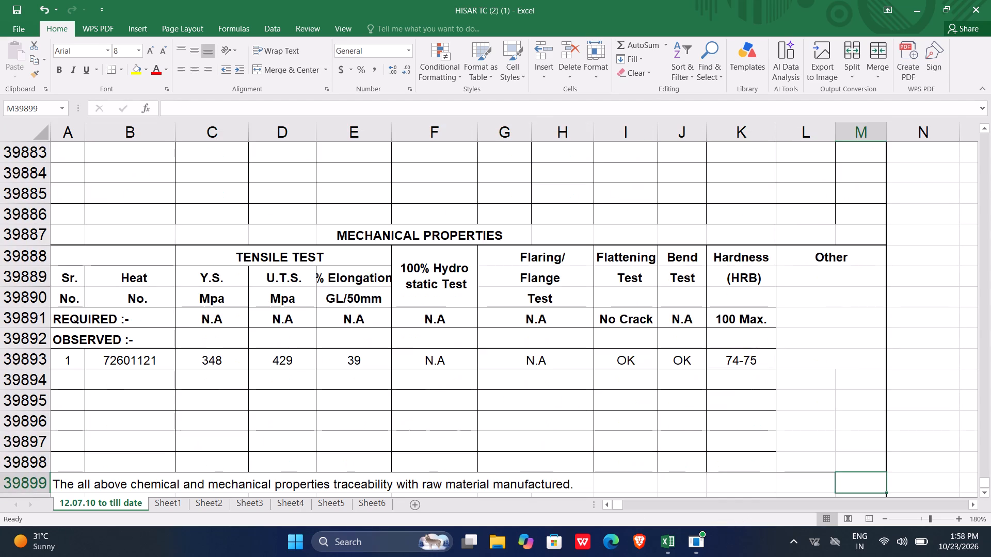
{"action": "key", "text": "Up"}
{"action": "key", "text": "Up"}
{"action": "key", "text": "Left"}
{"action": "key", "text": "Left"}
{"action": "key", "text": "Left"}
{"action": "key", "text": "Up"}
{"action": "key", "text": "Up"}
{"action": "key", "text": "Up"}
{"action": "key", "text": "Right"}
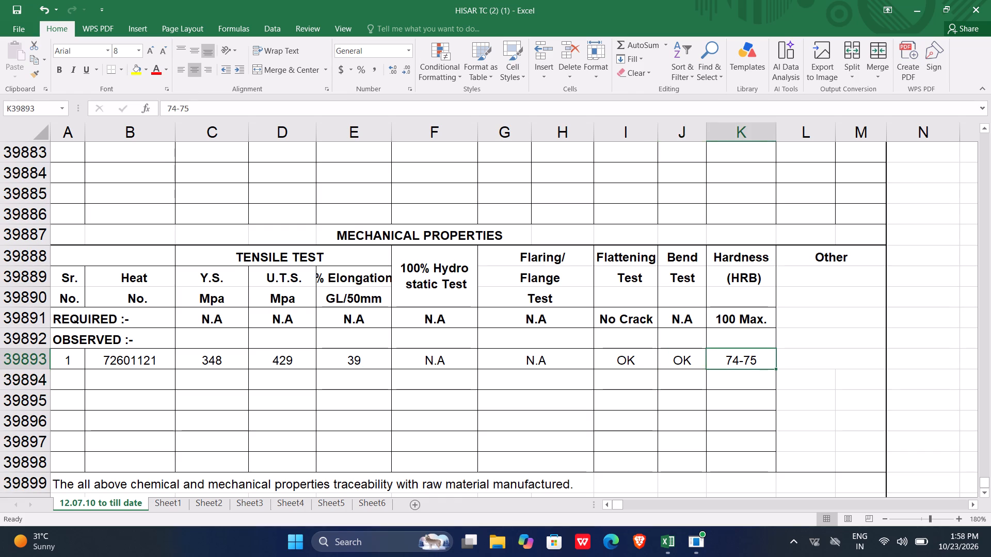
{"action": "key", "text": "shift+Left"}
{"action": "key", "text": "shift+Left"}
{"action": "key", "text": "shift+Left"}
{"action": "key", "text": "shift+Left"}
{"action": "key", "text": "shift+Left"}
{"action": "key", "text": "shift+Left"}
{"action": "key", "text": "shift+Left"}
{"action": "key", "text": "shift+Left"}
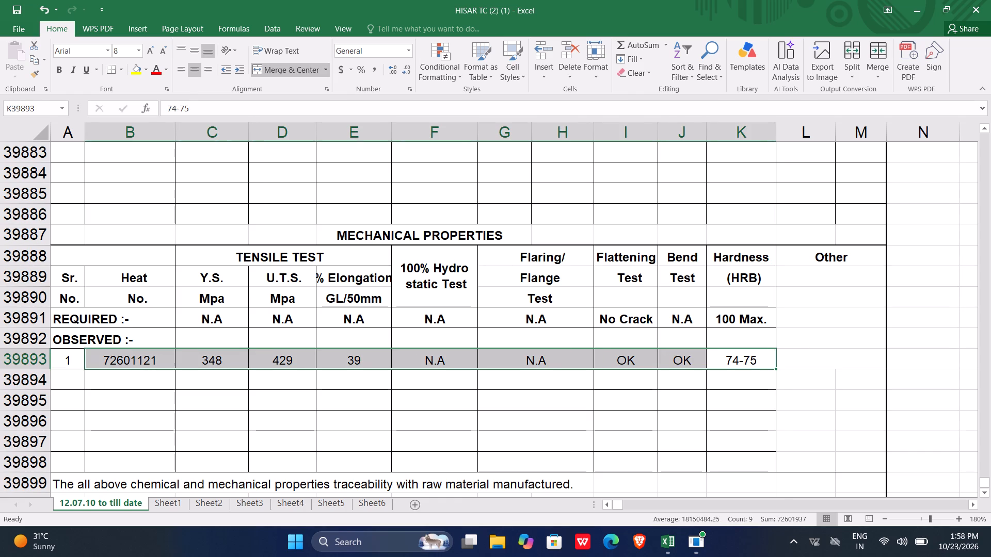
{"action": "key", "text": "Delete"}
{"action": "key", "text": "Up"}
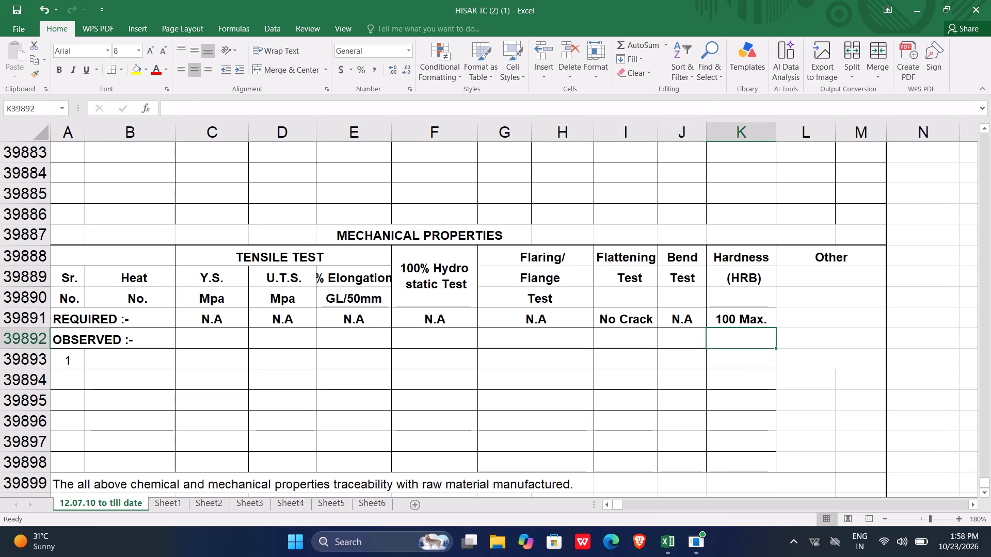
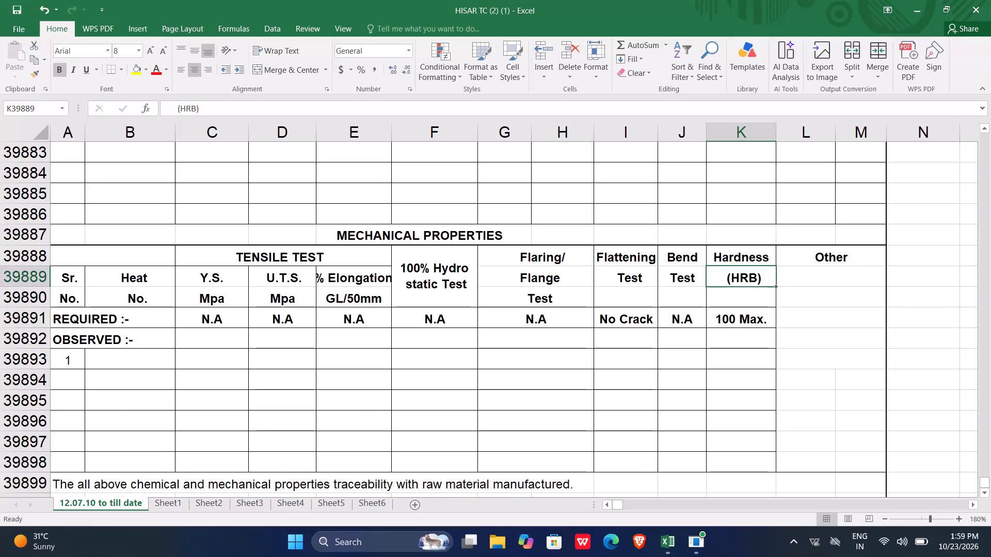
Enter heat number 72600926 and thickness 1.20 mm in item row 39871 of the new certificate.
{"action": "key", "text": "Left"}
{"action": "key", "text": "Left"}
{"action": "key", "text": "Left"}
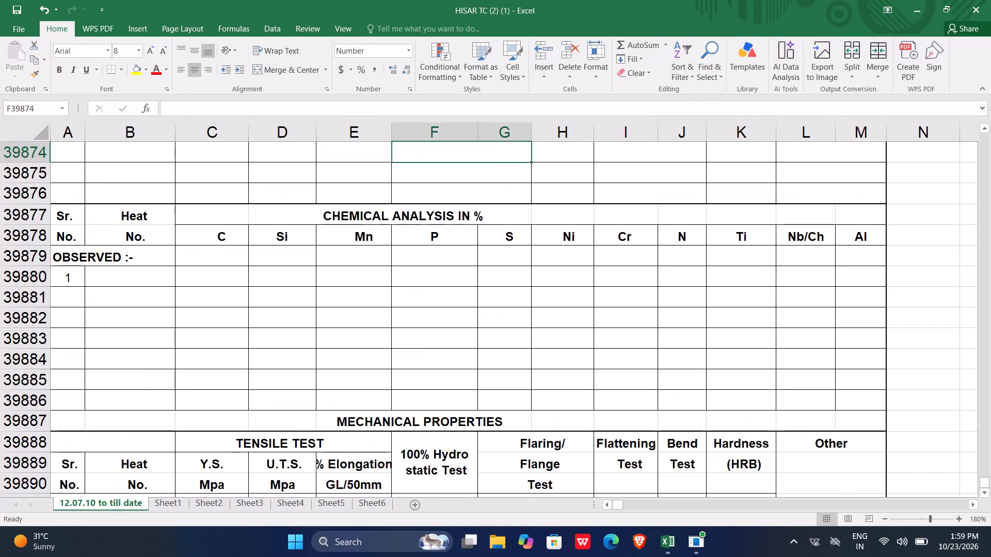
{"action": "key", "text": "Up"}
{"action": "key", "text": "Up"}
{"action": "key", "text": "Up"}
{"action": "key", "text": "Up"}
{"action": "key", "text": "Up"}
{"action": "key", "text": "Up"}
{"action": "key", "text": "Up"}
{"action": "key", "text": "Left"}
{"action": "key", "text": "Left"}
{"action": "key", "text": "Left"}
{"action": "key", "text": "Left"}
{"action": "key", "text": "Down"}
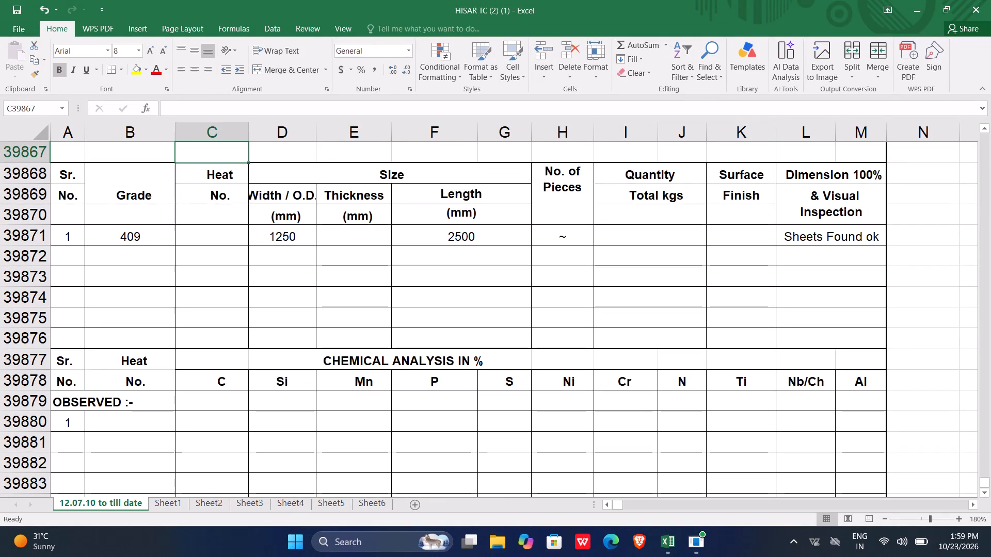
{"action": "key", "text": "Down"}
{"action": "key", "text": "Down"}
{"action": "key", "text": "Down"}
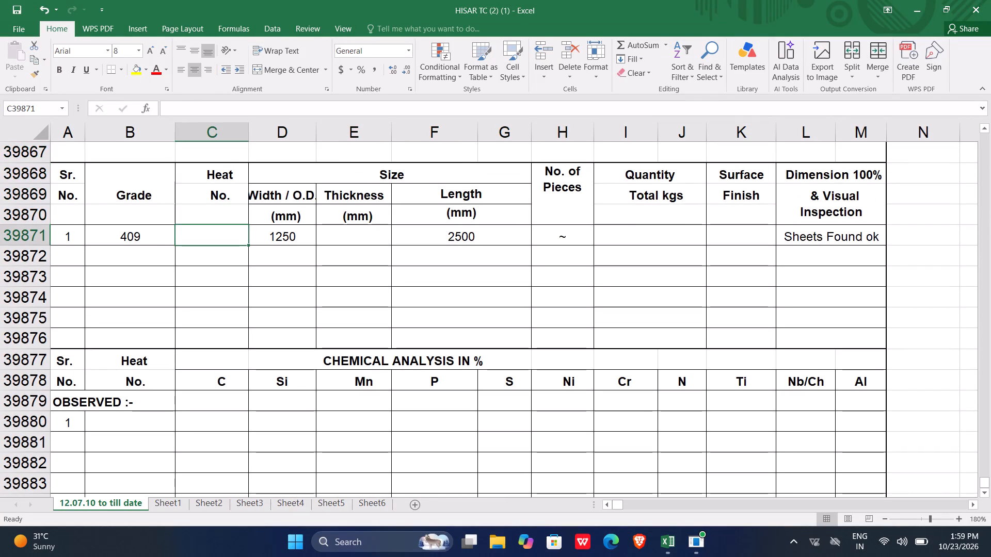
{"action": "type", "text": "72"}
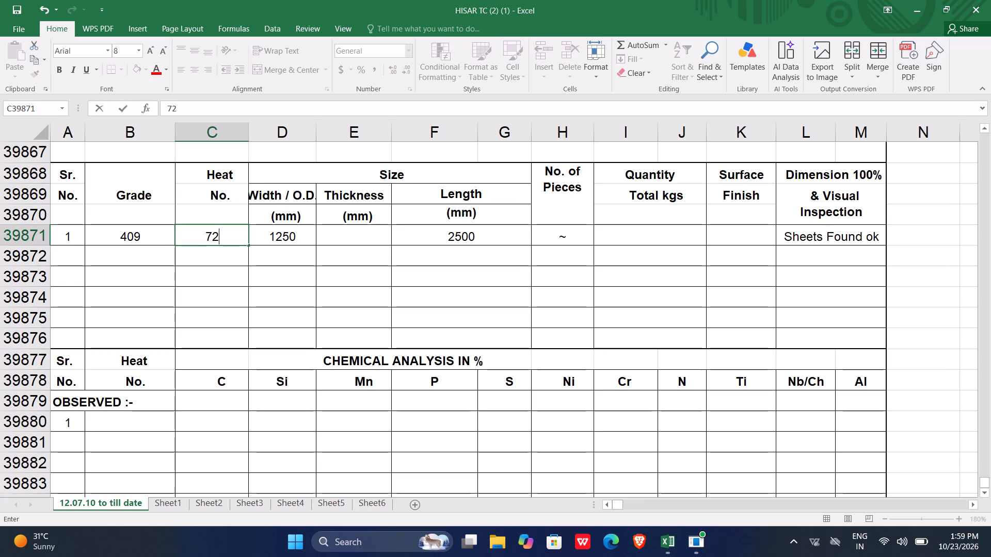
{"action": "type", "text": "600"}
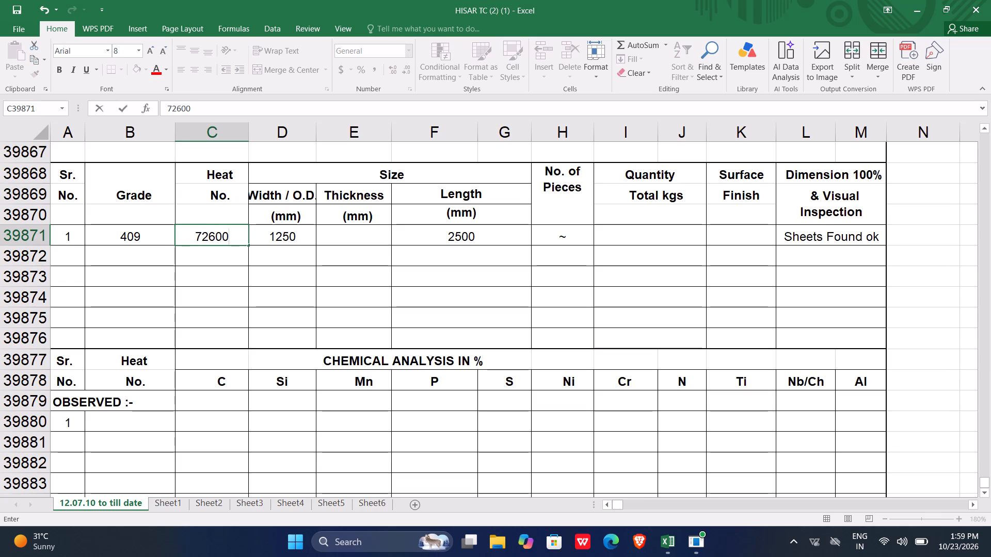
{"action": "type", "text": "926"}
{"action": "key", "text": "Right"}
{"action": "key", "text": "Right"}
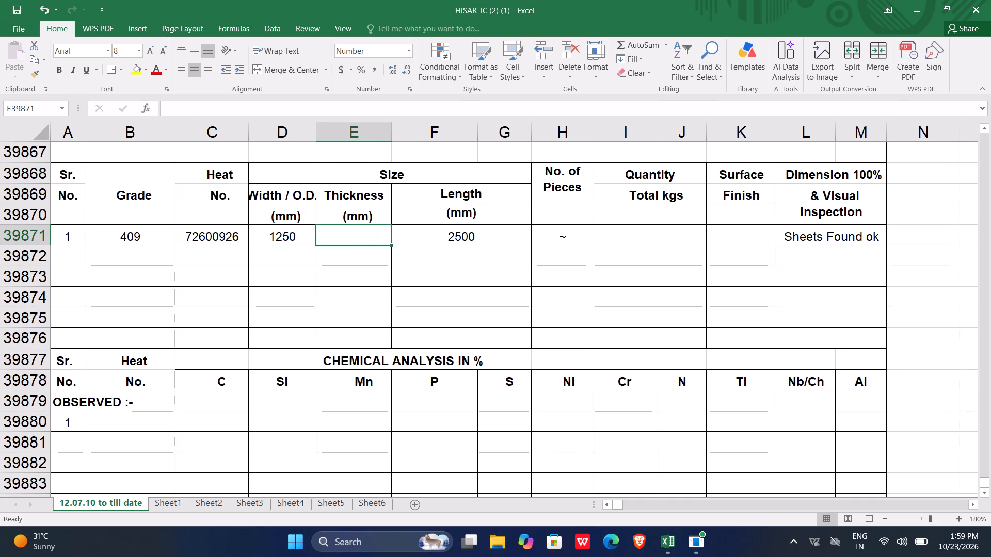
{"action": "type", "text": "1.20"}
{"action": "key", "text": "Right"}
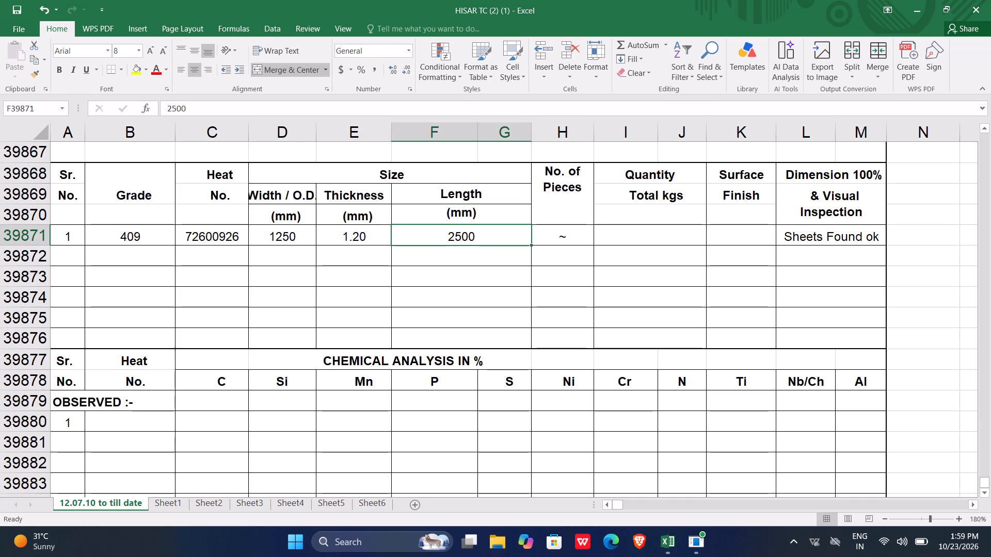
Enter a total quantity of 9640 kgs and surface finish 2B in item row 39871.
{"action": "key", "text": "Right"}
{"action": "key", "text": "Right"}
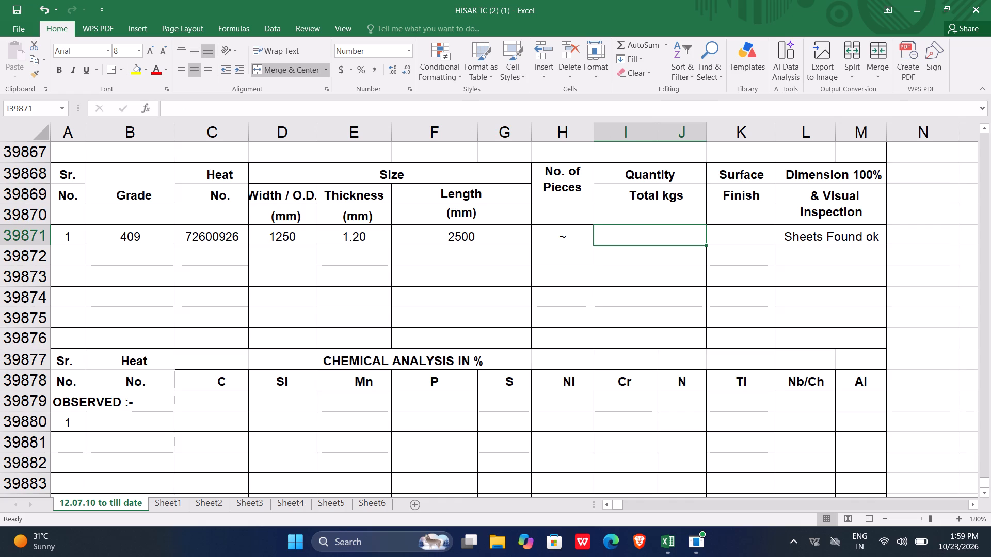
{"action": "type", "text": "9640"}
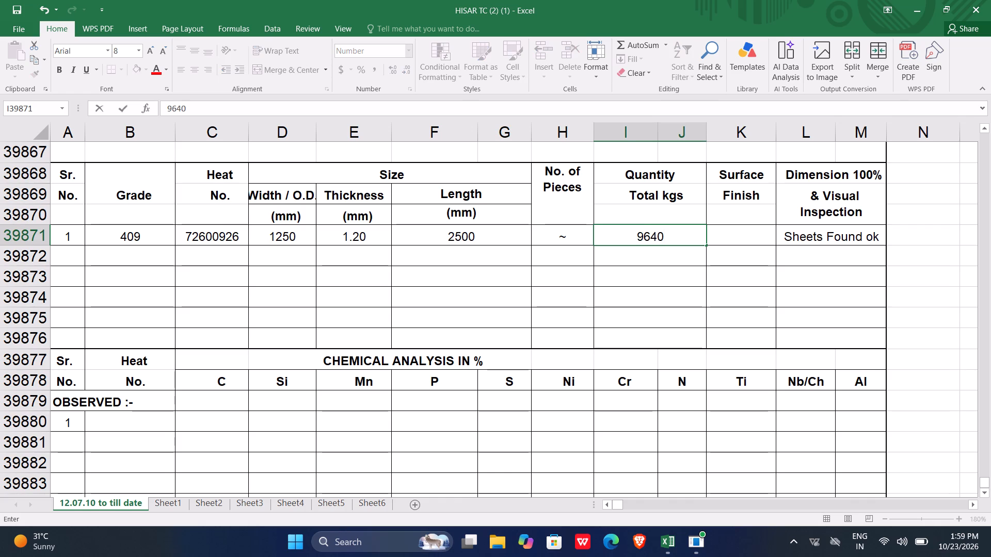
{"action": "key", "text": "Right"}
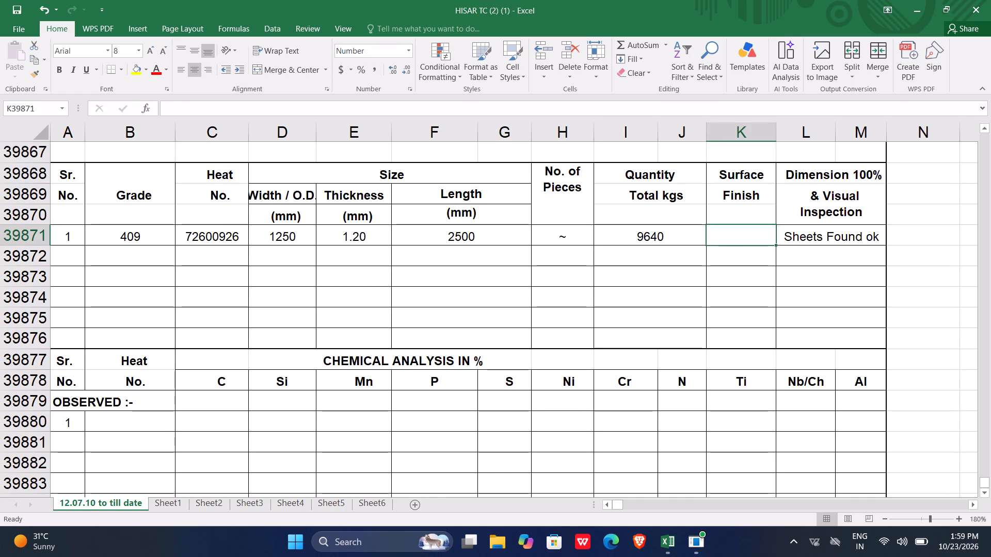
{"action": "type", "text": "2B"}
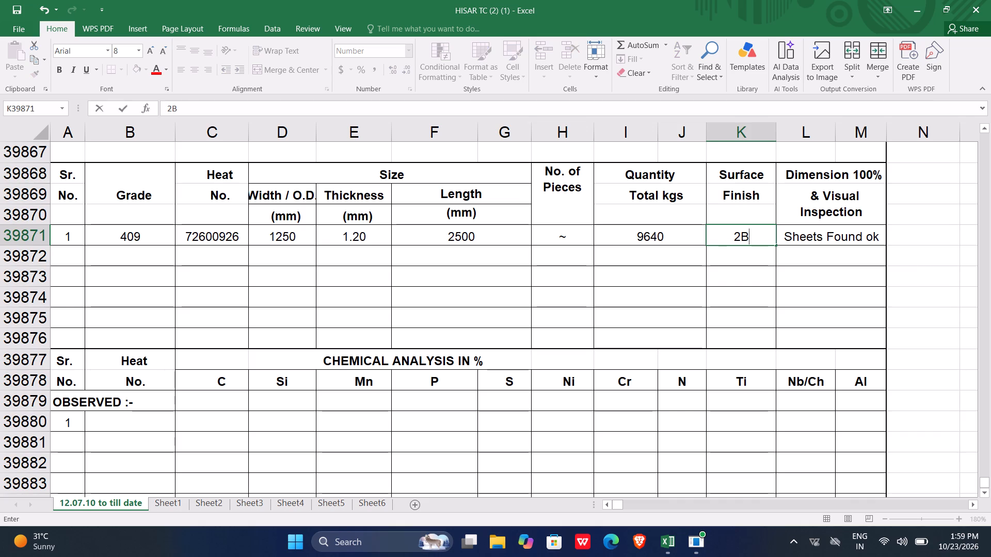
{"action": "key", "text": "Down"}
Change item row 39871's width to 363 mm and replace its length with ~.
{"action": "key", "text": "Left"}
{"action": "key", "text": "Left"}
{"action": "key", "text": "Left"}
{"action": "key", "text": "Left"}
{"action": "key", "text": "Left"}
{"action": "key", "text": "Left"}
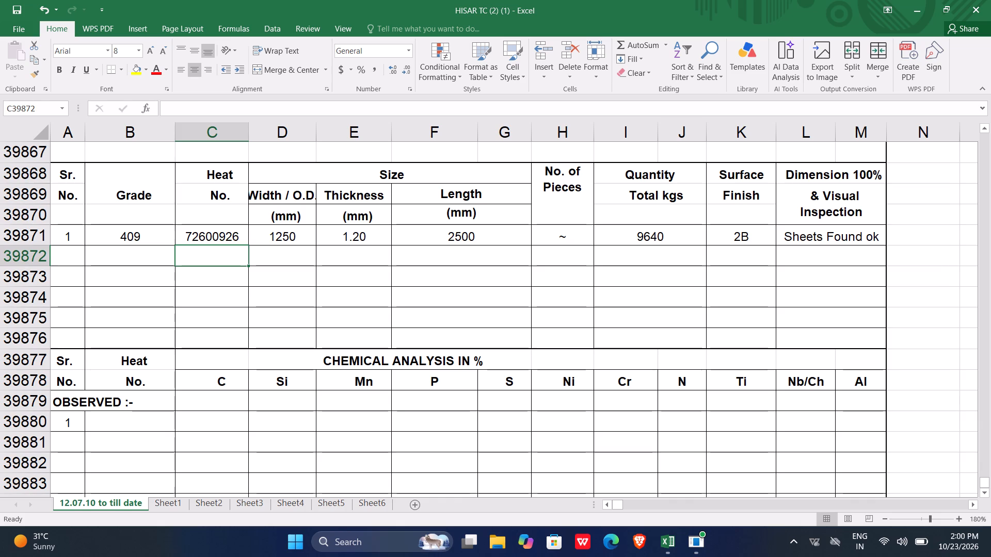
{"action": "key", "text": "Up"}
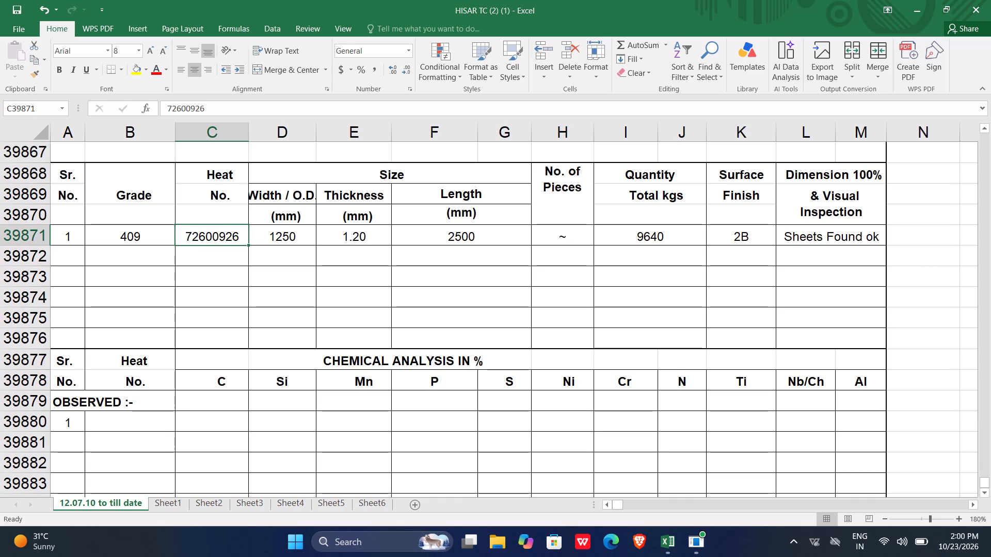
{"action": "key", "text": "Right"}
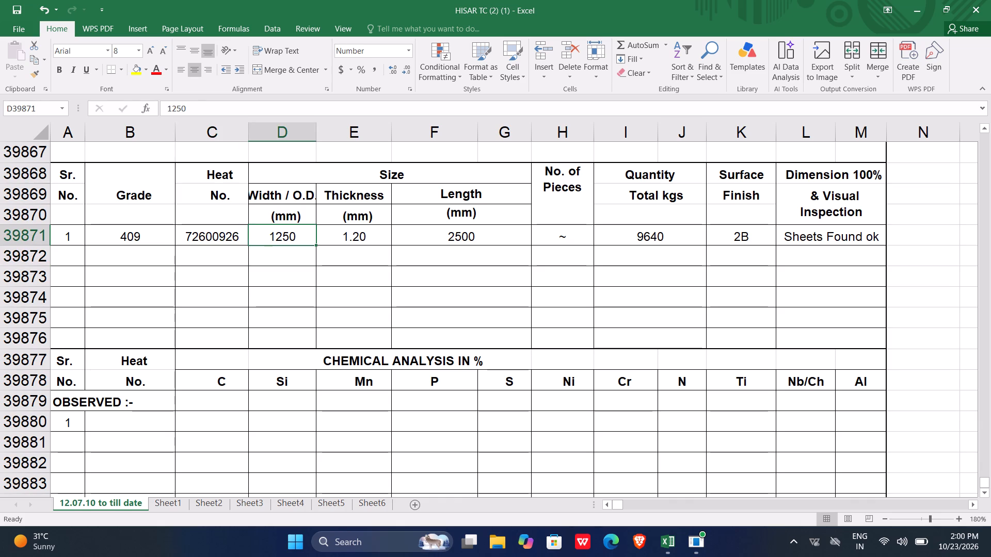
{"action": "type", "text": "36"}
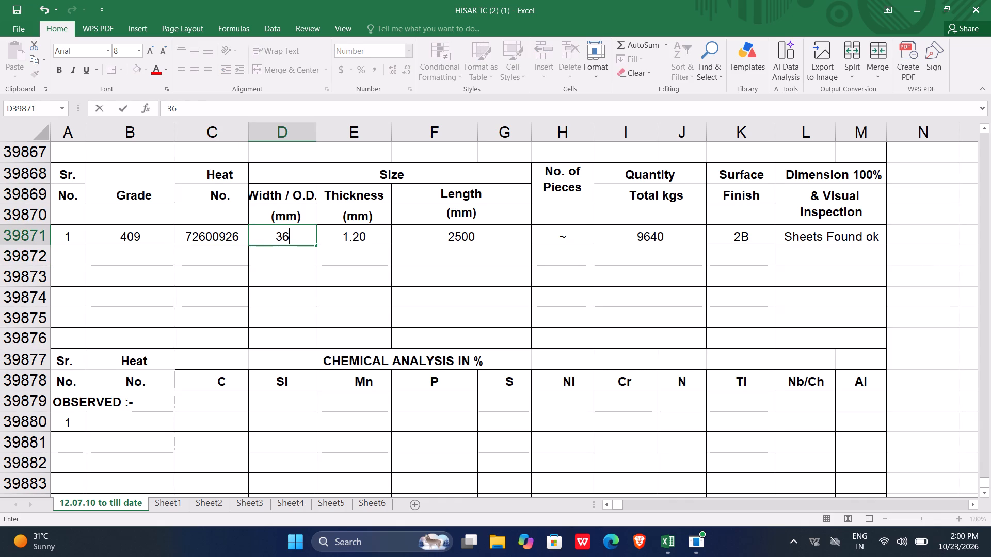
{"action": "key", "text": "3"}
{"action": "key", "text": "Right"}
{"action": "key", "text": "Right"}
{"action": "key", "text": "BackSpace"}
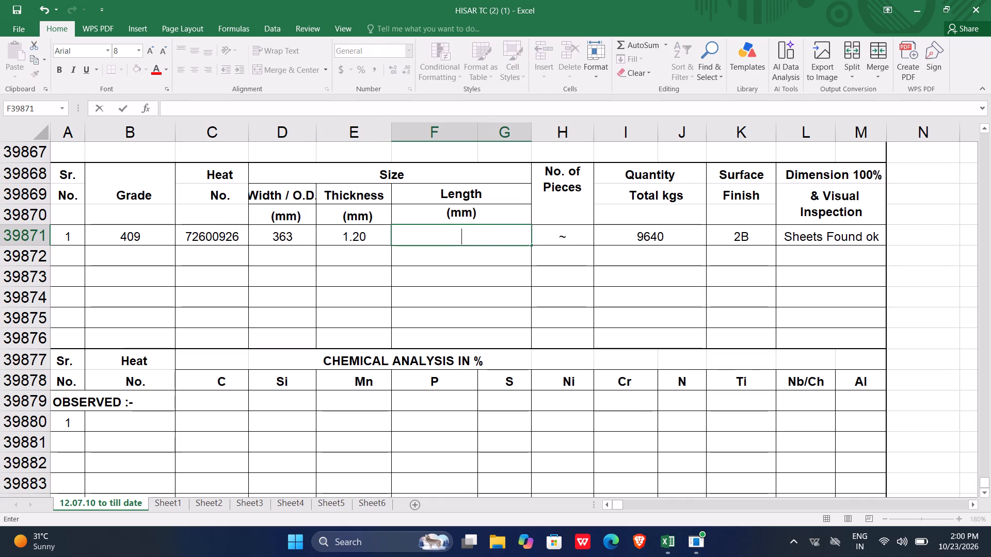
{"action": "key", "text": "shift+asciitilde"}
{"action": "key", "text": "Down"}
Start a second item in row 39872 with serial number 2 and grade 409.
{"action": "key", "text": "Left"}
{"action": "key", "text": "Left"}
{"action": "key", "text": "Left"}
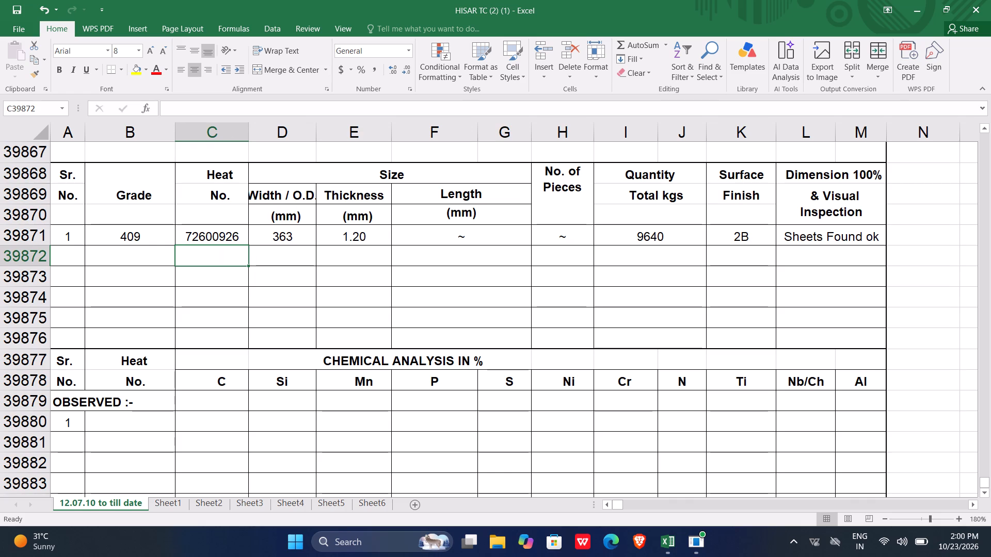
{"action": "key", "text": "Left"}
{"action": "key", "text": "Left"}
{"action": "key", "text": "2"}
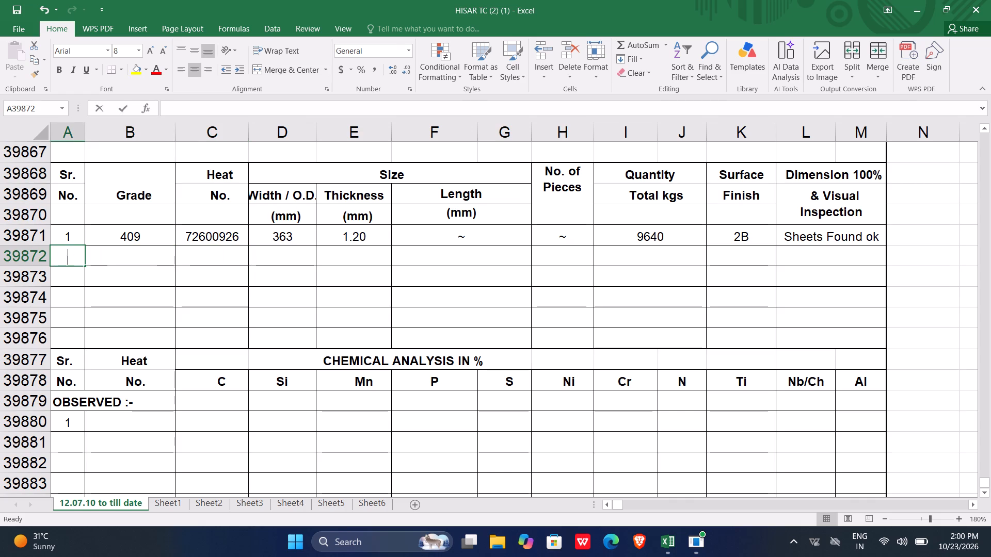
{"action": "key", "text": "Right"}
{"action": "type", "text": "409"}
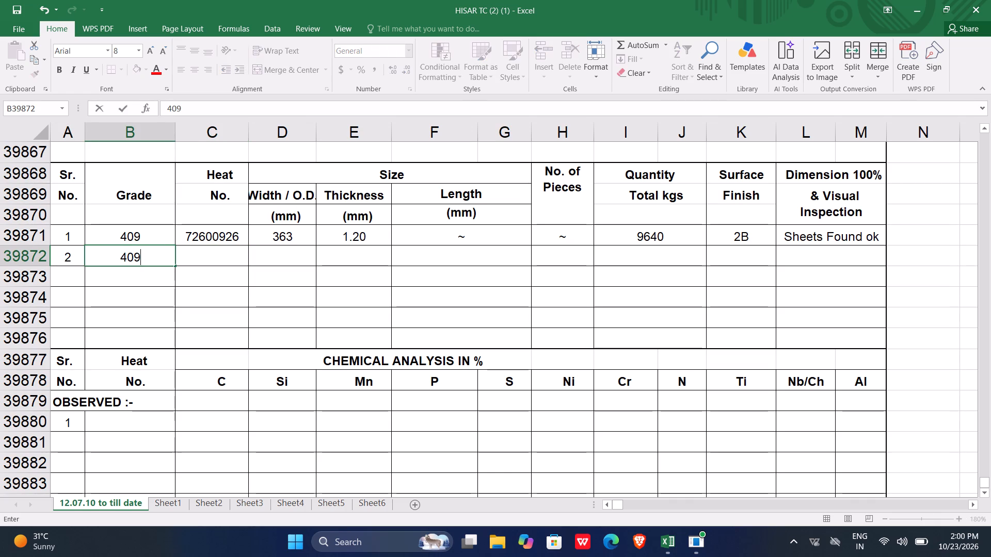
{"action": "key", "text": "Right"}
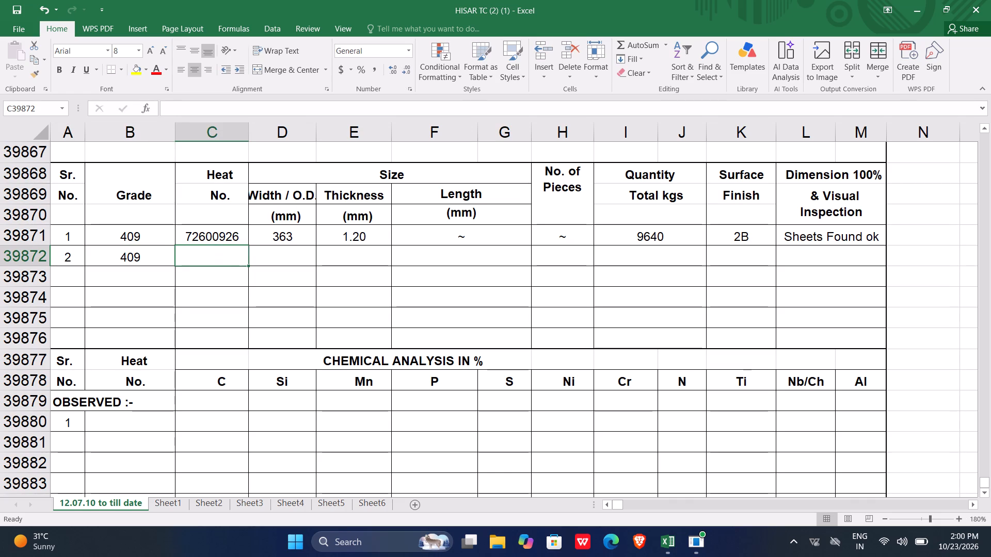
Copy the first item's heat number 72600926 into the observed chemical analysis row 39880.
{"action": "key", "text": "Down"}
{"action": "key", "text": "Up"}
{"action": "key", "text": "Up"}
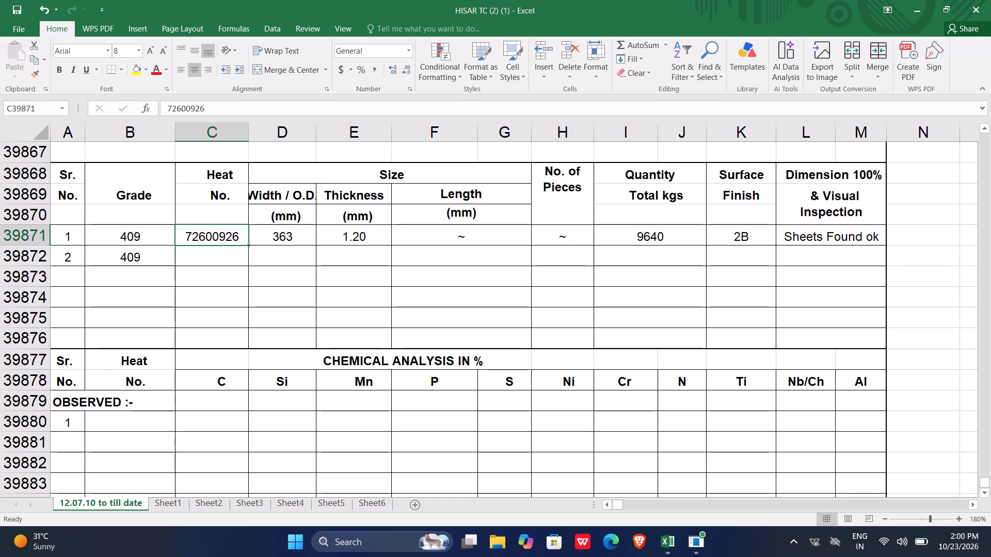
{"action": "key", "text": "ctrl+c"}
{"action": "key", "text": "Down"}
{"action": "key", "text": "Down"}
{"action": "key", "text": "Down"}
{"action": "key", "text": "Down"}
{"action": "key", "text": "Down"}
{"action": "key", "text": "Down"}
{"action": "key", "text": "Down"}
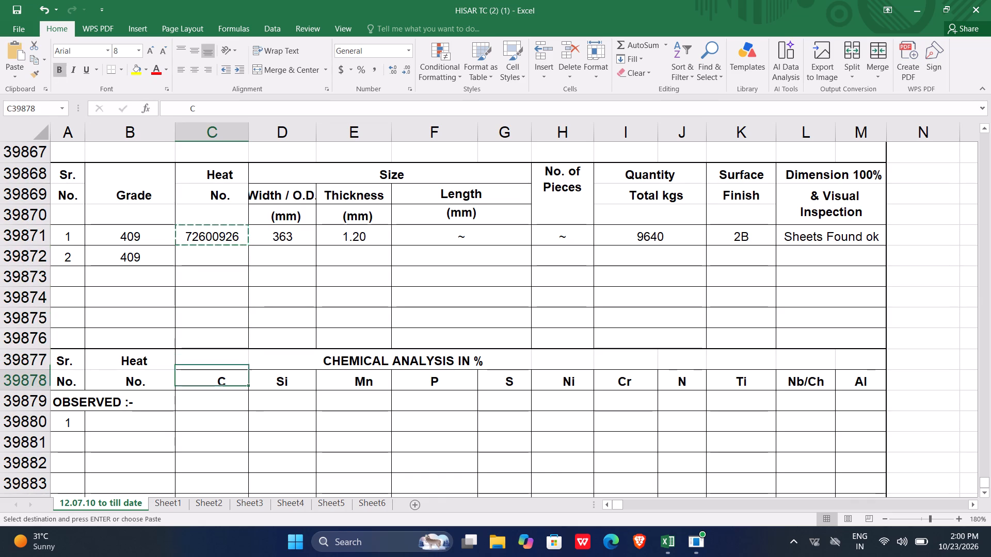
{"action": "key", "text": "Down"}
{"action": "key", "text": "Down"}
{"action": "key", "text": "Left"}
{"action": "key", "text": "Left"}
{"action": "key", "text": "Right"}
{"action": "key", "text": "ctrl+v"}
Paste the copied heat number into the observed mechanical properties row 39893.
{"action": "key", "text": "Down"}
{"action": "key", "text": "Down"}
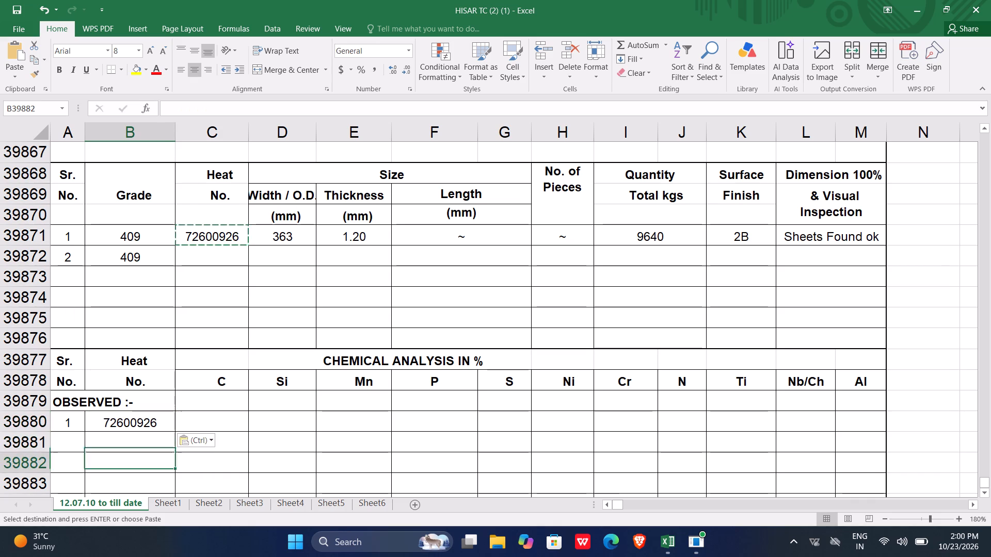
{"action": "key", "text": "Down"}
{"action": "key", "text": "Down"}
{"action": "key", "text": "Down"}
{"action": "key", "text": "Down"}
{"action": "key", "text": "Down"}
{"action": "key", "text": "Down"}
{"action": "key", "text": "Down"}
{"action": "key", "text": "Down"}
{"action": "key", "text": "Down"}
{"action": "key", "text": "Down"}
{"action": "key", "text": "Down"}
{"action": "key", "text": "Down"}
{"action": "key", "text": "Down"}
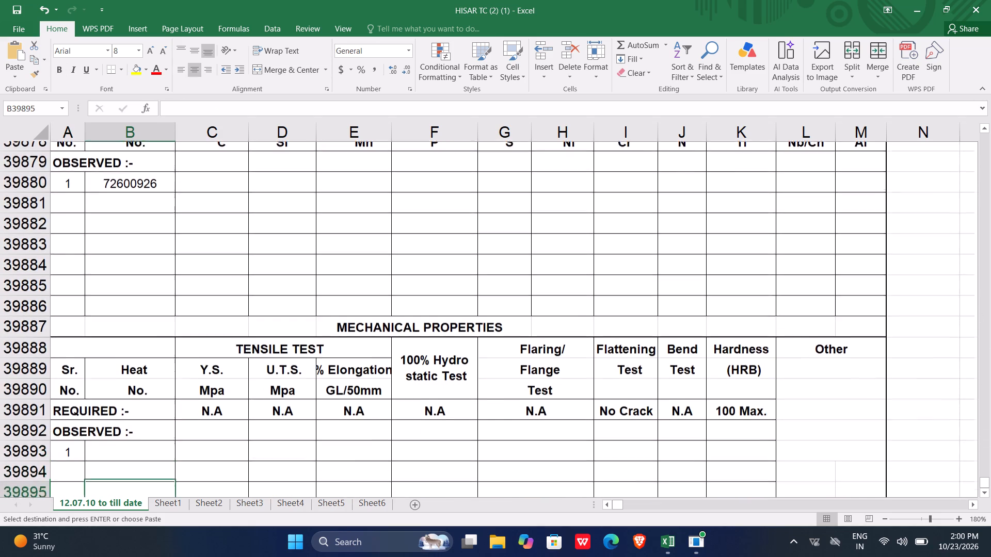
{"action": "key", "text": "Down"}
{"action": "key", "text": "Down"}
{"action": "key", "text": "Up"}
{"action": "key", "text": "Up"}
{"action": "key", "text": "Up"}
{"action": "key", "text": "Up"}
{"action": "key", "text": "ctrl+v"}
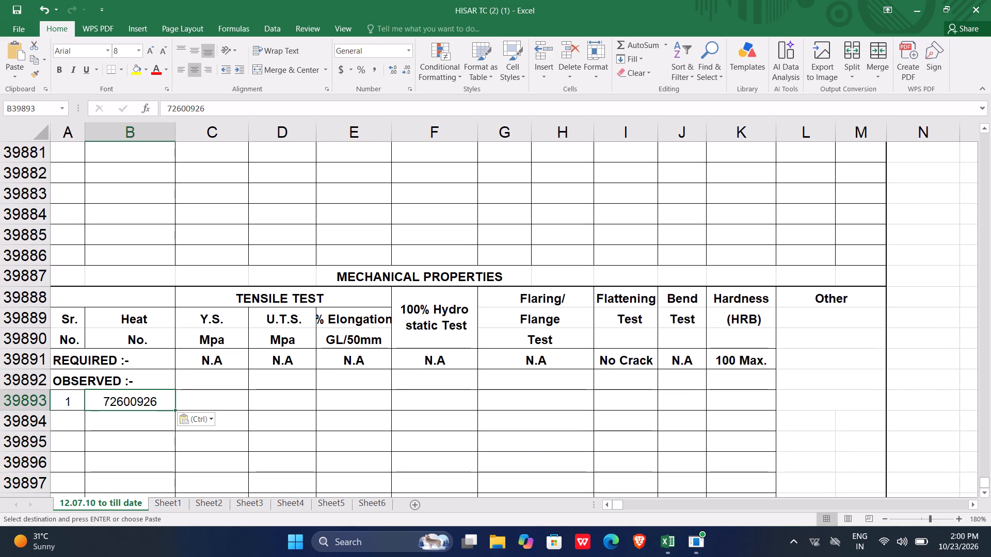
Enter the observed chemical analysis in row 39880 for heat 72600926: C 0.007, Si 0.54, Mn 0.22 and P 0.034.
{"action": "key", "text": "Up"}
{"action": "key", "text": "Up"}
{"action": "key", "text": "Up"}
{"action": "key", "text": "Up"}
{"action": "key", "text": "Up"}
{"action": "key", "text": "Up"}
{"action": "key", "text": "Up"}
{"action": "key", "text": "Up"}
{"action": "key", "text": "Up"}
{"action": "key", "text": "Up"}
{"action": "key", "text": "Up"}
{"action": "key", "text": "Up"}
{"action": "key", "text": "Up"}
{"action": "key", "text": "Up"}
{"action": "key", "text": "Up"}
{"action": "key", "text": "Up"}
{"action": "key", "text": "Up"}
{"action": "key", "text": "Up"}
{"action": "key", "text": "Up"}
{"action": "key", "text": "Up"}
{"action": "key", "text": "Down"}
{"action": "key", "text": "Down"}
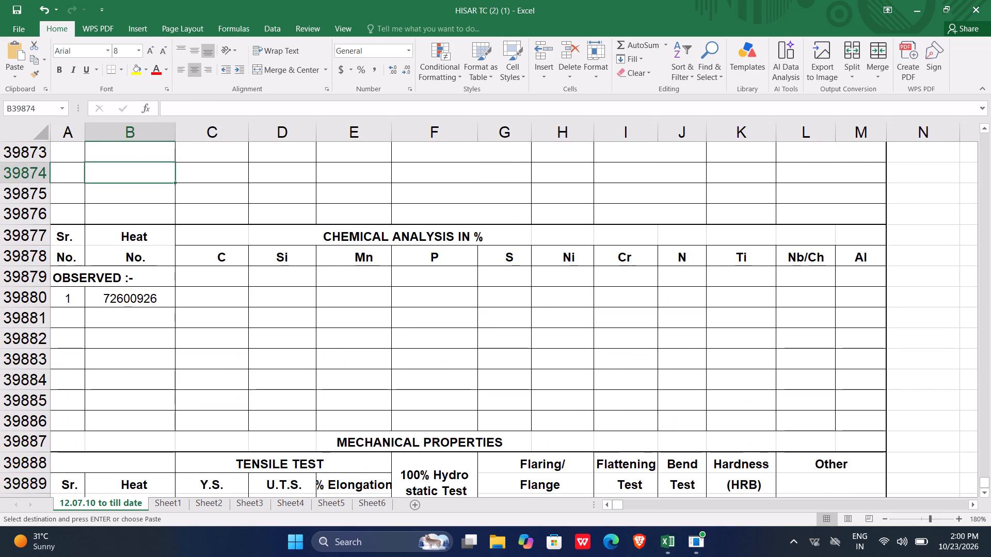
{"action": "key", "text": "Down"}
{"action": "key", "text": "Down"}
{"action": "key", "text": "Down"}
{"action": "key", "text": "Down"}
{"action": "key", "text": "Down"}
{"action": "key", "text": "Right"}
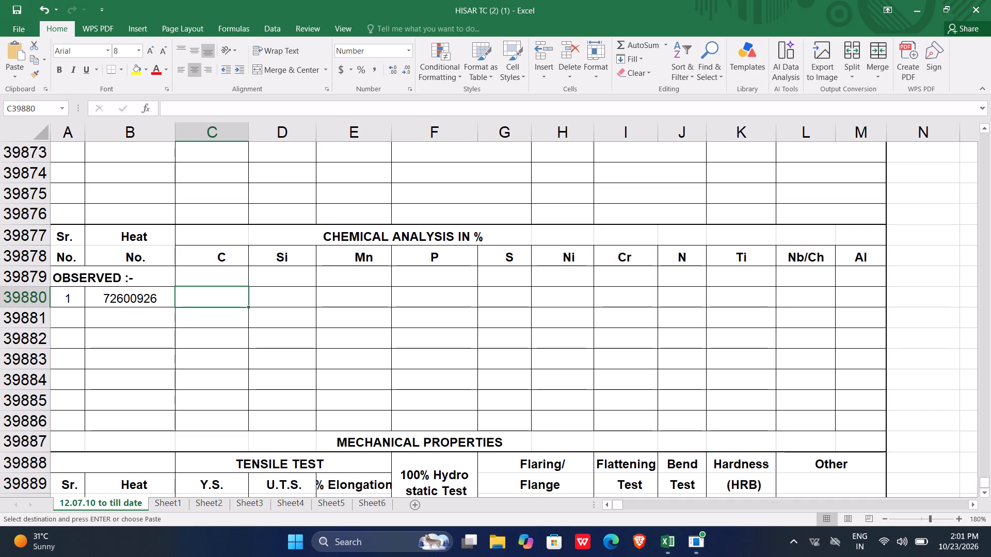
{"action": "type", "text": "0.007"}
{"action": "key", "text": "Right"}
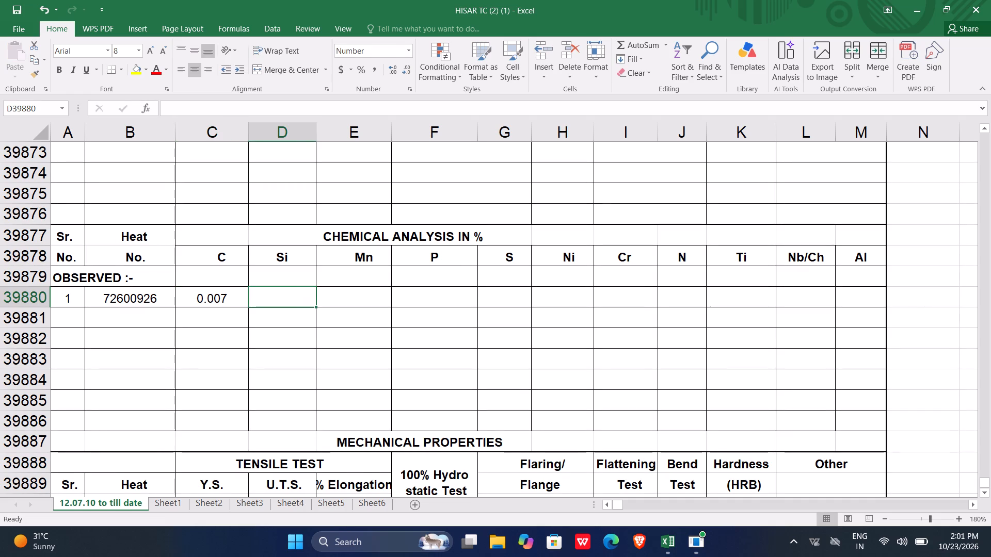
{"action": "type", "text": "0."}
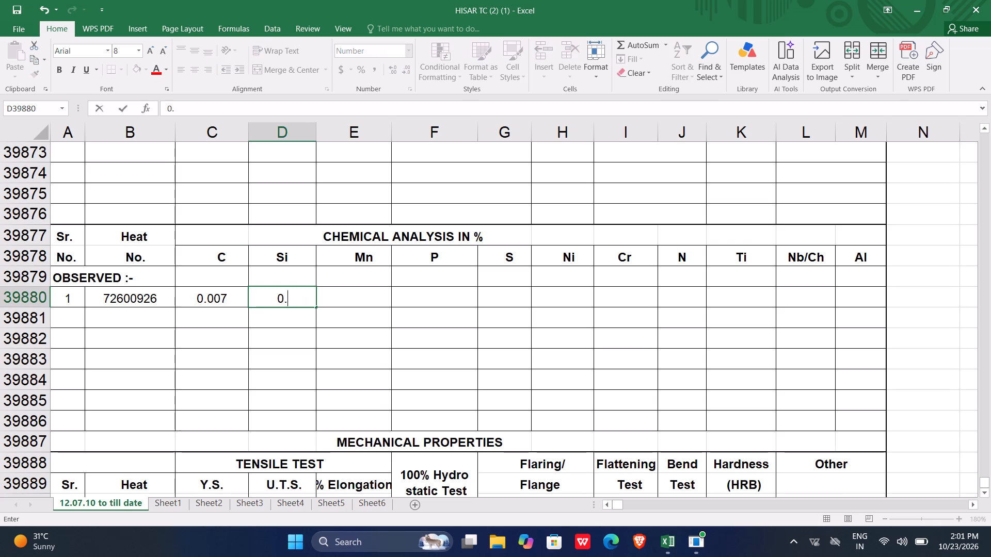
{"action": "type", "text": "54"}
{"action": "key", "text": "Right"}
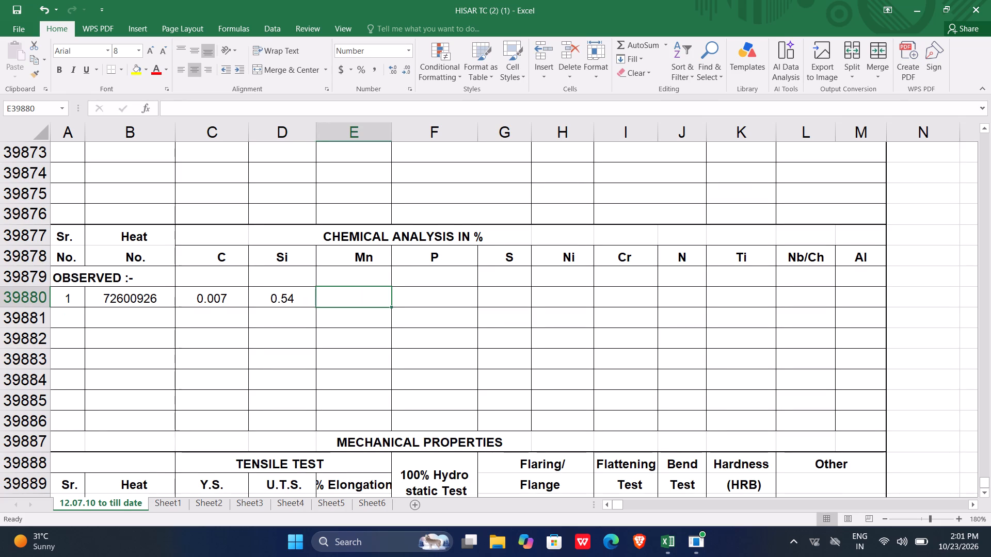
{"action": "type", "text": "0."}
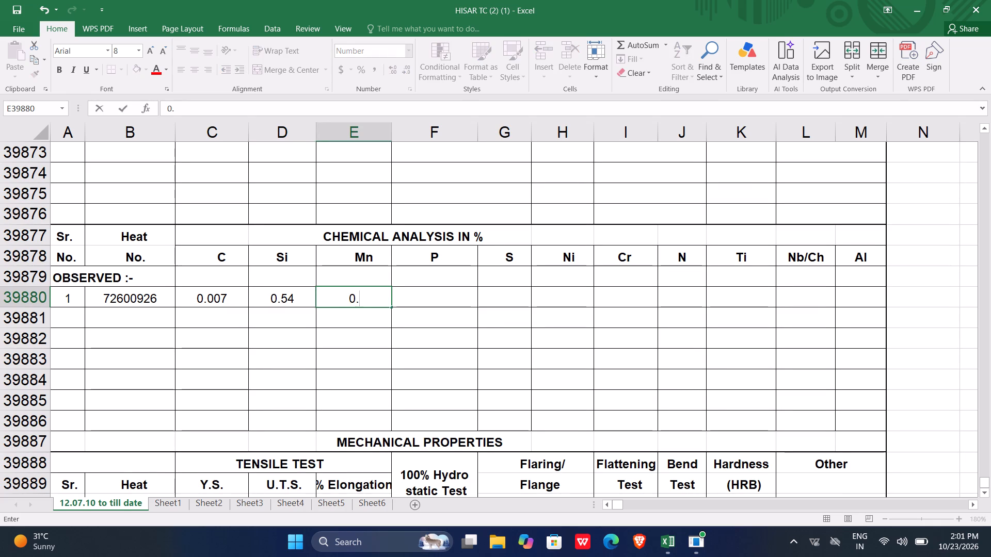
{"action": "type", "text": "22"}
{"action": "key", "text": "Right"}
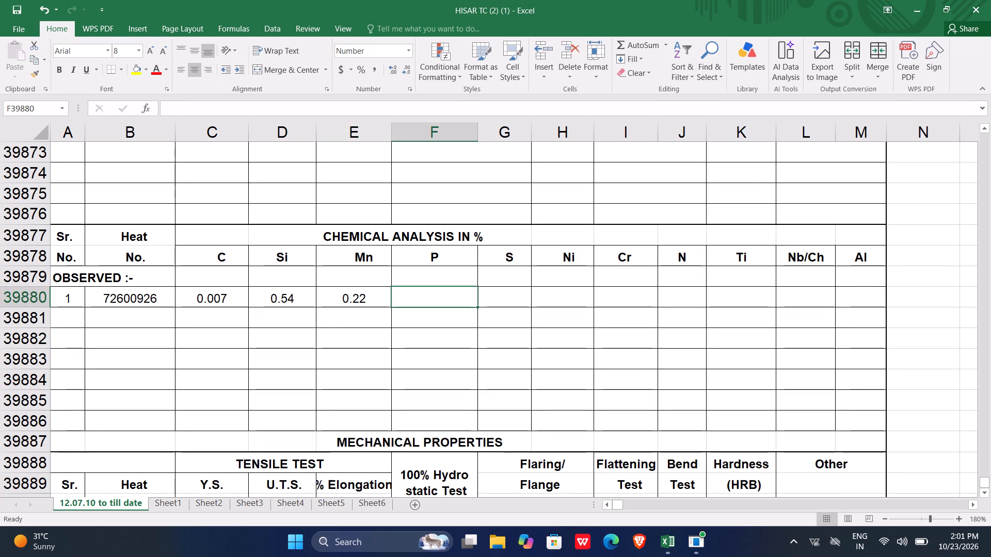
{"action": "type", "text": "0.0"}
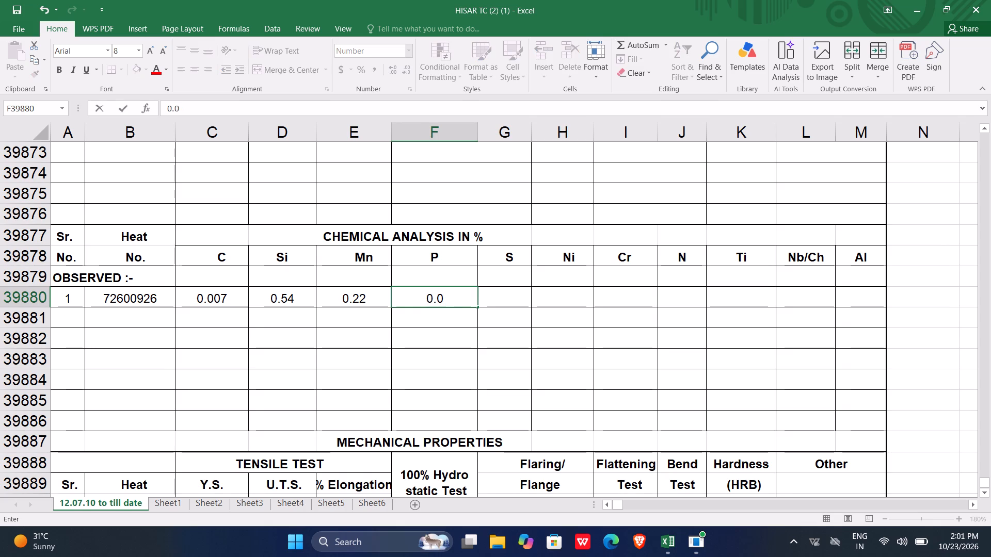
{"action": "type", "text": "34"}
{"action": "key", "text": "Right"}
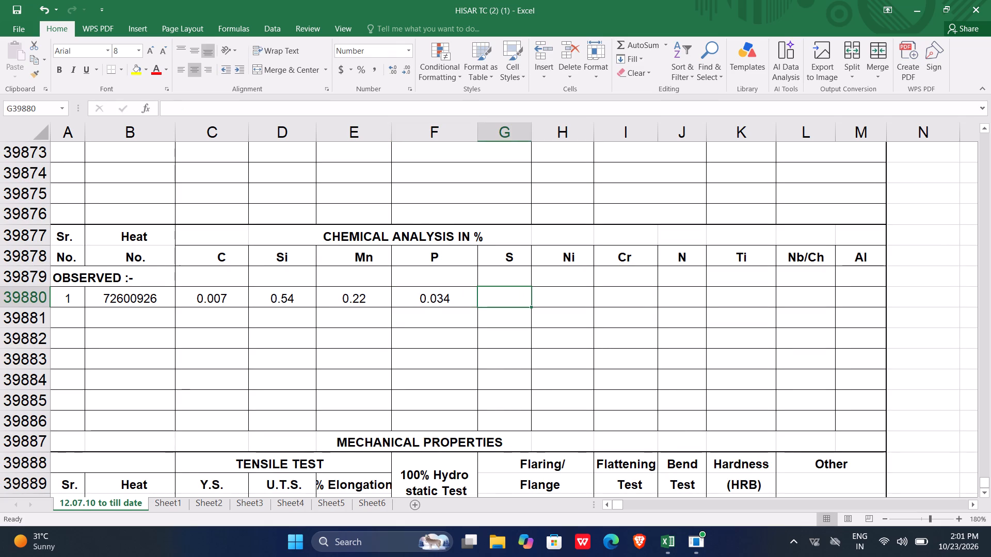
Continue row 39880's observed chemical analysis with S 0.002, Ni 0.10, Cr 11.22 and N 0.008.
{"action": "type", "text": "0.002"}
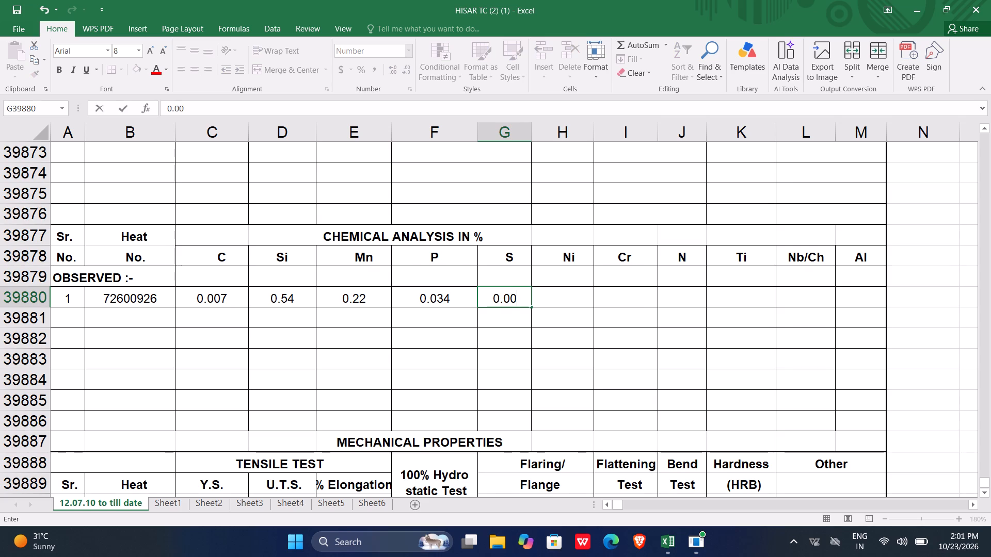
{"action": "key", "text": "Right"}
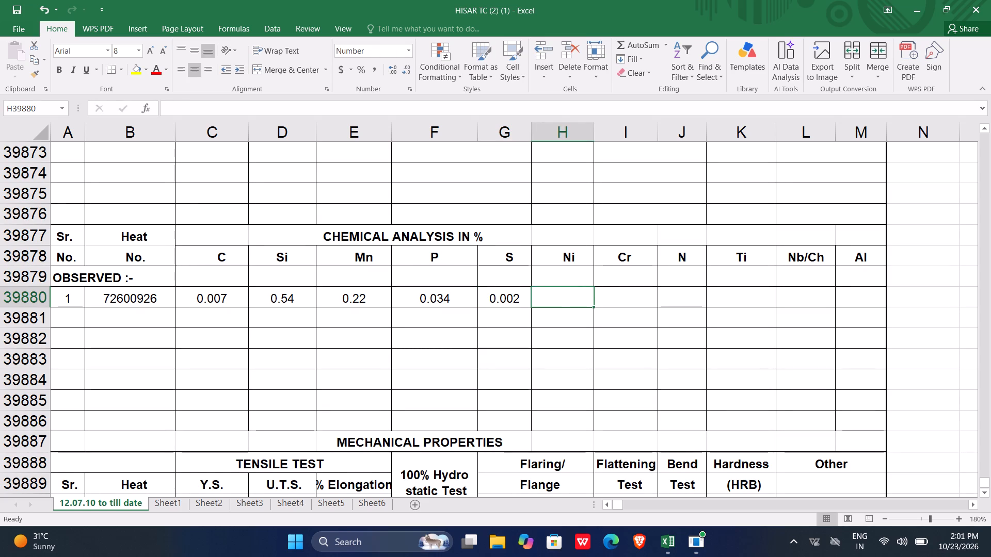
{"action": "type", "text": "0.10"}
{"action": "key", "text": "Right"}
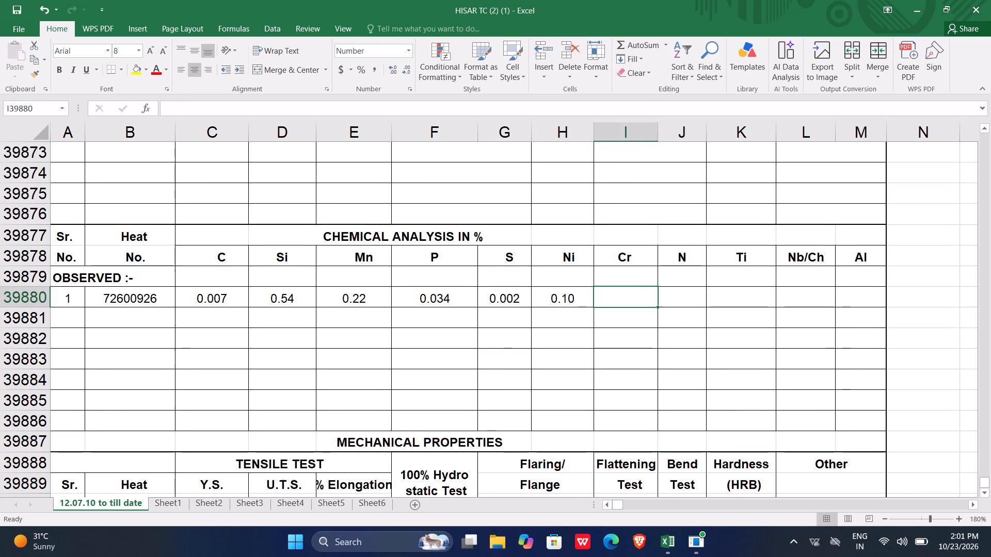
{"action": "type", "text": "11.22"}
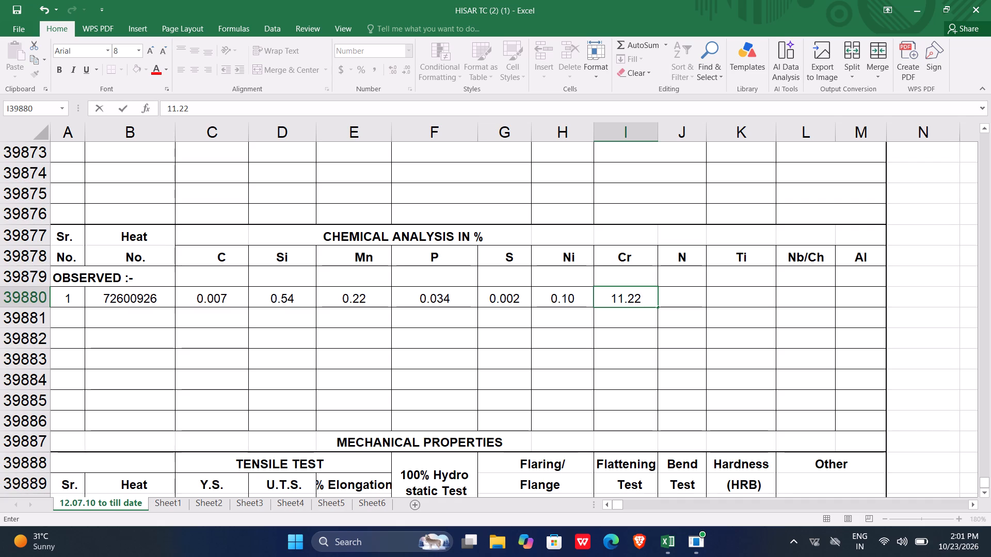
{"action": "key", "text": "Right"}
{"action": "type", "text": "0.008"}
{"action": "key", "text": "Right"}
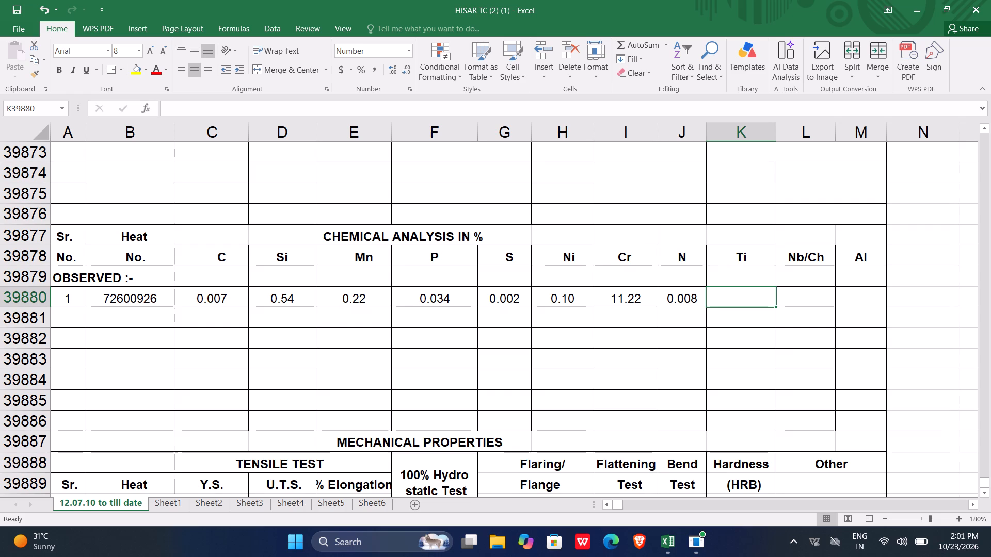
Enter Ti 0.225 and Nb/Ch 0.0030 in the observed chemical analysis row 39880.
{"action": "type", "text": "0."}
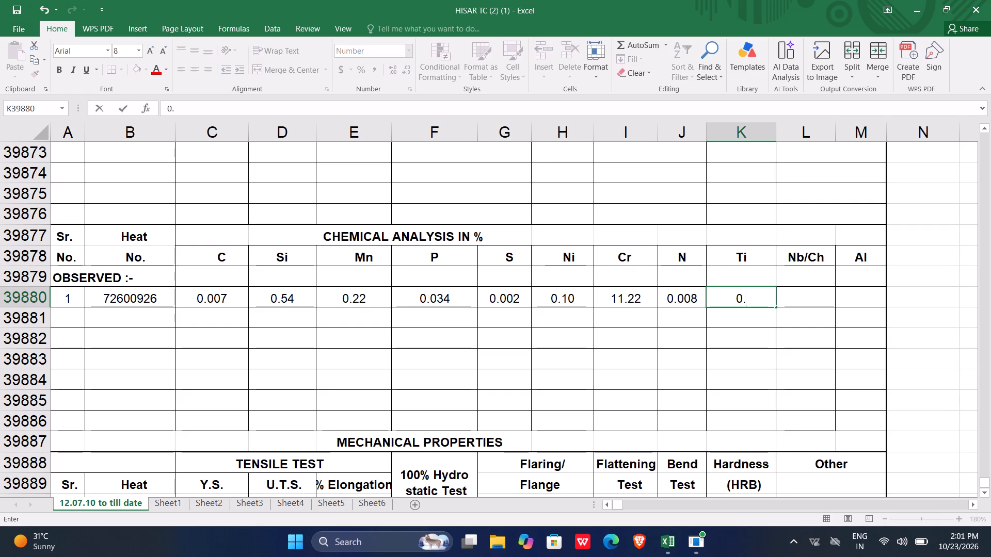
{"action": "type", "text": "225"}
{"action": "key", "text": "Right"}
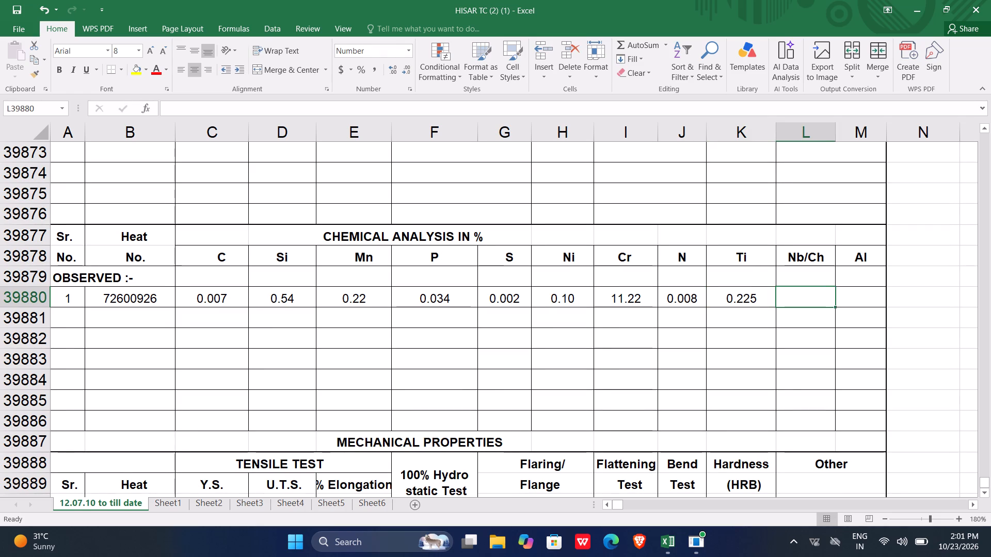
{"action": "key", "text": "0"}
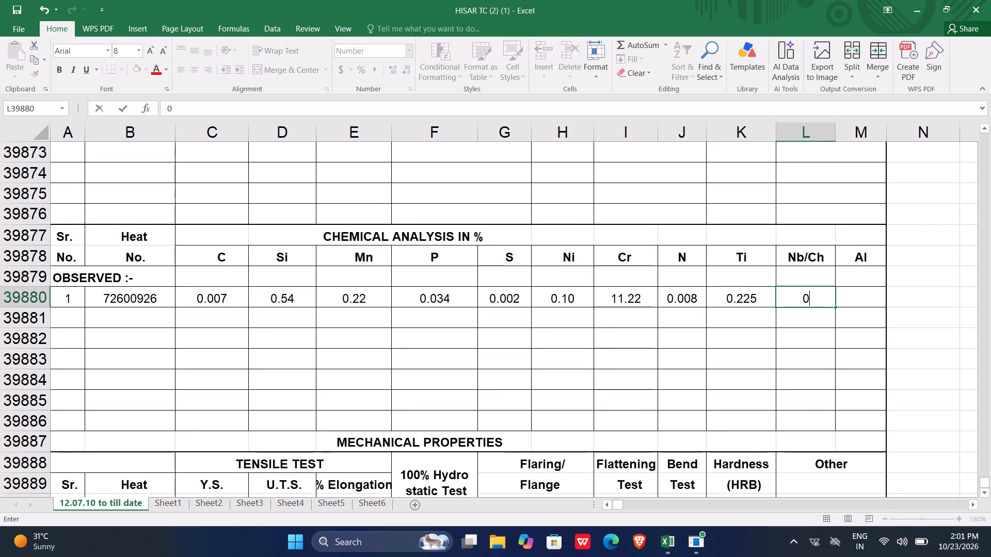
{"action": "type", "text": ".00"}
{"action": "type", "text": "30"}
{"action": "key", "text": "Right"}
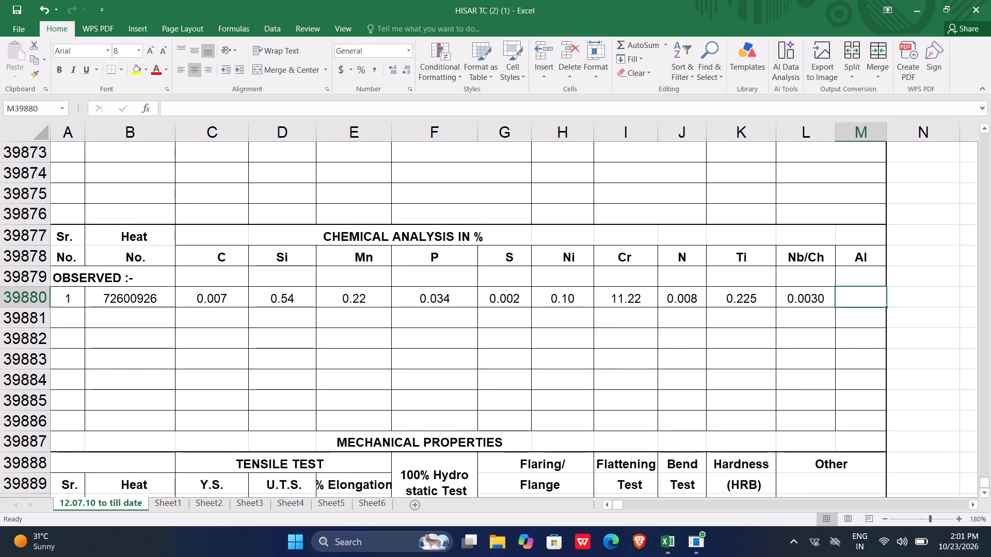
Replace the last chemical analysis column heading, Al in cell M39878, with Mo.
{"action": "key", "text": "Up"}
{"action": "key", "text": "Up"}
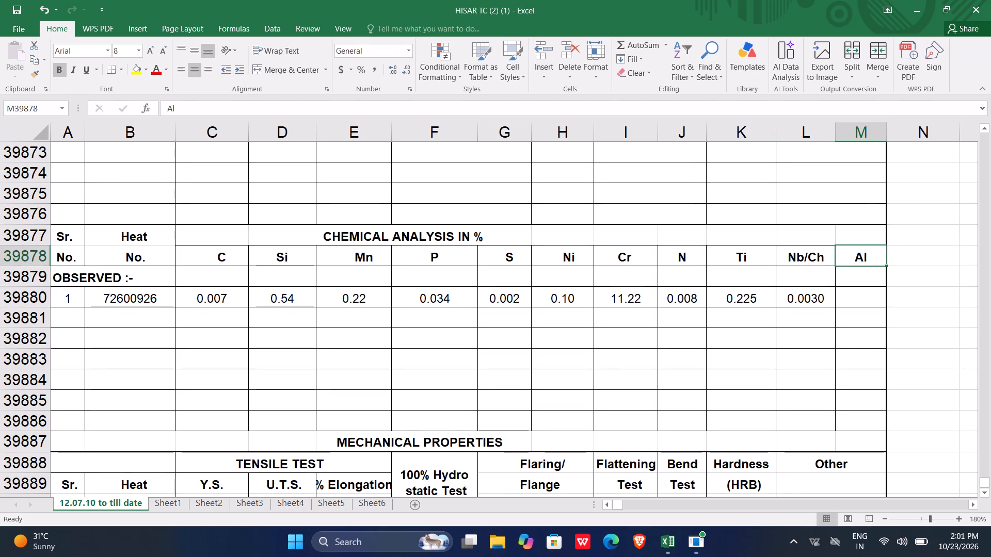
{"action": "key", "text": "m"}
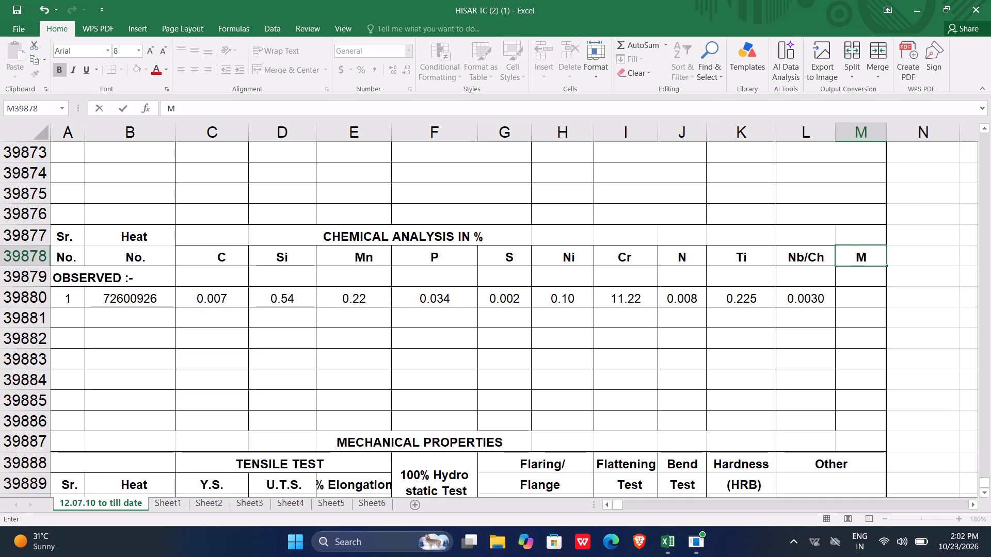
{"action": "key", "text": "shift+o"}
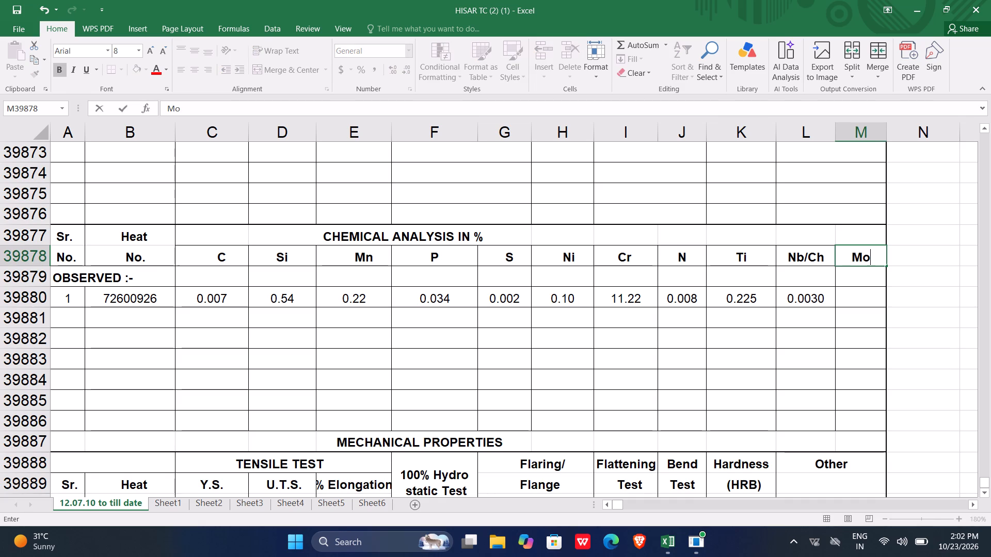
{"action": "key", "text": "Down"}
Enter 0.01 as the observed Mo value in row 39880.
{"action": "key", "text": "Down"}
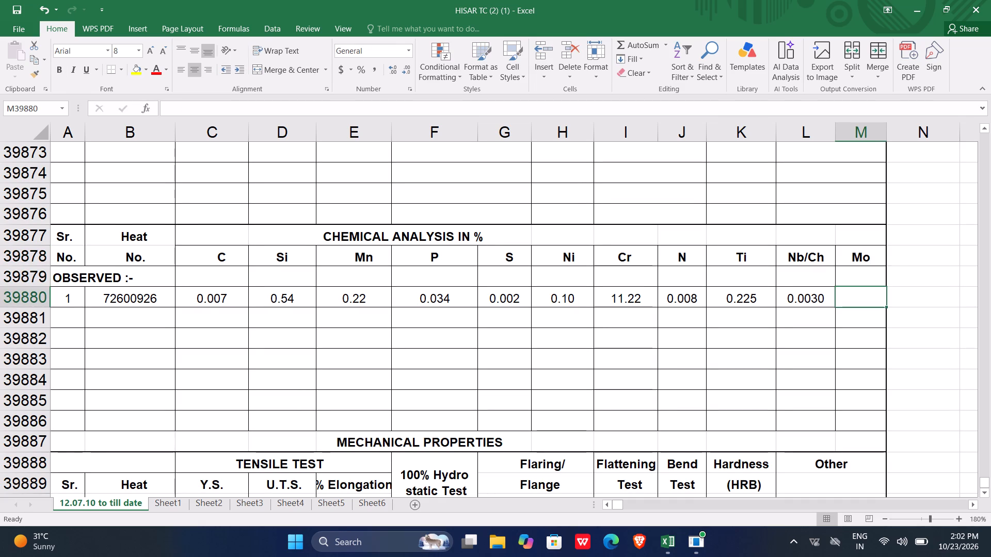
{"action": "type", "text": "0.0"}
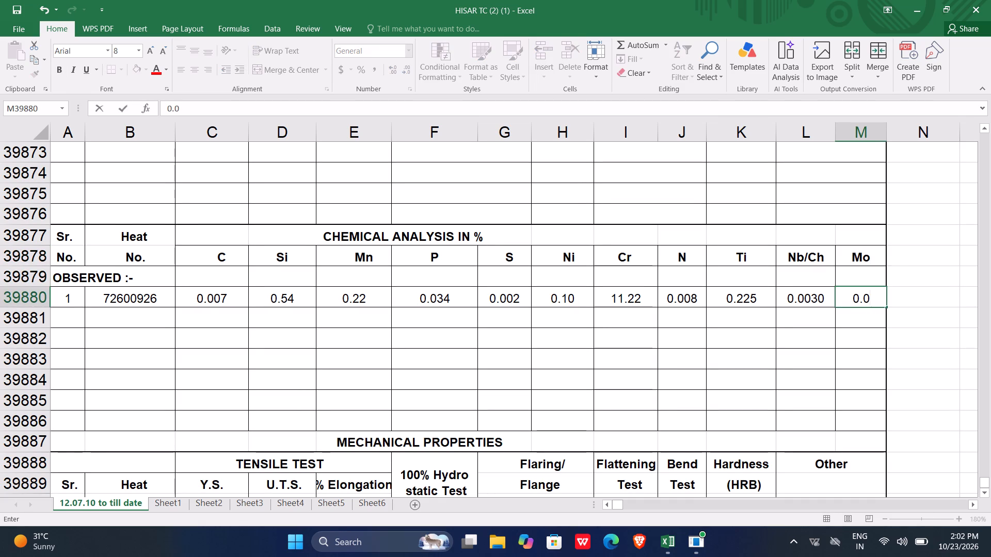
{"action": "key", "text": "1"}
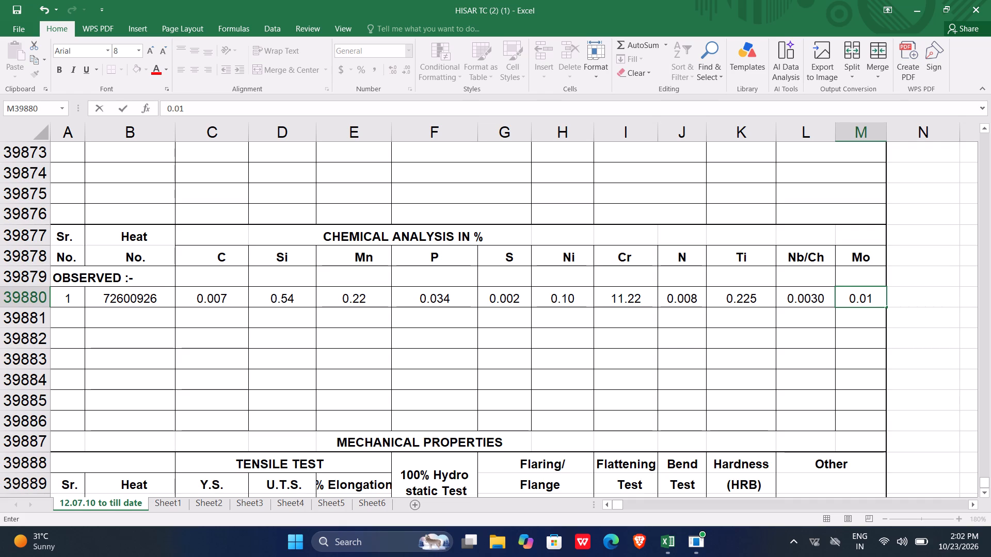
{"action": "key", "text": "Left"}
Check the chemical analysis values entered in row 39880 one by one, from Mo back to C.
{"action": "key", "text": "Right"}
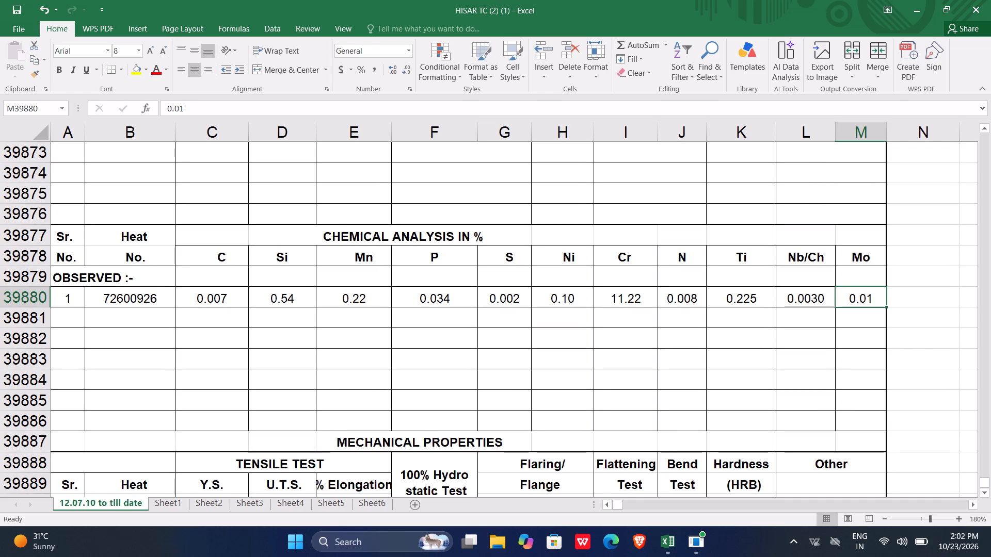
{"action": "key", "text": "Left"}
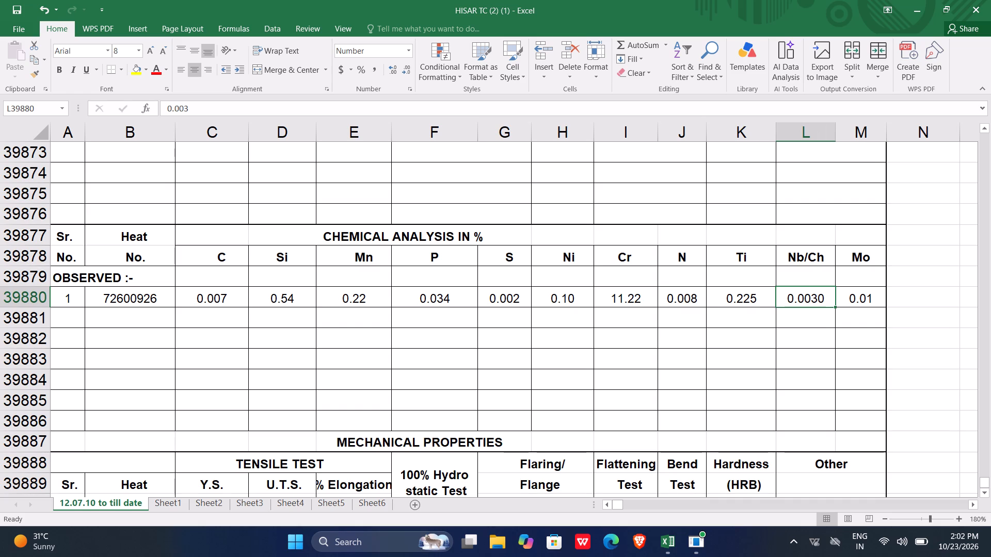
{"action": "key", "text": "Left"}
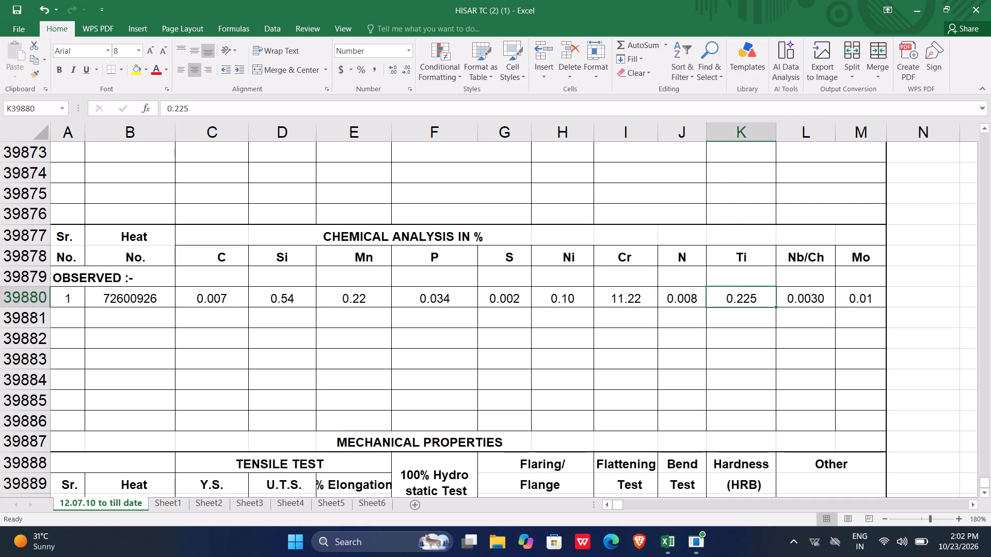
{"action": "key", "text": "Left"}
{"action": "key", "text": "Left"}
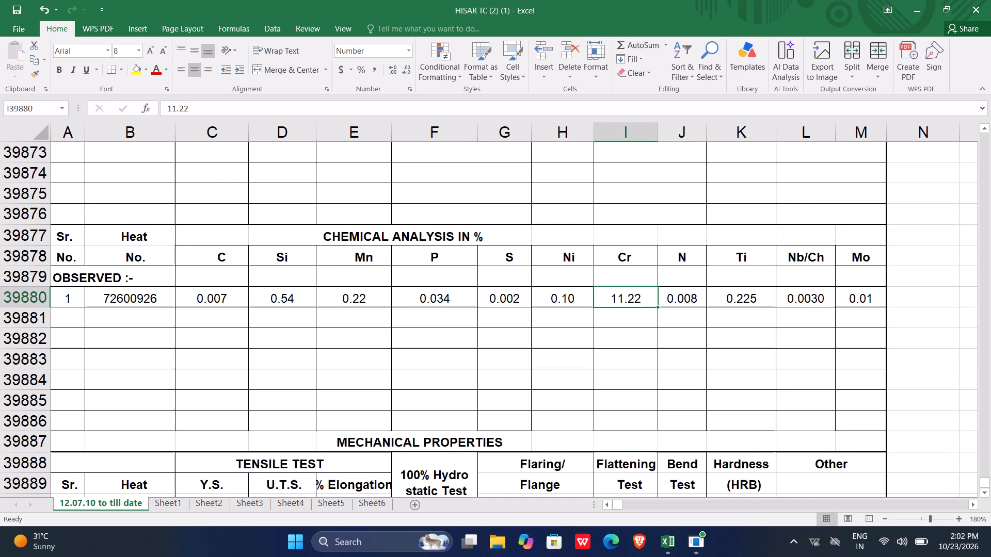
{"action": "key", "text": "Left"}
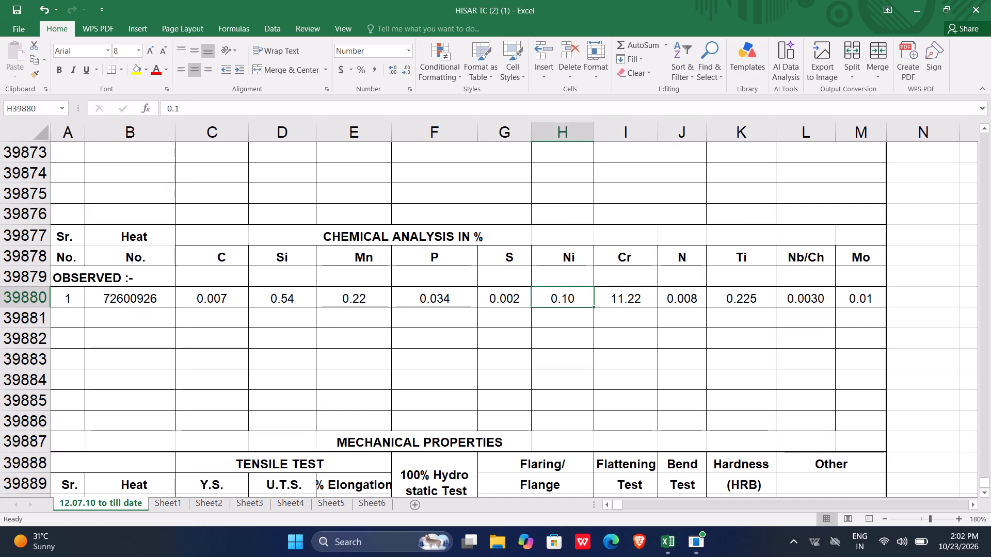
{"action": "key", "text": "Left"}
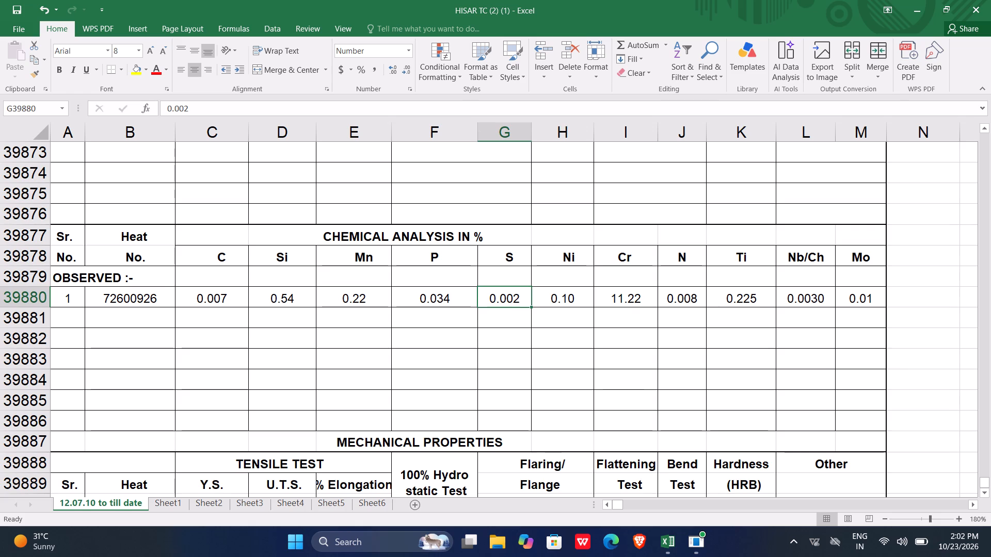
{"action": "key", "text": "Left"}
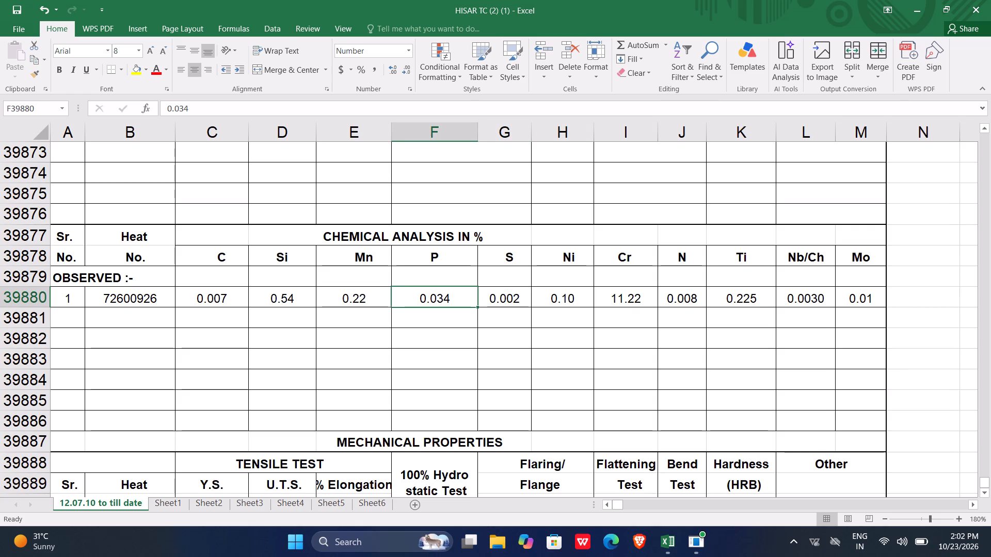
{"action": "key", "text": "Left"}
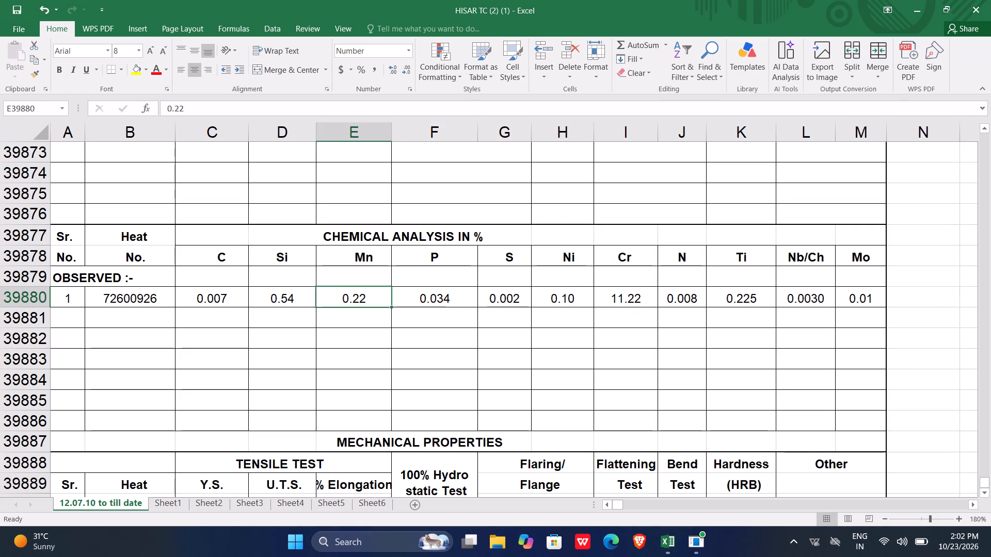
{"action": "key", "text": "Left"}
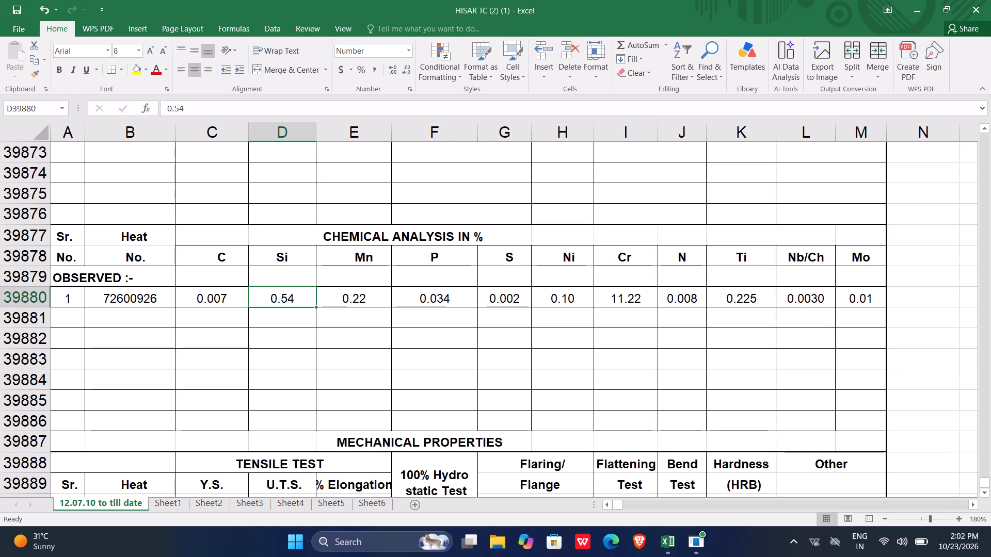
{"action": "key", "text": "Left"}
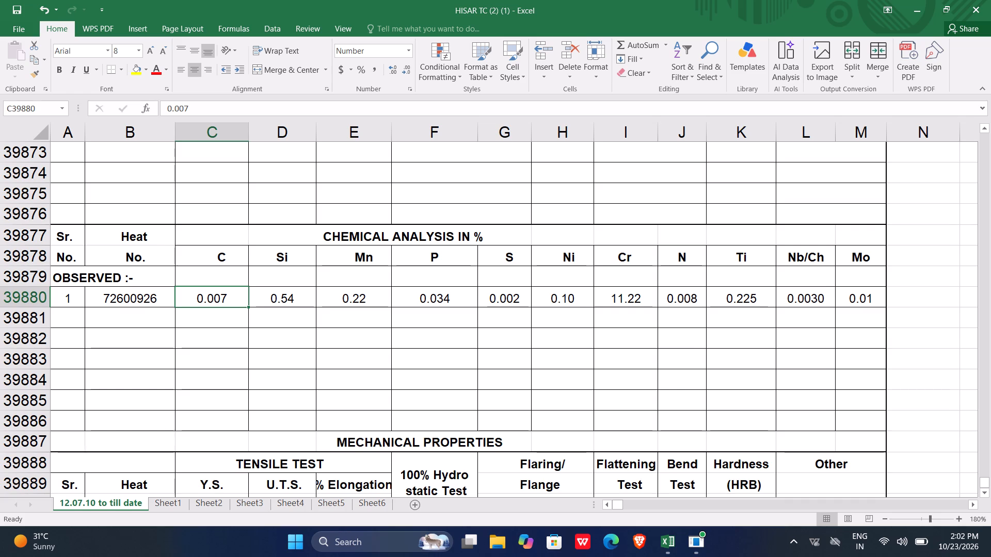
Enter Y.S. 229, U.T.S. 411 and % elongation 40 for heat 72600926 in the observed mechanical properties row 39893.
{"action": "key", "text": "Left"}
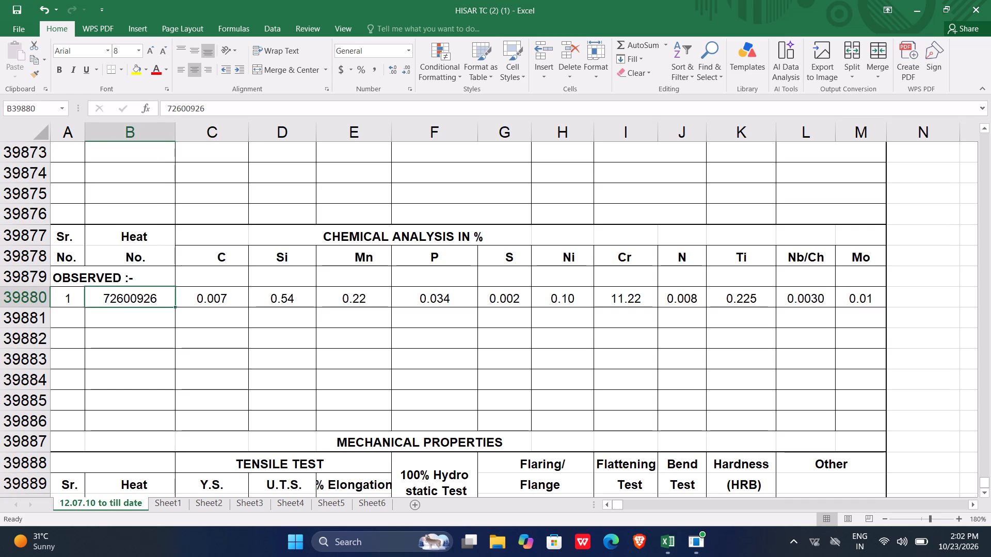
{"action": "key", "text": "ctrl+c"}
{"action": "key", "text": "Down"}
{"action": "key", "text": "Down"}
{"action": "key", "text": "Down"}
{"action": "key", "text": "Down"}
{"action": "key", "text": "Down"}
{"action": "key", "text": "Down"}
{"action": "key", "text": "Down"}
{"action": "key", "text": "Down"}
{"action": "key", "text": "Down"}
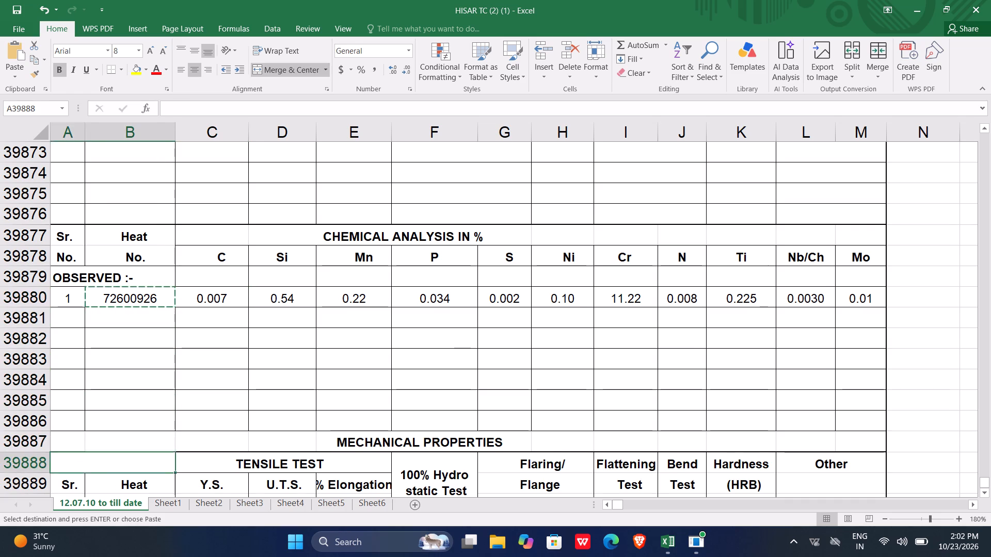
{"action": "key", "text": "Down"}
{"action": "key", "text": "Down"}
{"action": "key", "text": "Down"}
{"action": "key", "text": "Down"}
{"action": "key", "text": "Down"}
{"action": "key", "text": "Down"}
{"action": "key", "text": "Up"}
{"action": "key", "text": "Up"}
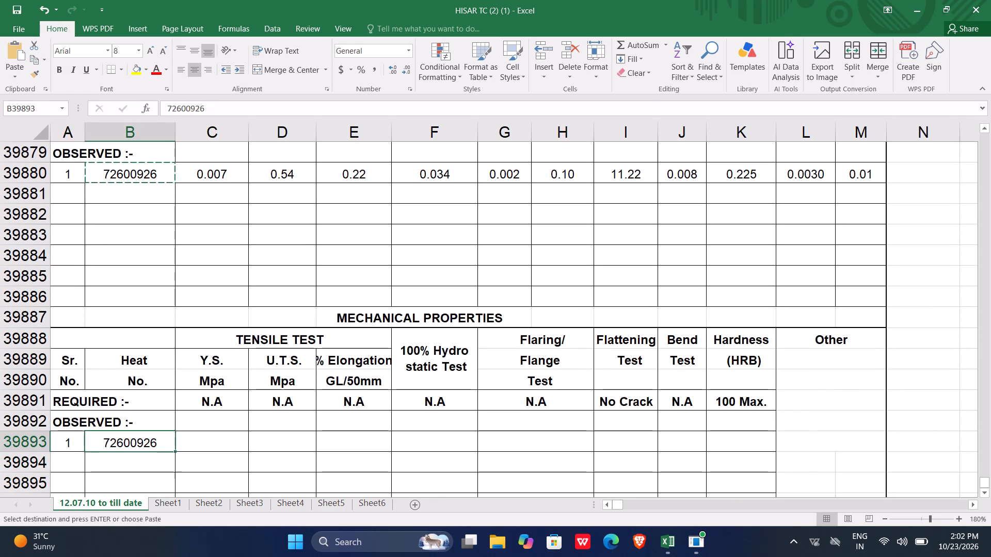
{"action": "key", "text": "Right"}
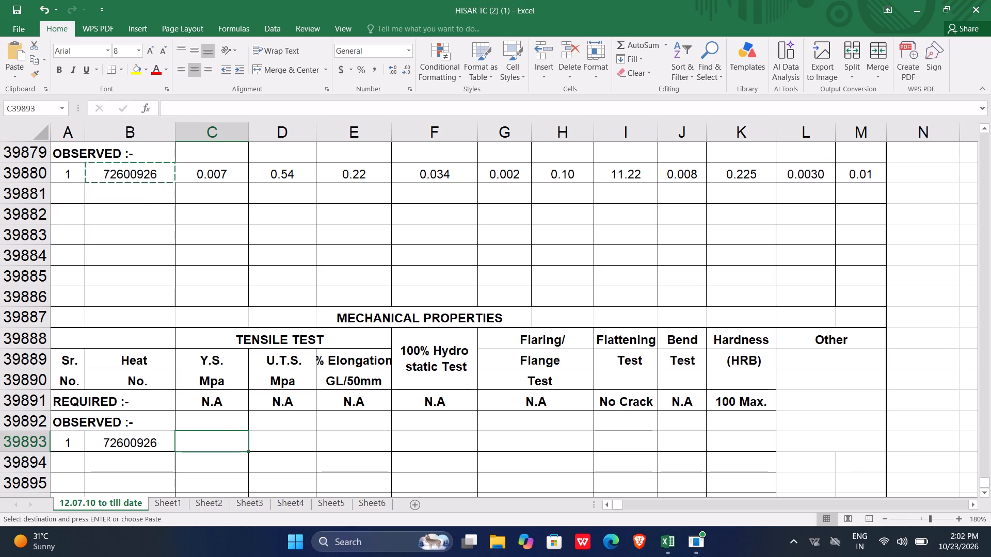
{"action": "type", "text": "229"}
{"action": "key", "text": "Right"}
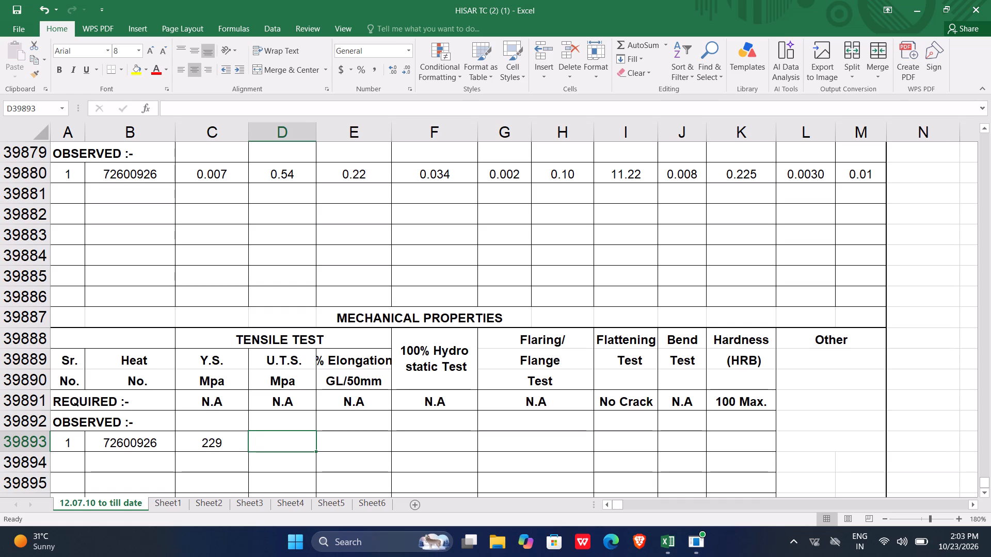
{"action": "type", "text": "411"}
{"action": "key", "text": "Right"}
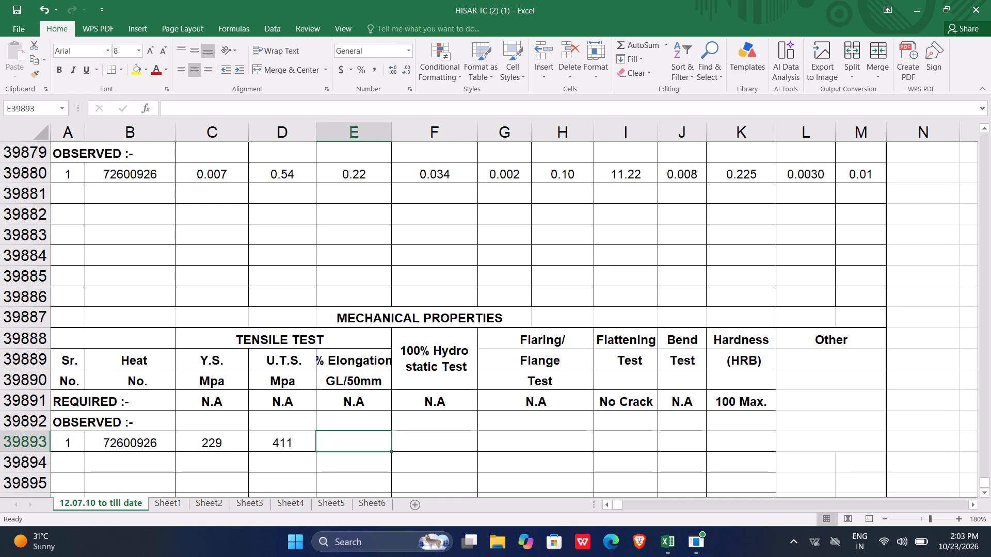
{"action": "type", "text": "40"}
{"action": "key", "text": "Right"}
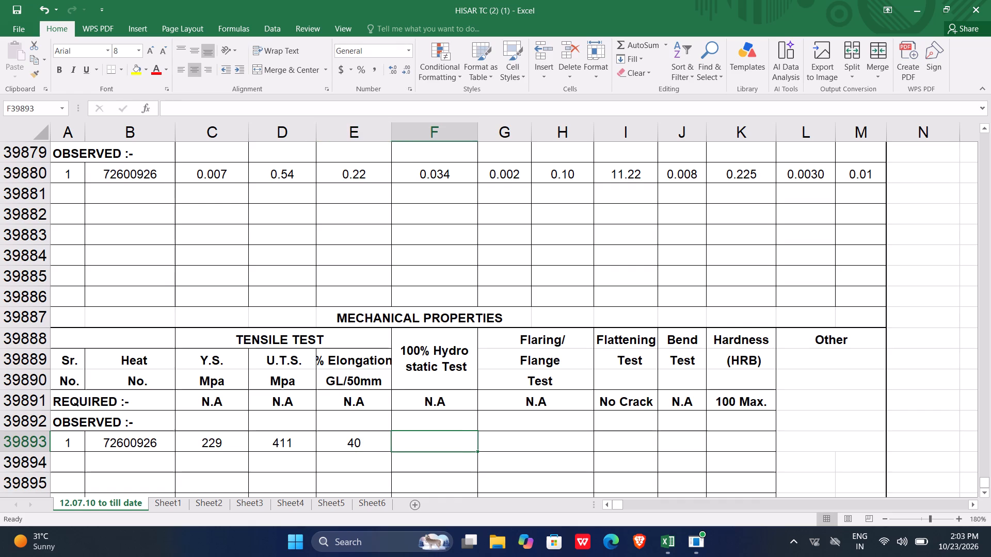
Enter 71-72 as the observed hardness (HRB) in cell K39893.
{"action": "key", "text": "Right"}
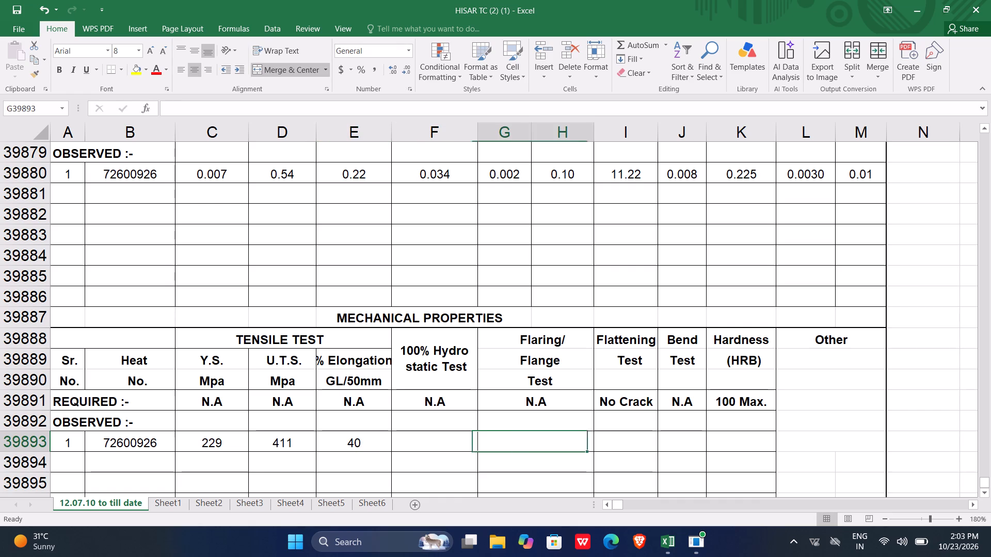
{"action": "key", "text": "Right"}
{"action": "key", "text": "Right"}
{"action": "key", "text": "Down"}
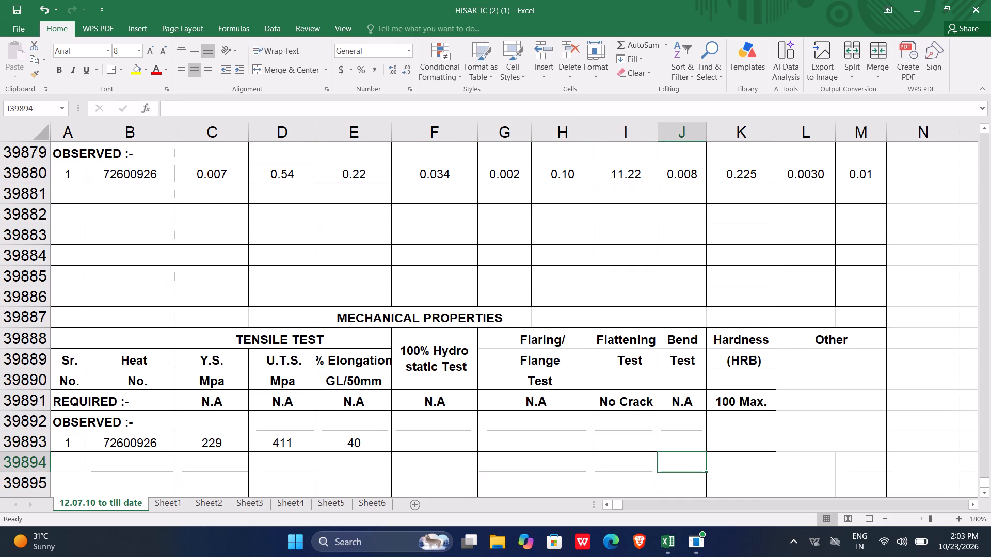
{"action": "key", "text": "Up"}
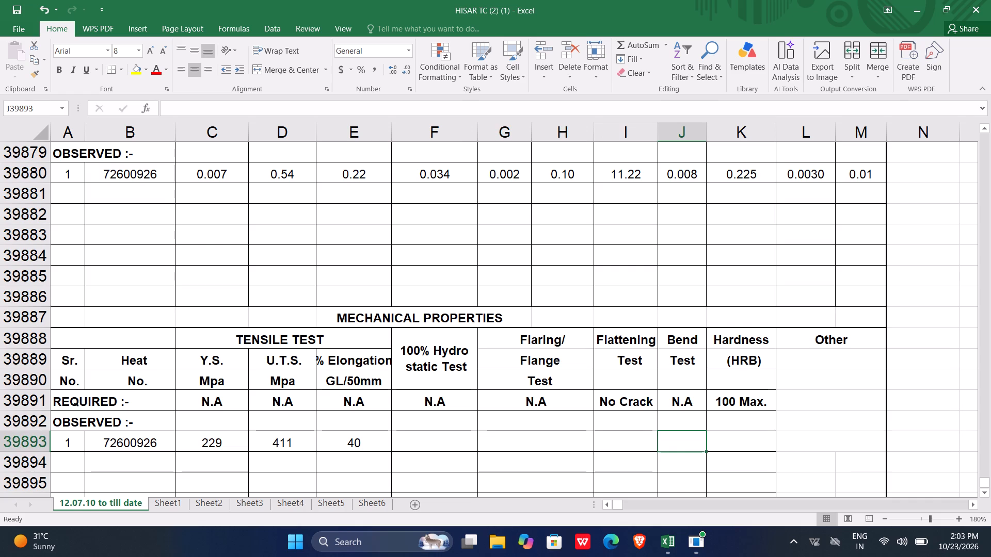
{"action": "key", "text": "Right"}
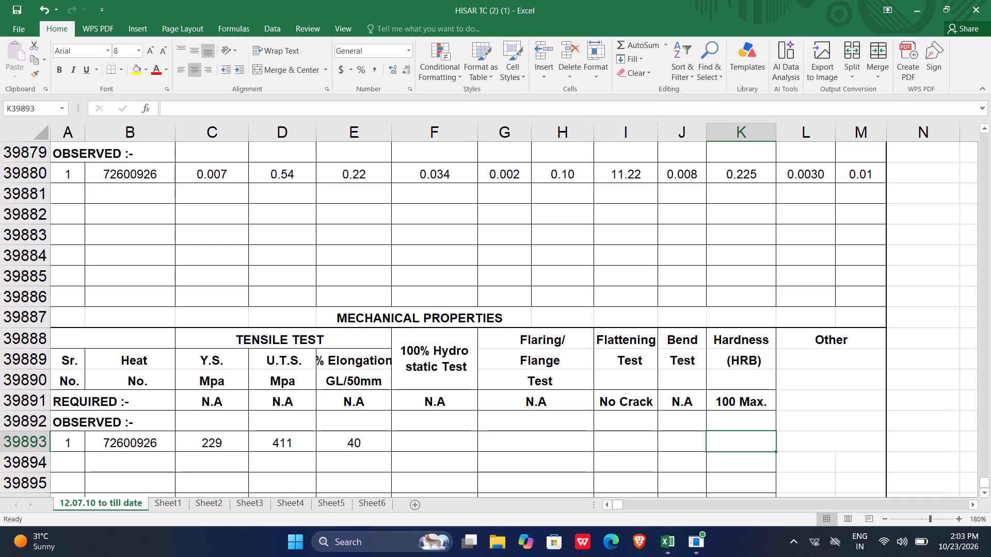
{"action": "type", "text": "71-72"}
{"action": "key", "text": "Down"}
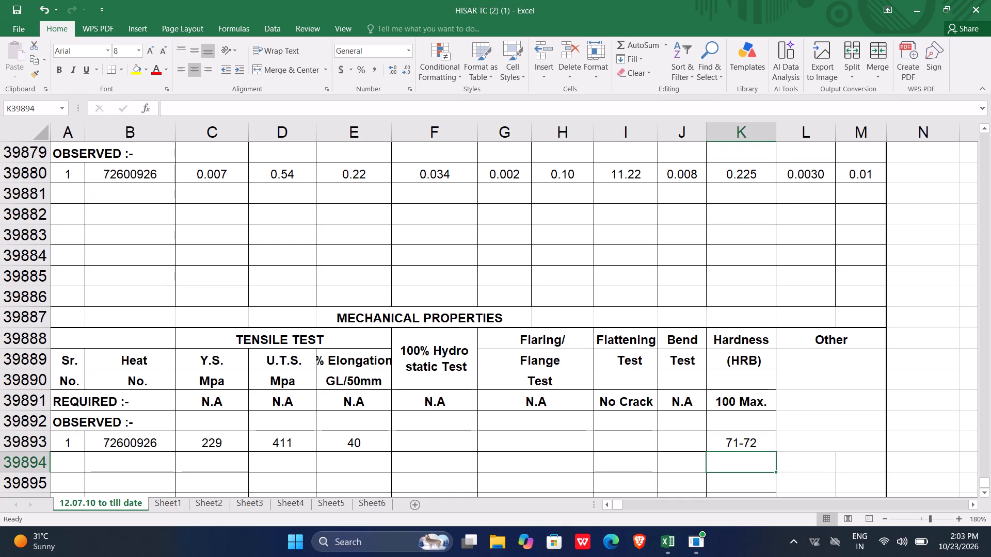
Copy the observed hydrostatic, flaring/flange, flattening and bend results F39844:J39844 from the previous certificate into row 39893, starting at F39893.
{"action": "key", "text": "Up"}
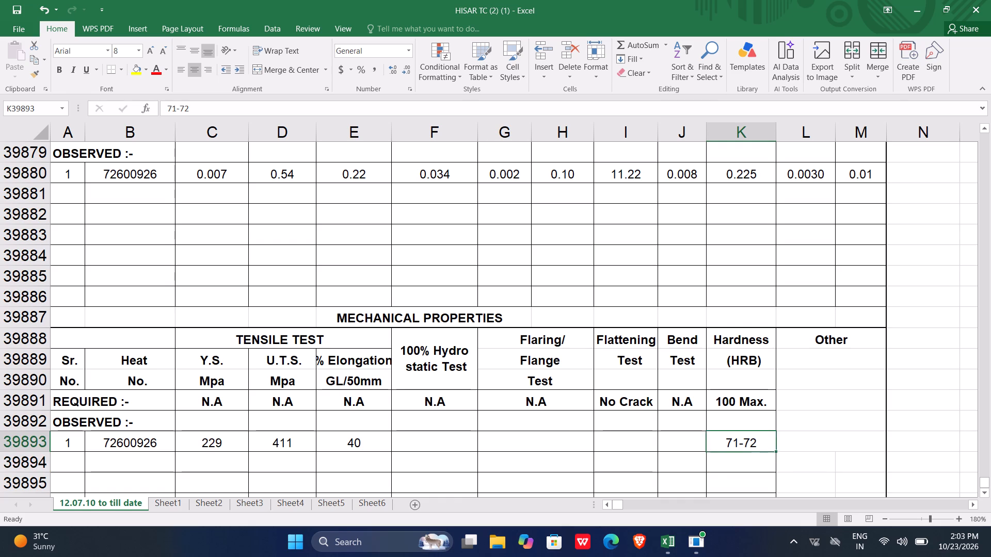
{"action": "key", "text": "Left"}
{"action": "key", "text": "Left"}
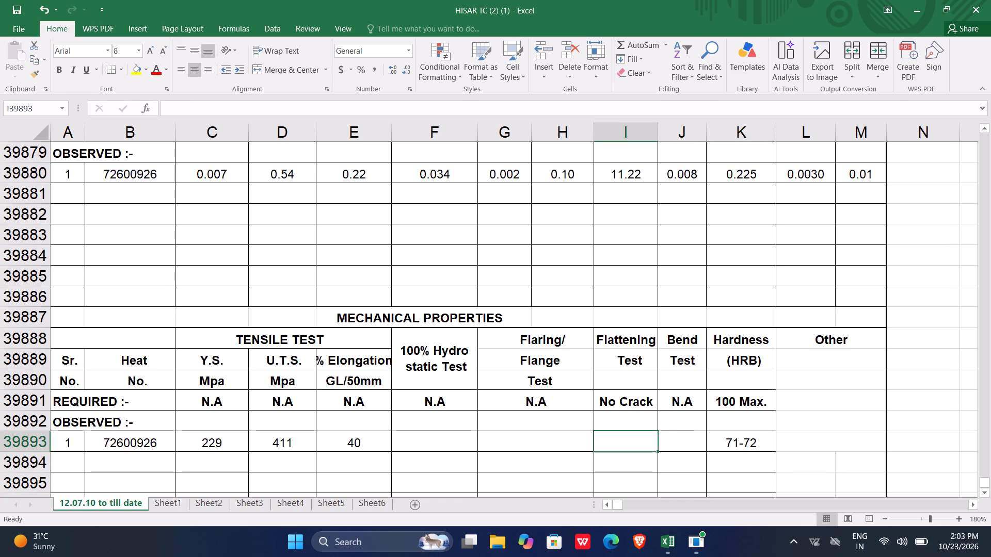
{"action": "scroll", "coordinate": [65, 311], "scroll_direction": "up", "scroll_amount": 2}
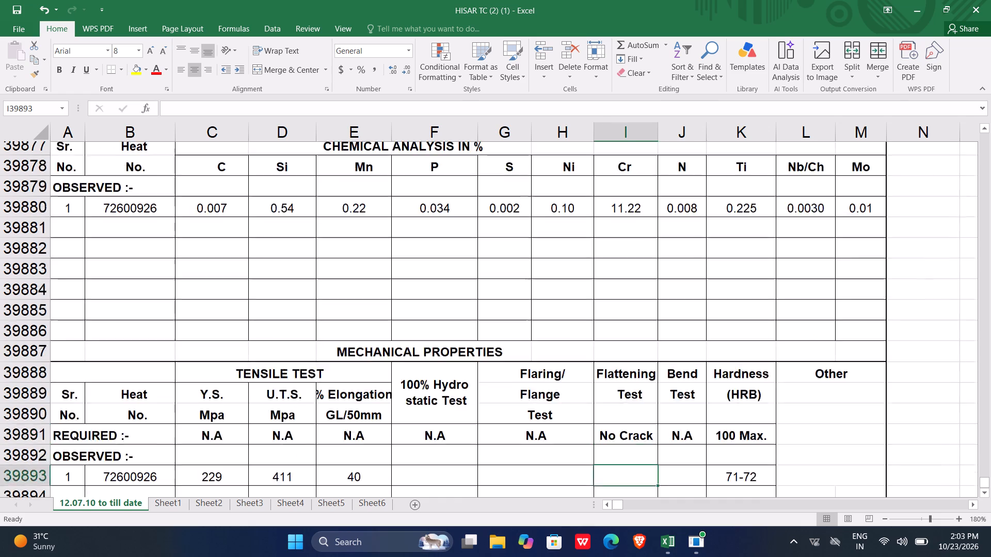
{"action": "scroll", "coordinate": [65, 311], "scroll_direction": "up", "scroll_amount": 12}
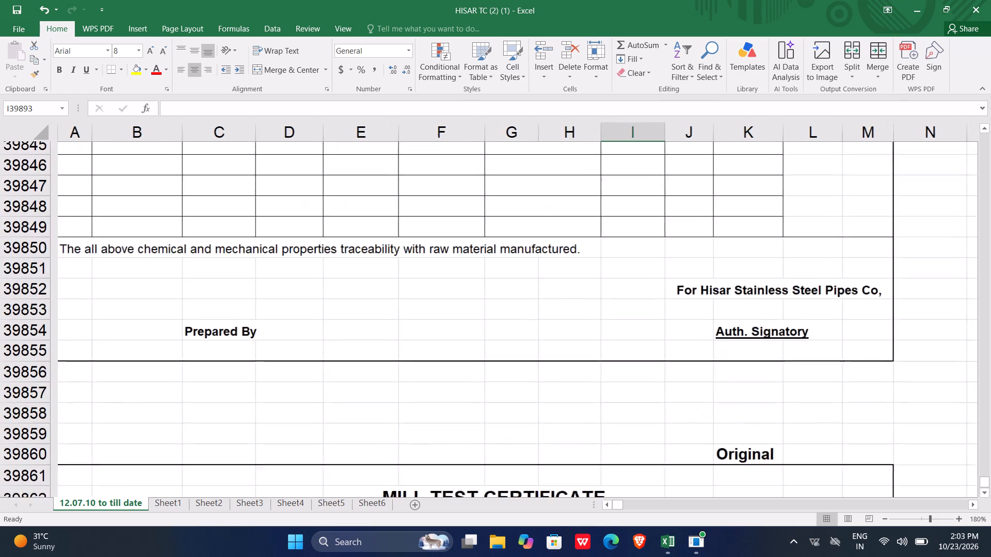
{"action": "scroll", "coordinate": [65, 311], "scroll_direction": "up", "scroll_amount": 3}
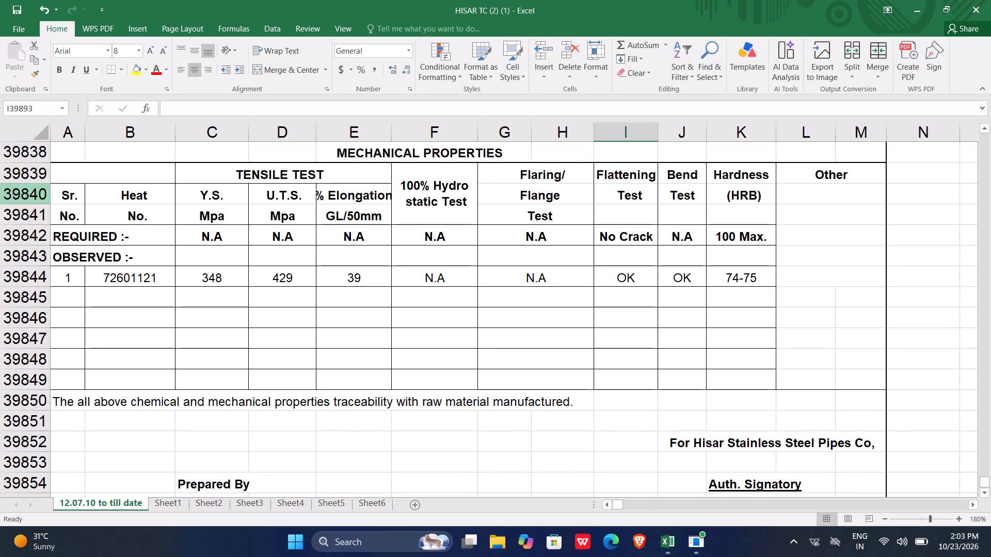
{"action": "left_click_drag", "start_coordinate": [404, 275], "coordinate": [616, 276]}
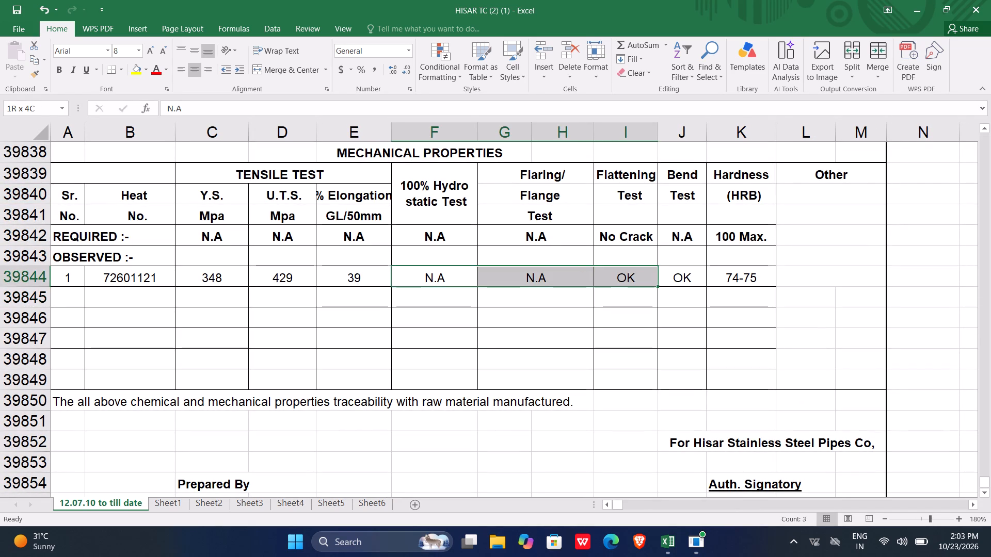
{"action": "left_click_drag", "start_coordinate": [616, 276], "coordinate": [706, 276]}
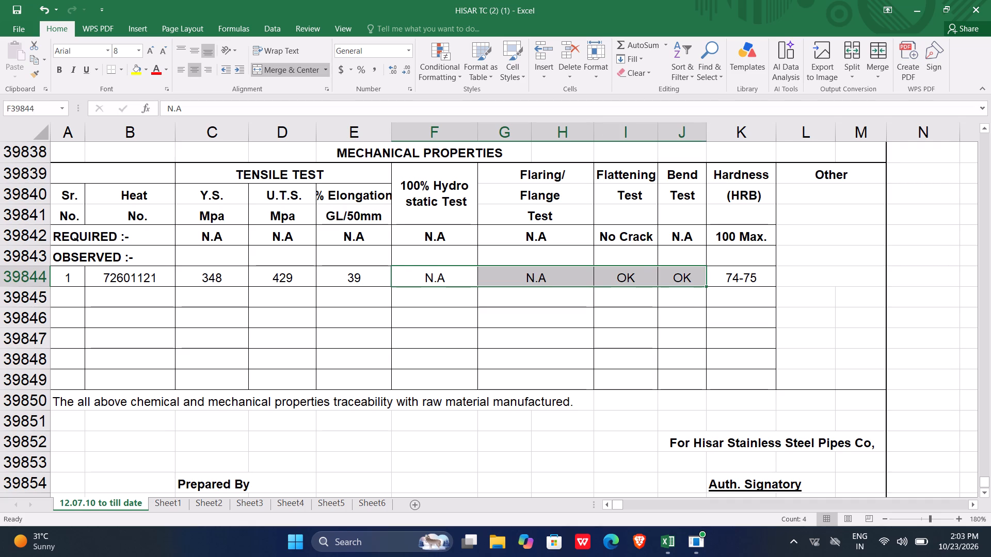
{"action": "key", "text": "ctrl+c"}
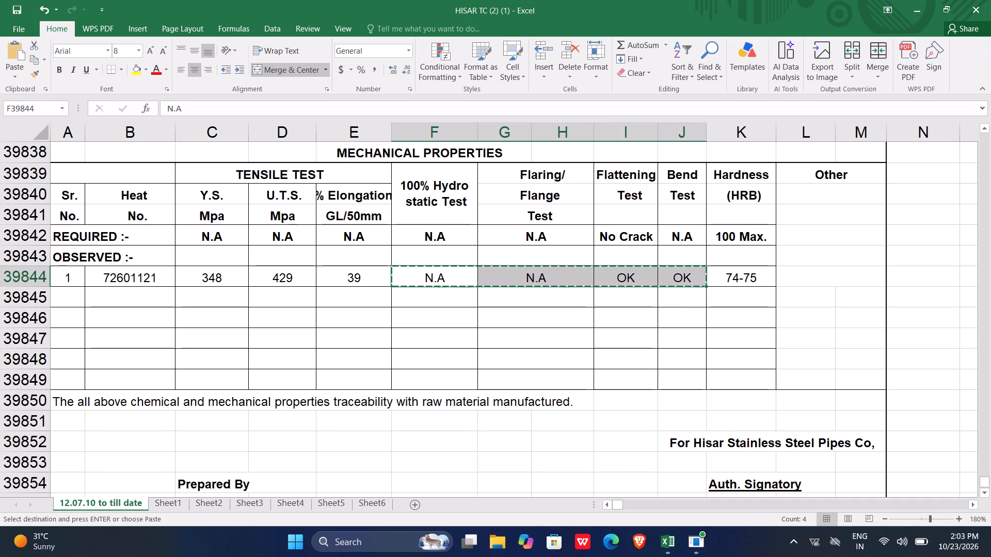
{"action": "key", "text": "Down"}
{"action": "key", "text": "Down"}
{"action": "key", "text": "Down"}
{"action": "key", "text": "Down"}
{"action": "key", "text": "Down"}
{"action": "key", "text": "Down"}
{"action": "key", "text": "Down"}
{"action": "key", "text": "Down"}
{"action": "key", "text": "Down"}
{"action": "key", "text": "Down"}
{"action": "key", "text": "Down"}
{"action": "key", "text": "Down"}
{"action": "key", "text": "Down"}
{"action": "key", "text": "Down"}
{"action": "key", "text": "Down"}
{"action": "key", "text": "Down"}
{"action": "key", "text": "Down"}
{"action": "key", "text": "Down"}
{"action": "key", "text": "Down"}
{"action": "key", "text": "Down"}
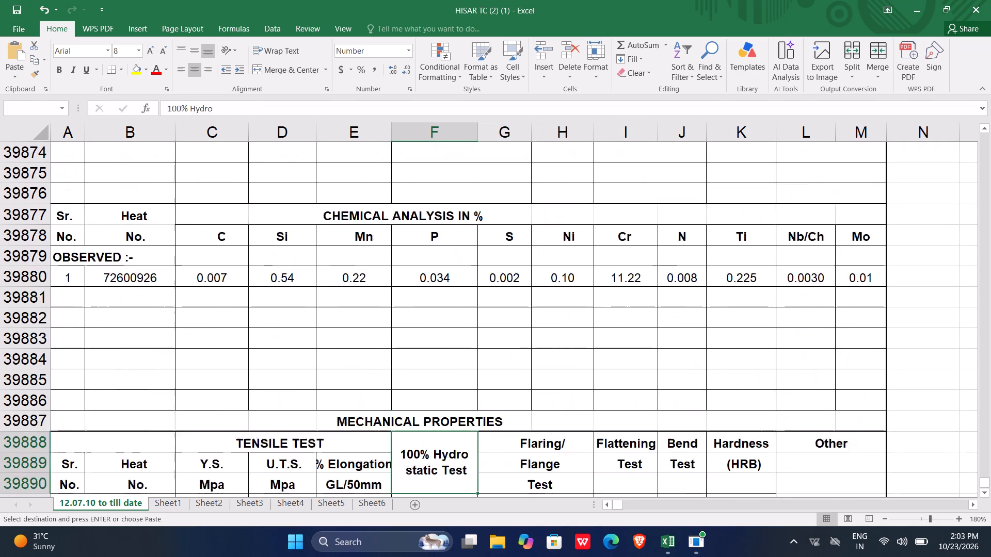
{"action": "key", "text": "Down"}
{"action": "key", "text": "Down"}
{"action": "key", "text": "Down"}
{"action": "key", "text": "Down"}
{"action": "key", "text": "Up"}
{"action": "key", "text": "Up"}
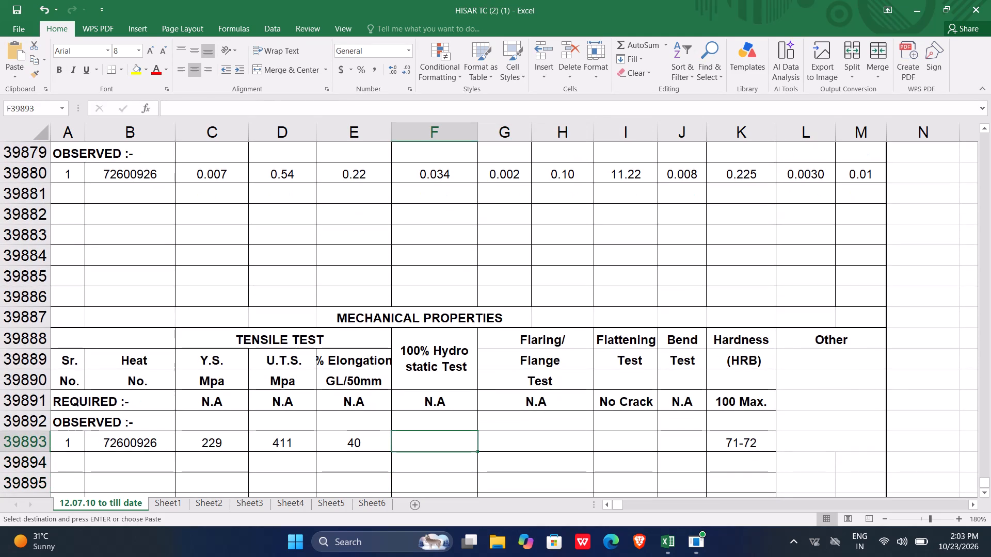
{"action": "key", "text": "ctrl+v"}
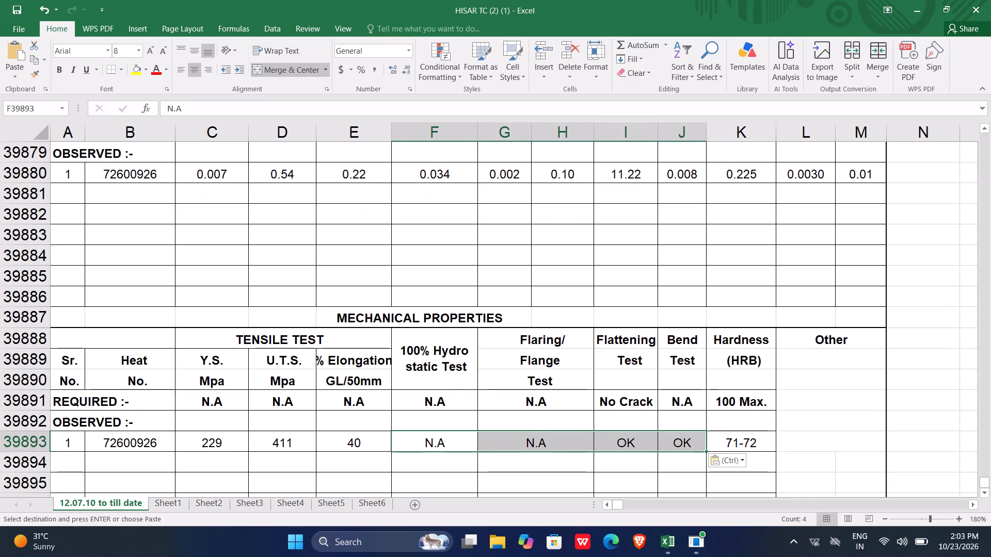
Go to the empty heat number cell C39872 of the second grade 409 item row to fill it in.
{"action": "key", "text": "Left"}
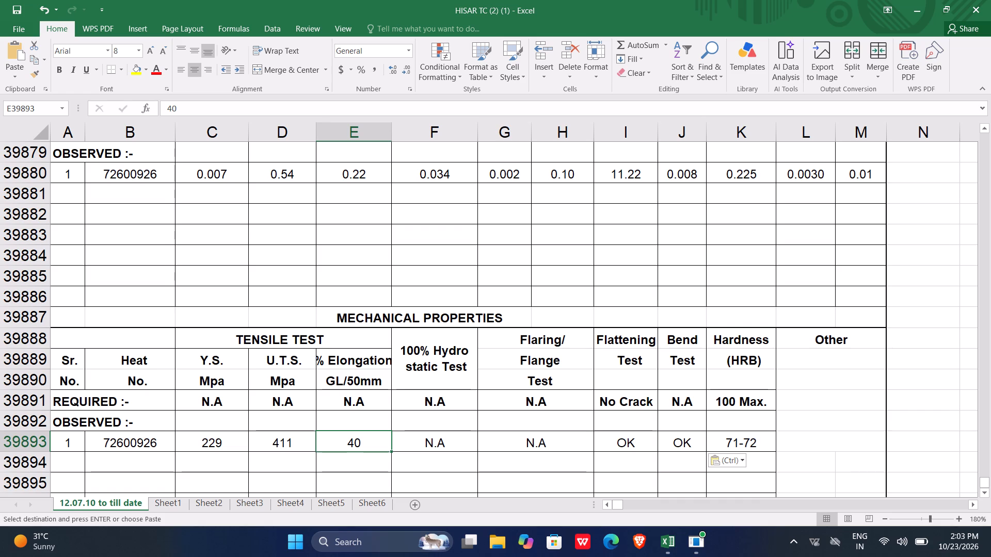
{"action": "key", "text": "Up"}
{"action": "key", "text": "Up"}
{"action": "key", "text": "Up"}
{"action": "key", "text": "Up"}
{"action": "key", "text": "Up"}
{"action": "key", "text": "Up"}
{"action": "key", "text": "Up"}
{"action": "key", "text": "Up"}
{"action": "key", "text": "Up"}
{"action": "key", "text": "Up"}
{"action": "key", "text": "Up"}
{"action": "key", "text": "Up"}
{"action": "key", "text": "Up"}
{"action": "key", "text": "Up"}
{"action": "key", "text": "Up"}
{"action": "key", "text": "Up"}
{"action": "key", "text": "Up"}
{"action": "key", "text": "Down"}
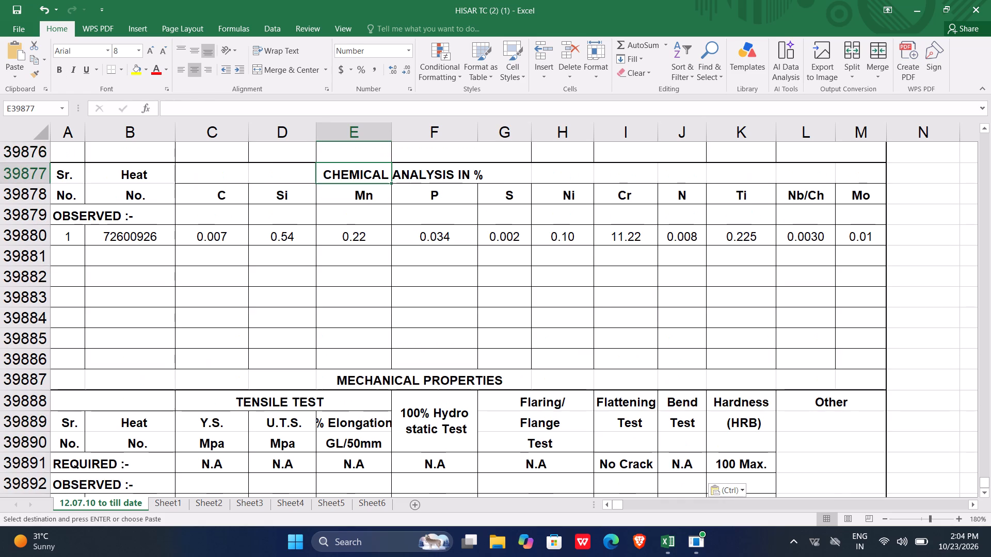
{"action": "key", "text": "Down"}
{"action": "key", "text": "Up"}
{"action": "key", "text": "Up"}
{"action": "key", "text": "Up"}
{"action": "key", "text": "Up"}
{"action": "key", "text": "Up"}
{"action": "key", "text": "Up"}
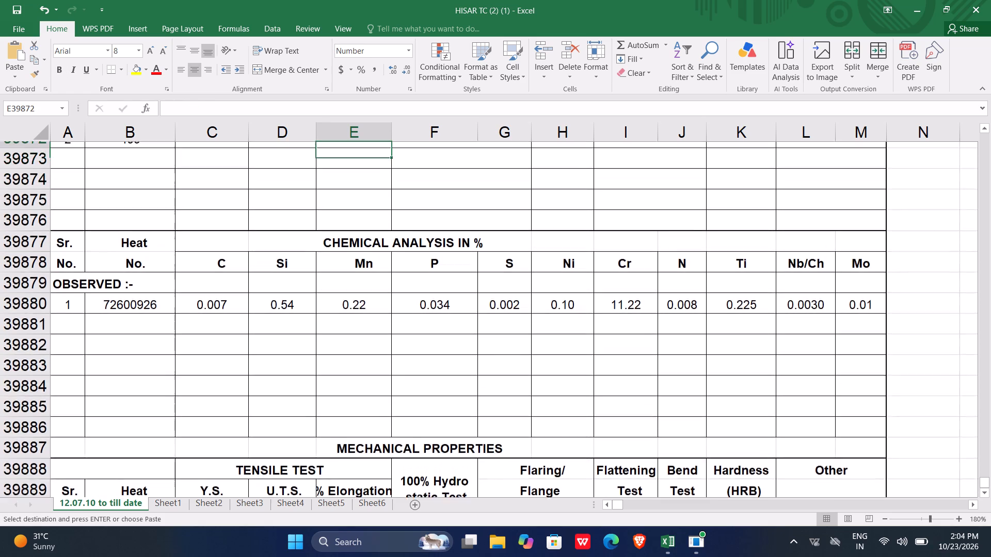
{"action": "key", "text": "Up"}
{"action": "key", "text": "Up"}
{"action": "key", "text": "Up"}
{"action": "key", "text": "Down"}
{"action": "key", "text": "Down"}
{"action": "key", "text": "Down"}
{"action": "key", "text": "Left"}
{"action": "key", "text": "Left"}
{"action": "key", "text": "Left"}
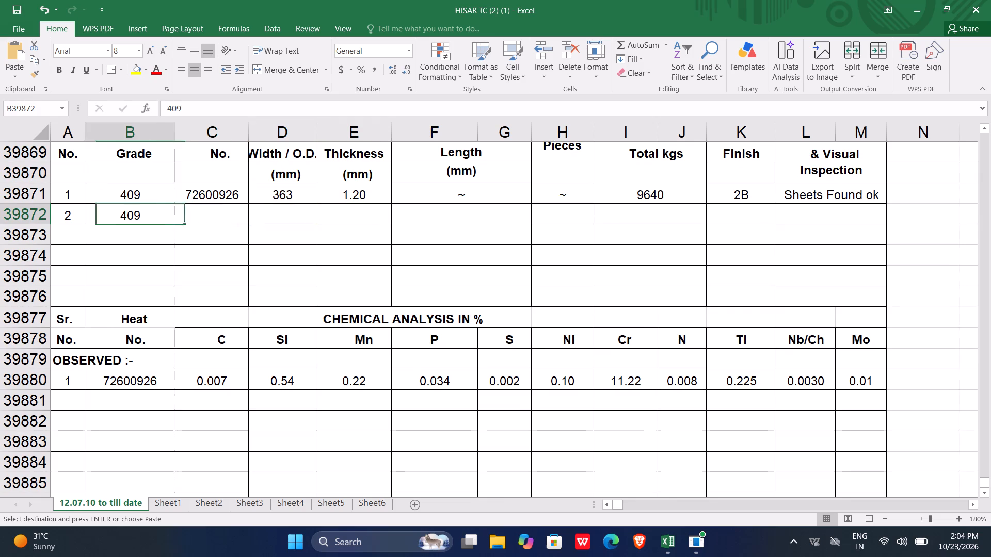
{"action": "key", "text": "Right"}
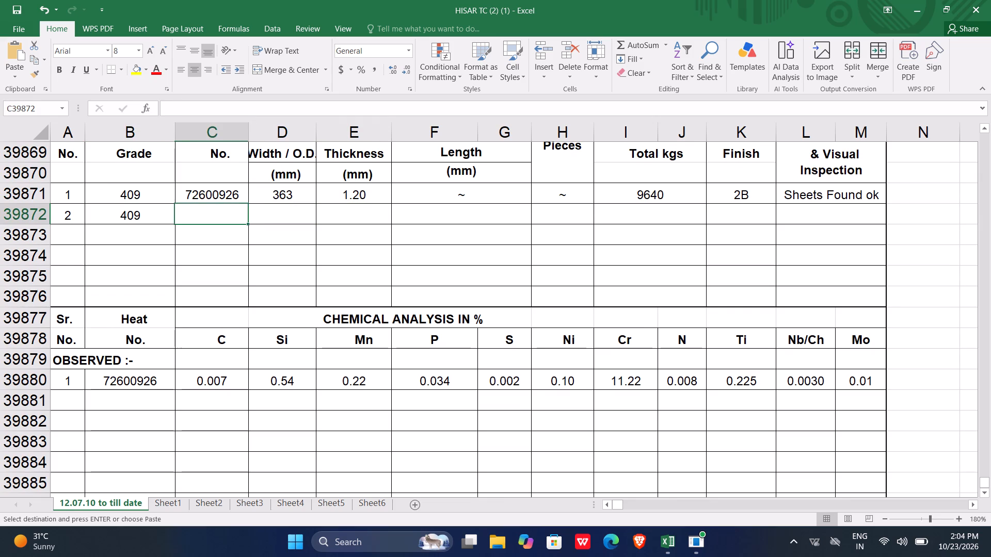
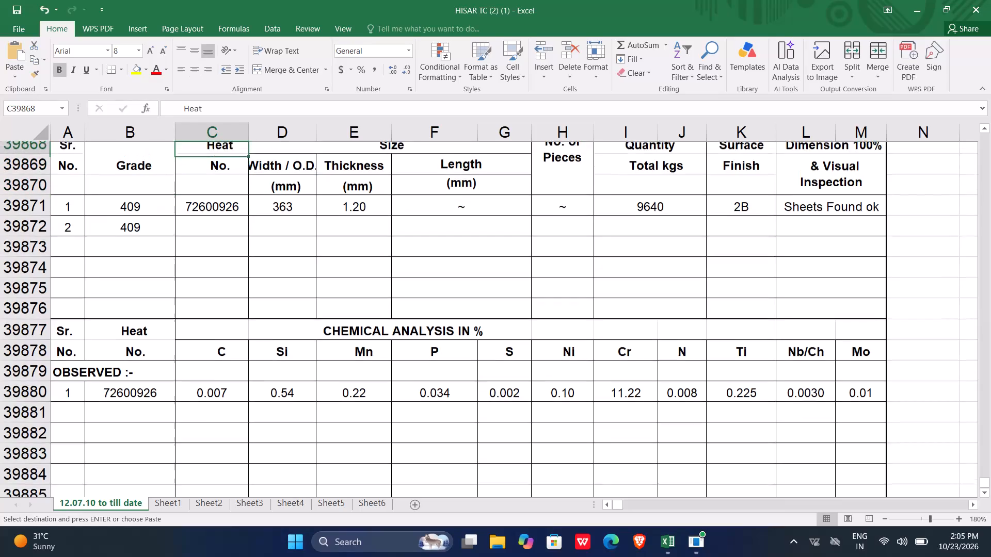
Enter heat number 2605J0702 for the second grade 409 item in cell C39872.
{"action": "key", "text": "Up"}
{"action": "key", "text": "Up"}
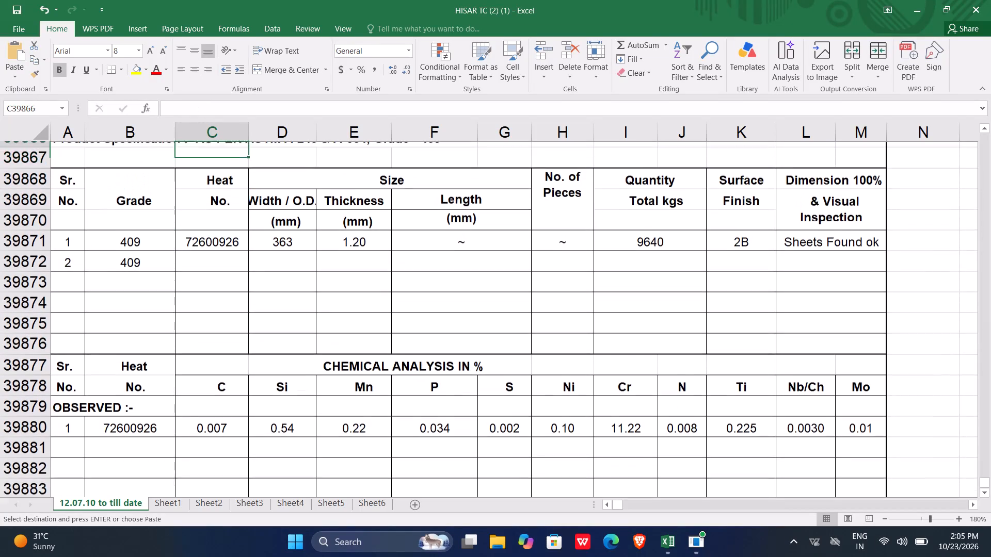
{"action": "key", "text": "Down"}
{"action": "key", "text": "Down"}
{"action": "key", "text": "Down"}
{"action": "key", "text": "Down"}
{"action": "key", "text": "Down"}
{"action": "key", "text": "Down"}
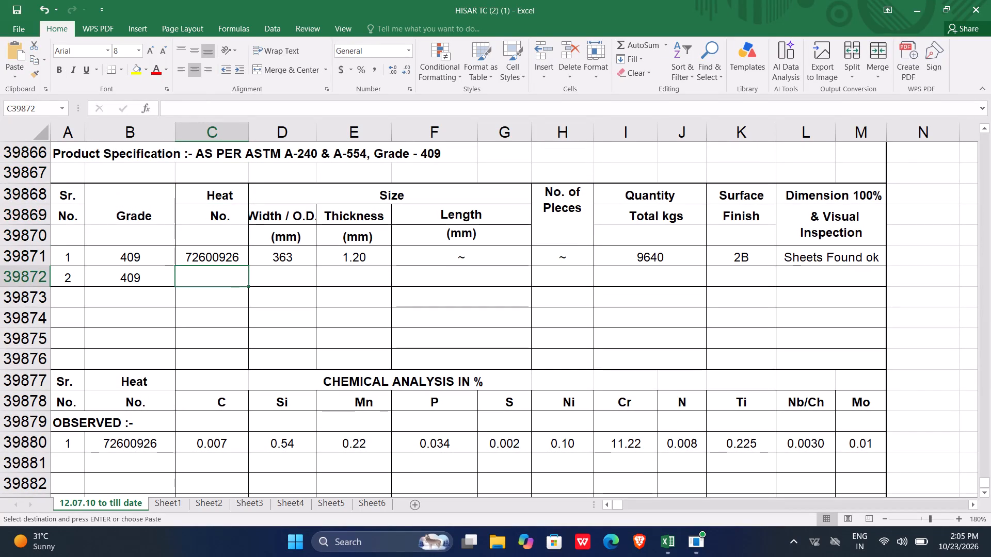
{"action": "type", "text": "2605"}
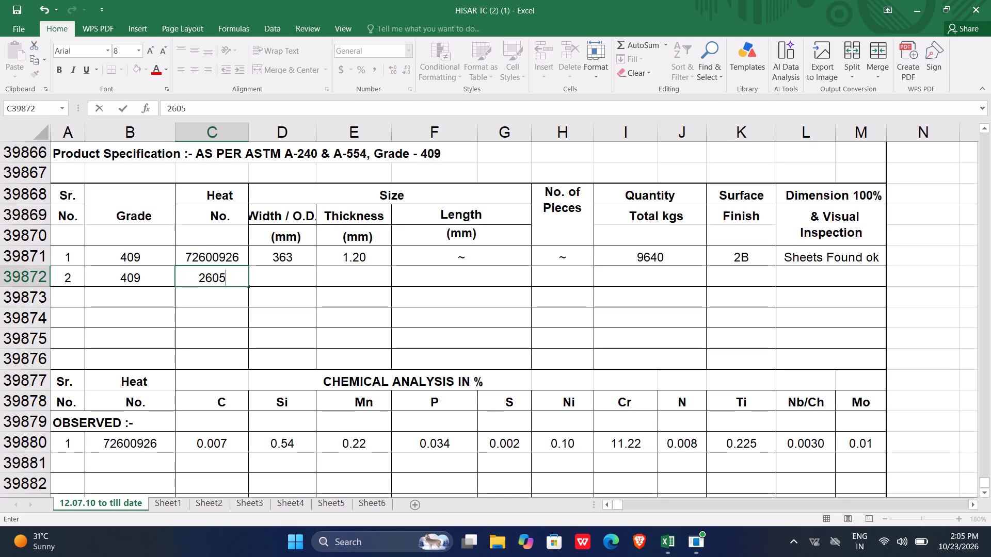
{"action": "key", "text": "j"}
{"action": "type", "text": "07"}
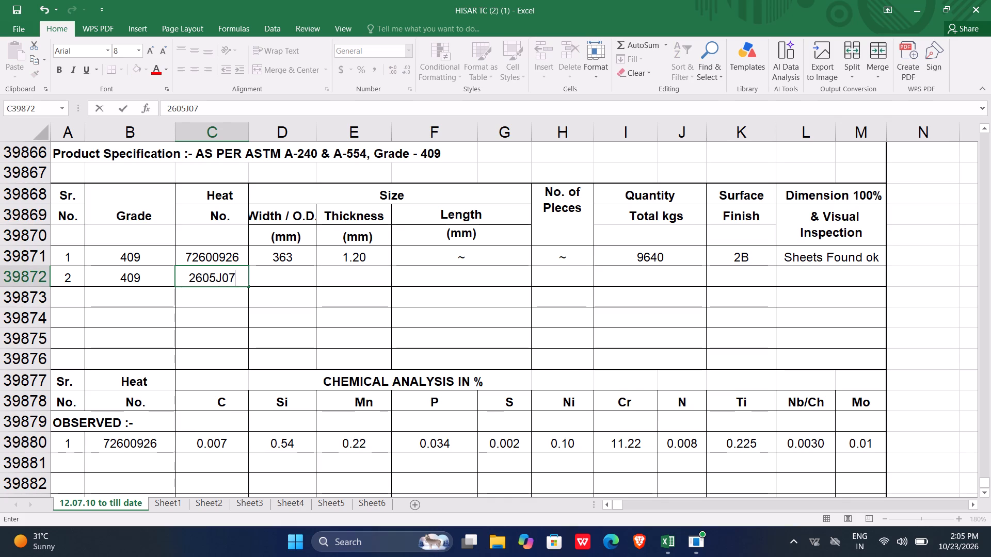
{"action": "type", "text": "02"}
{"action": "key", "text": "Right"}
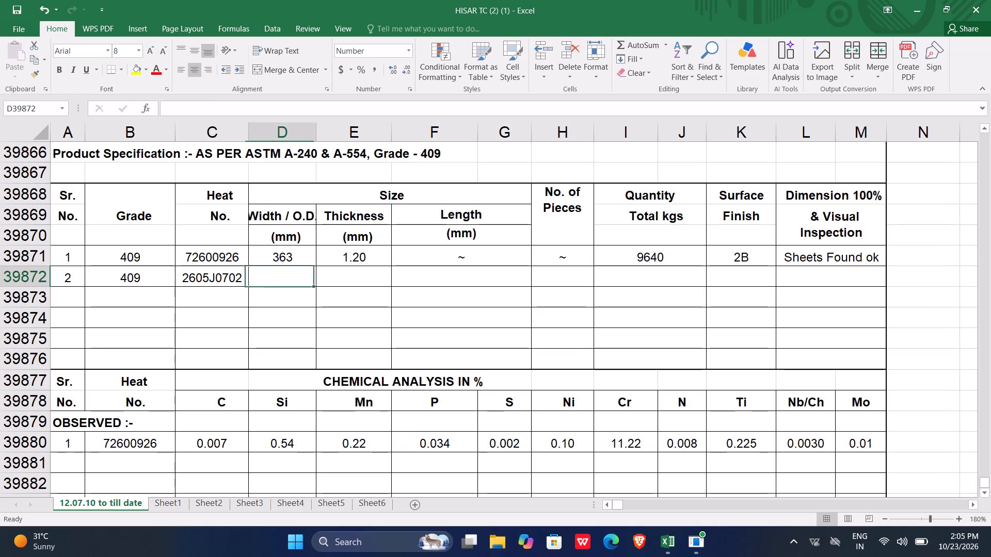
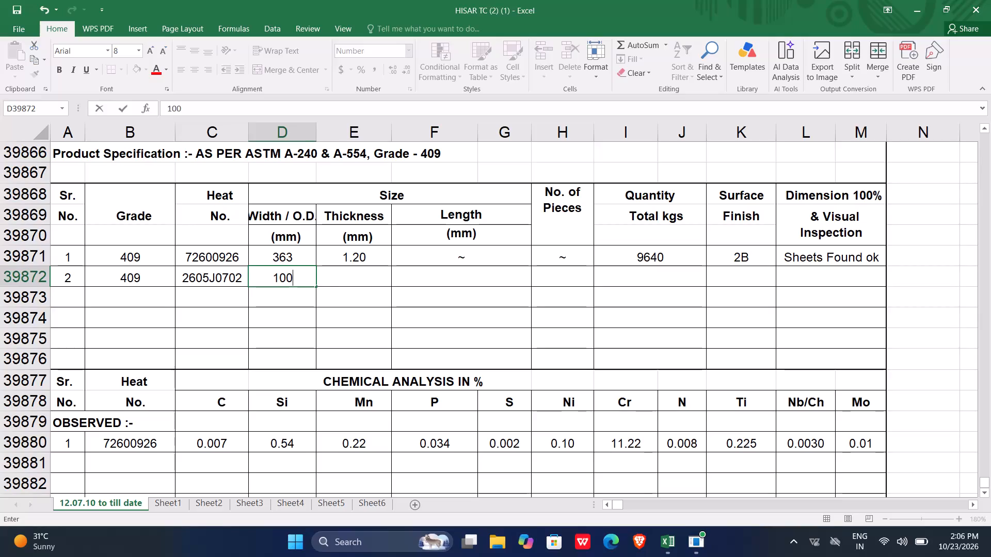
Fill in the second item's size in row 39872 with width 100 mm, thickness 2 mm and length 1250 mm.
{"action": "key", "text": "Right"}
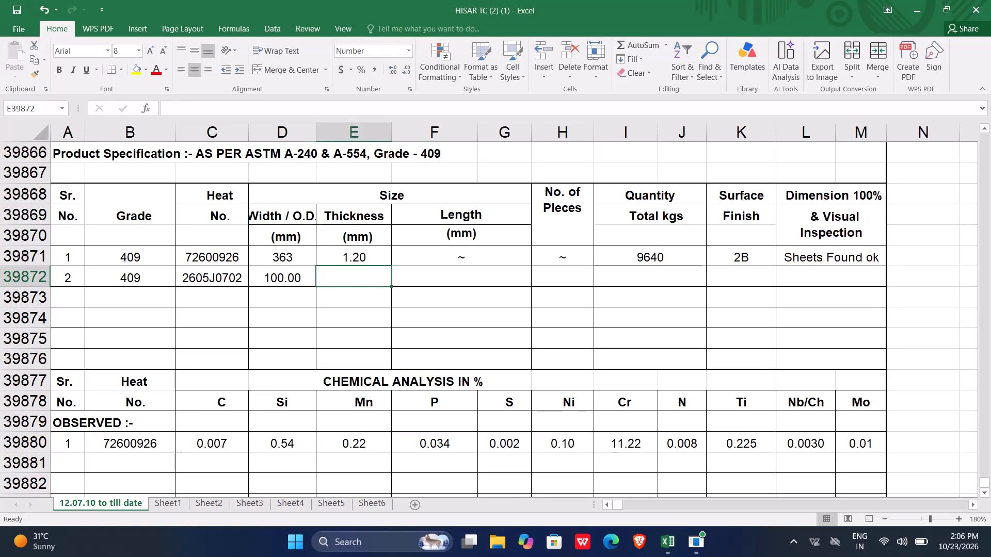
{"action": "key", "text": "2"}
{"action": "key", "text": "Right"}
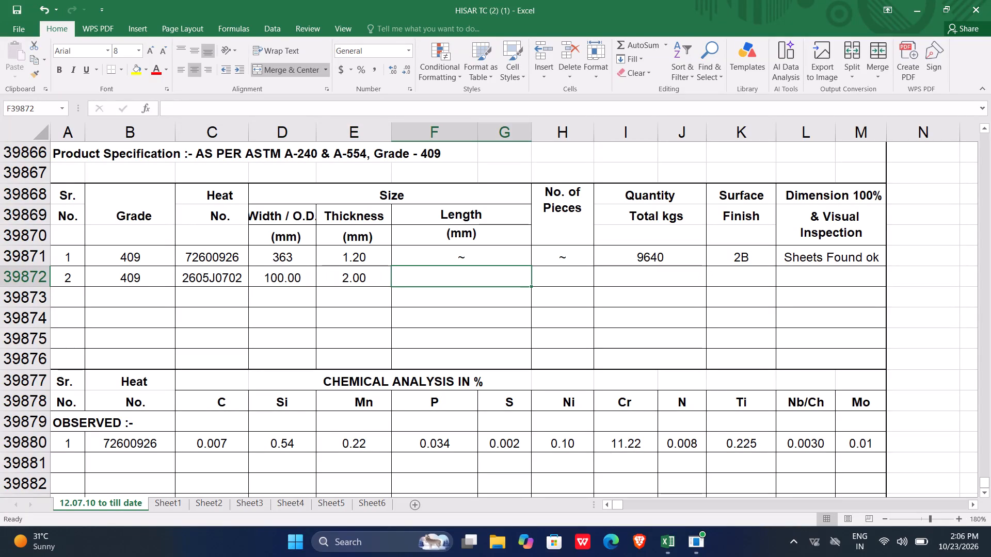
{"action": "type", "text": "1250"}
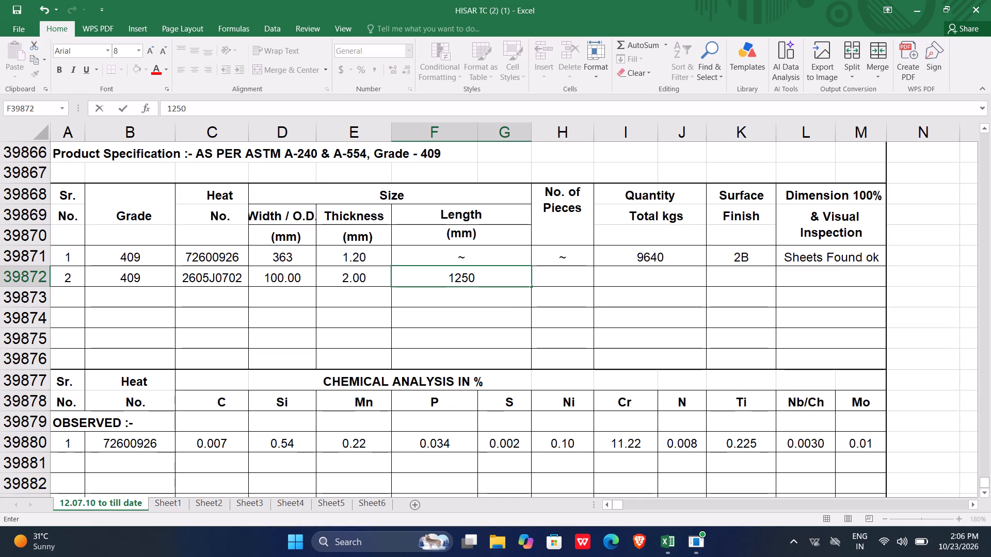
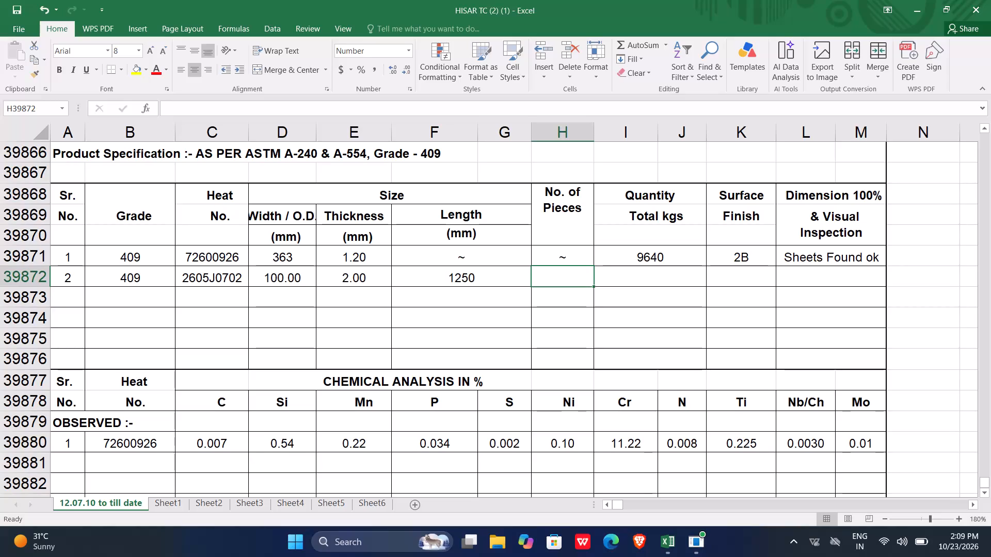
Complete row 39872 with ~ for the number of pieces, quantity 1196 kg and surface finish 2B.
{"action": "key", "text": "shift+asciitilde"}
{"action": "key", "text": "Right"}
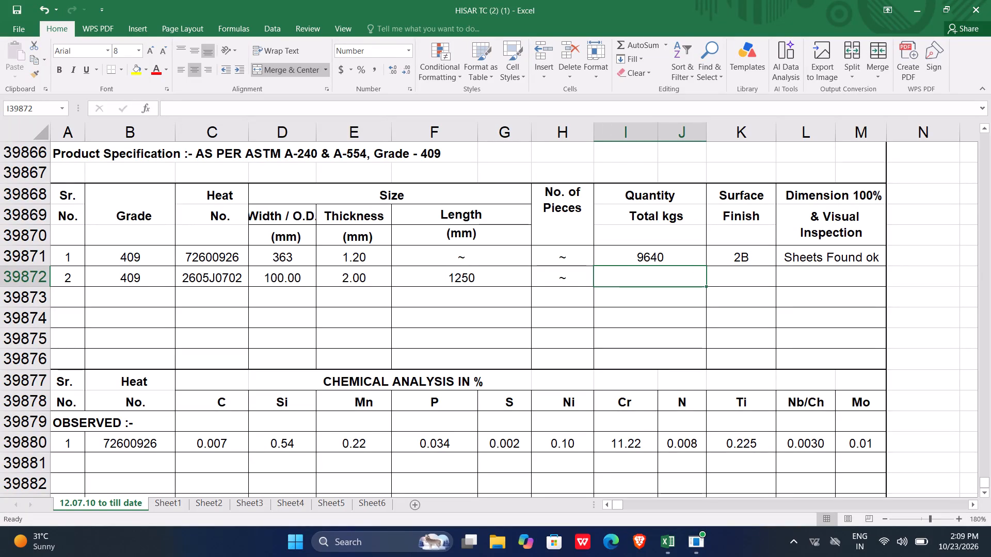
{"action": "type", "text": "11"}
{"action": "type", "text": "96"}
{"action": "key", "text": "Right"}
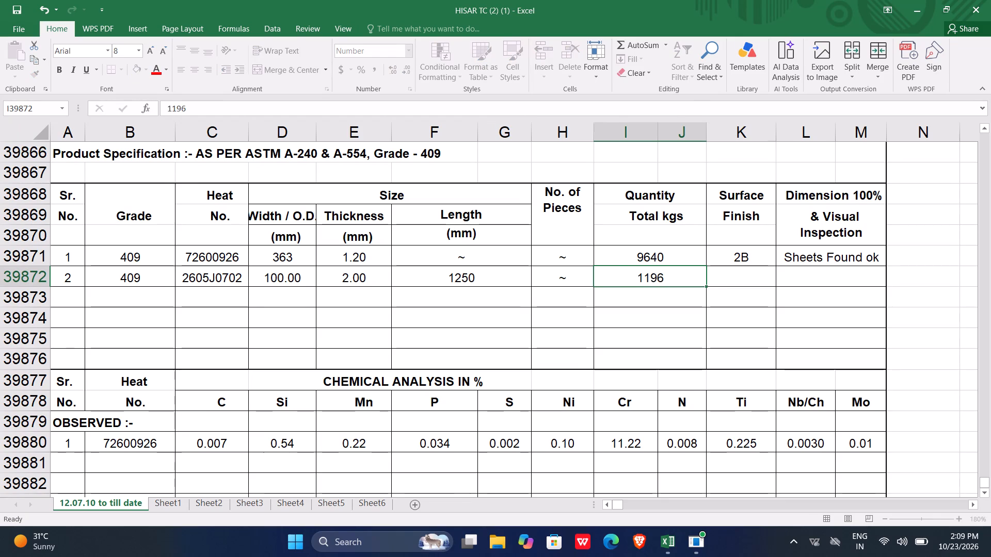
{"action": "key", "text": "2"}
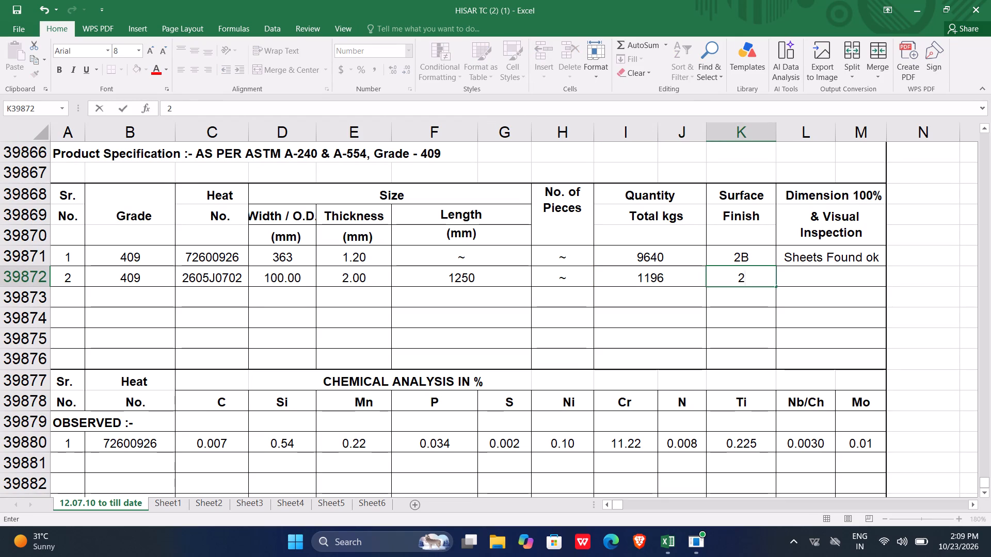
{"action": "key", "text": "b"}
{"action": "key", "text": "Right"}
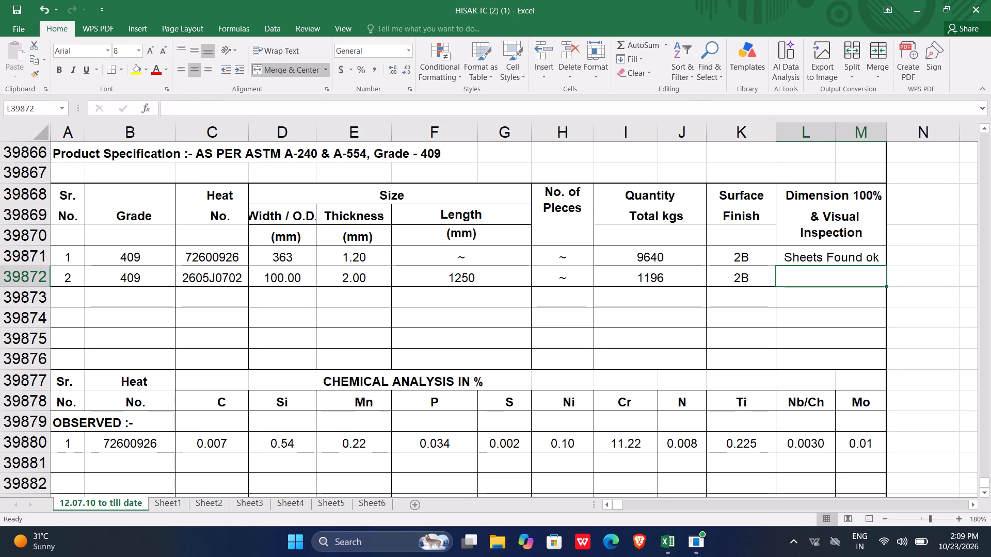
Start a third item in row 39873 with grade 409 and the heat number copied from the row above.
{"action": "key", "text": "Down"}
{"action": "key", "text": "Left"}
{"action": "key", "text": "Left"}
{"action": "key", "text": "Left"}
{"action": "key", "text": "Left"}
{"action": "key", "text": "Left"}
{"action": "key", "text": "Left"}
{"action": "key", "text": "Left"}
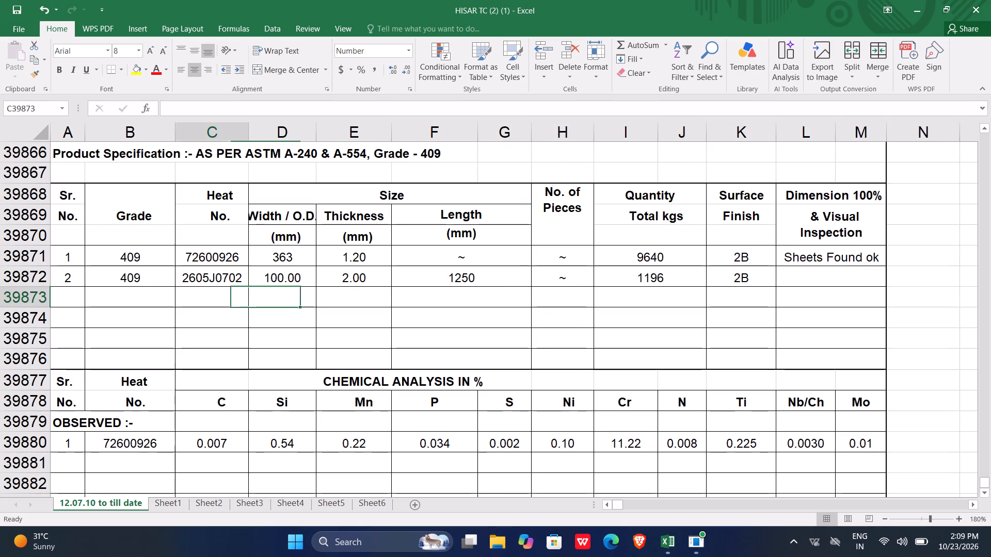
{"action": "key", "text": "Left"}
{"action": "type", "text": "409"}
{"action": "key", "text": "Right"}
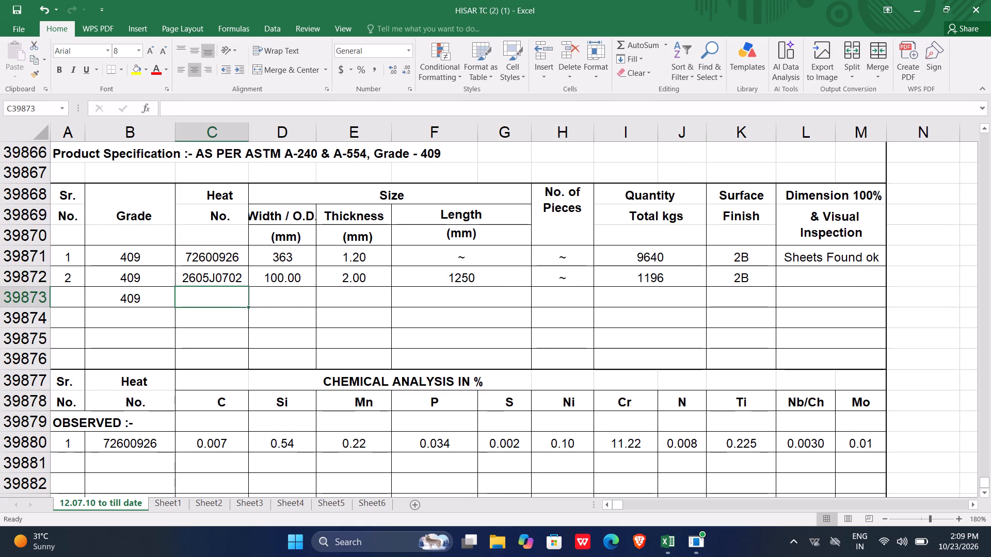
{"action": "key", "text": "Up"}
{"action": "key", "text": "ctrl+c"}
{"action": "key", "text": "Down"}
{"action": "key", "text": "ctrl+v"}
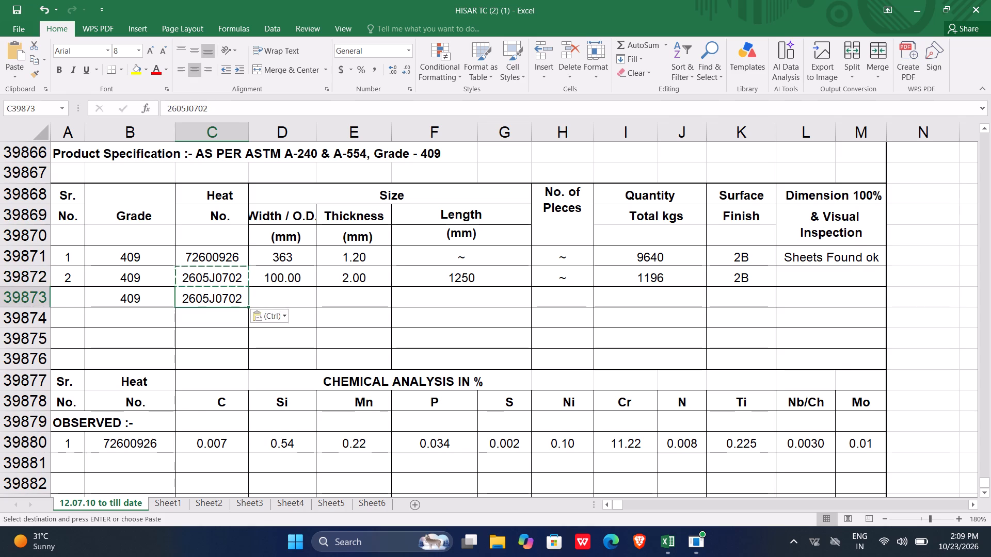
Fill in the third item's size in row 39873 with width 84 mm, thickness 2 mm and length 1250 mm.
{"action": "key", "text": "Right"}
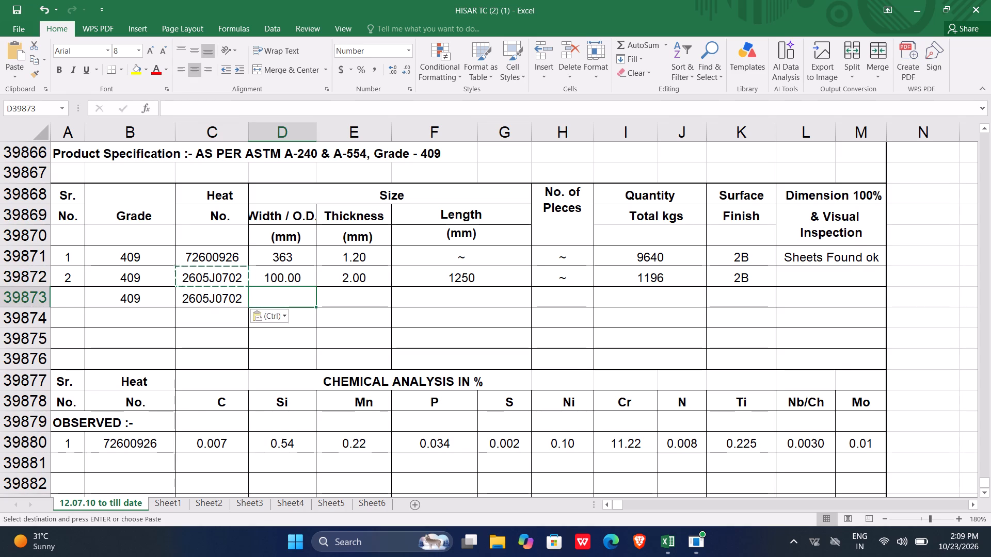
{"action": "type", "text": "84"}
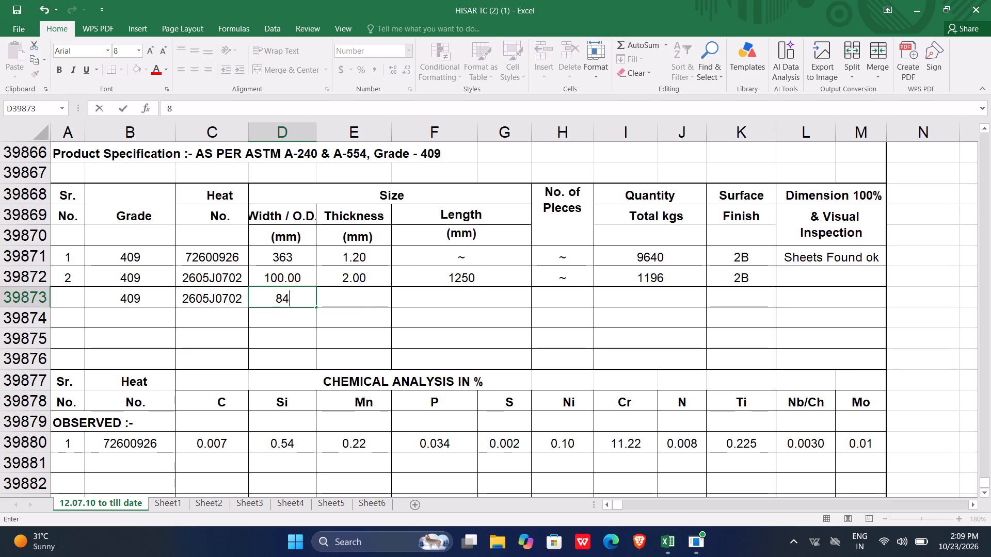
{"action": "key", "text": "Right"}
{"action": "key", "text": "2"}
{"action": "key", "text": "Right"}
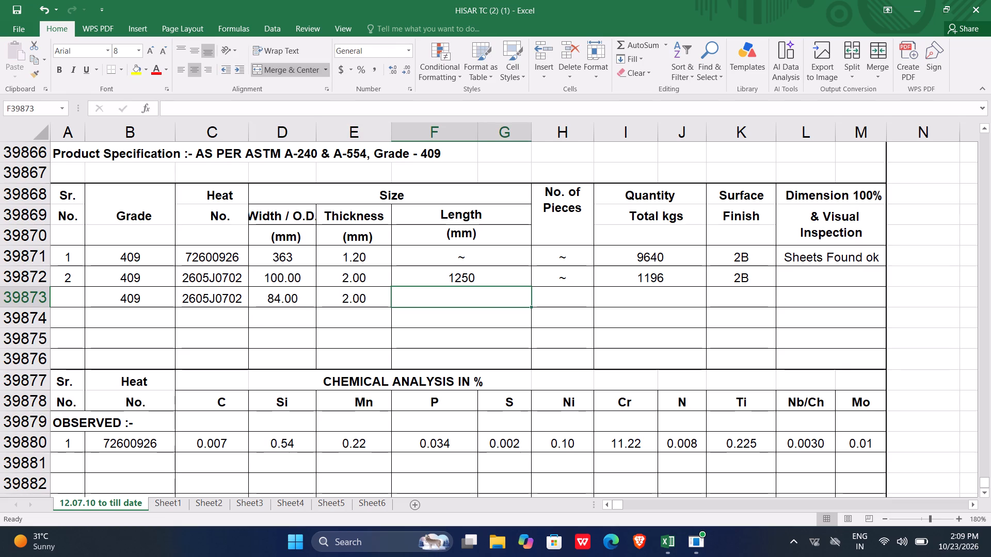
{"action": "type", "text": "1250"}
{"action": "key", "text": "Right"}
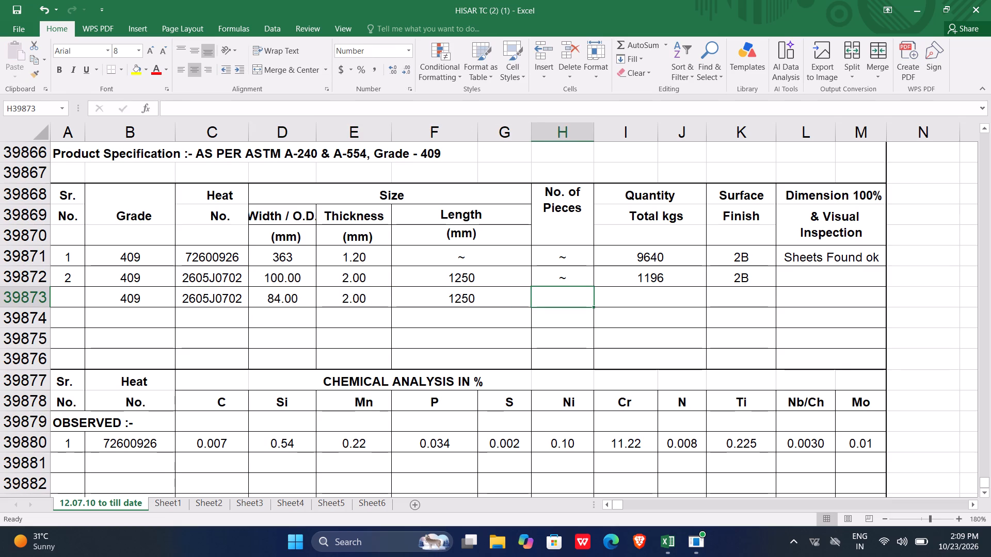
Enter ~ as the number of pieces for the third item in row 39873.
{"action": "key", "text": "shift+asciitilde"}
{"action": "key", "text": "Right"}
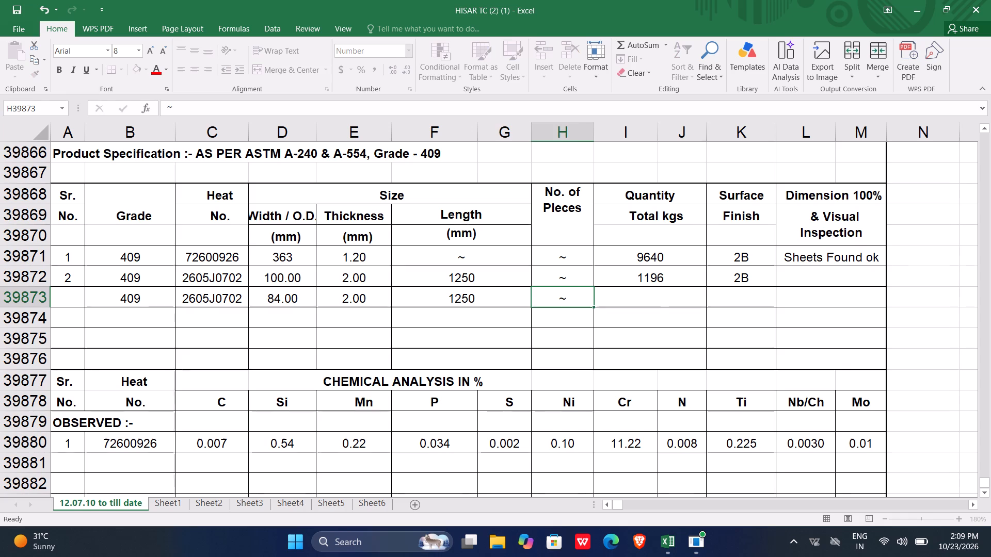
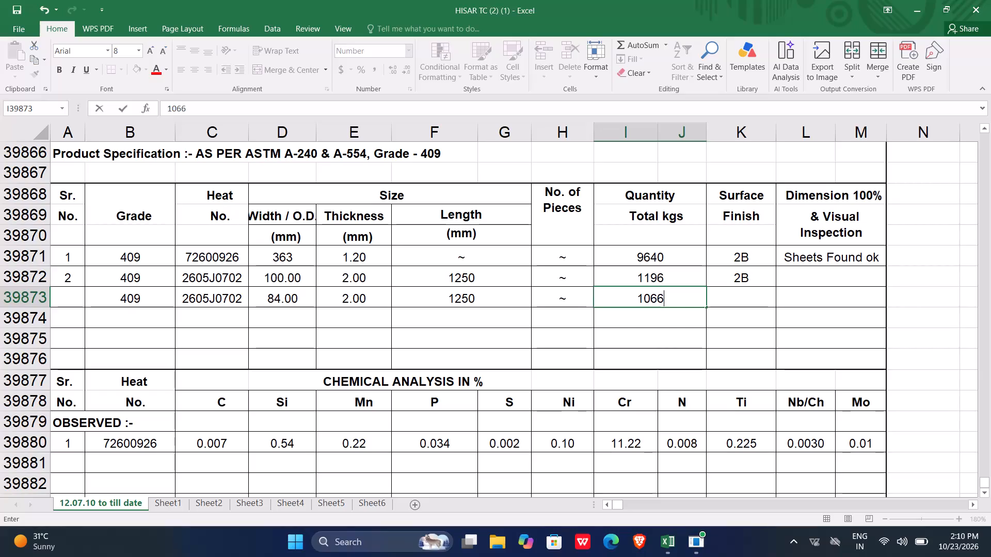
Complete the third item in row 39873 with quantity 1066 kg and surface finish 2B.
{"action": "key", "text": "Right"}
{"action": "key", "text": "3"}
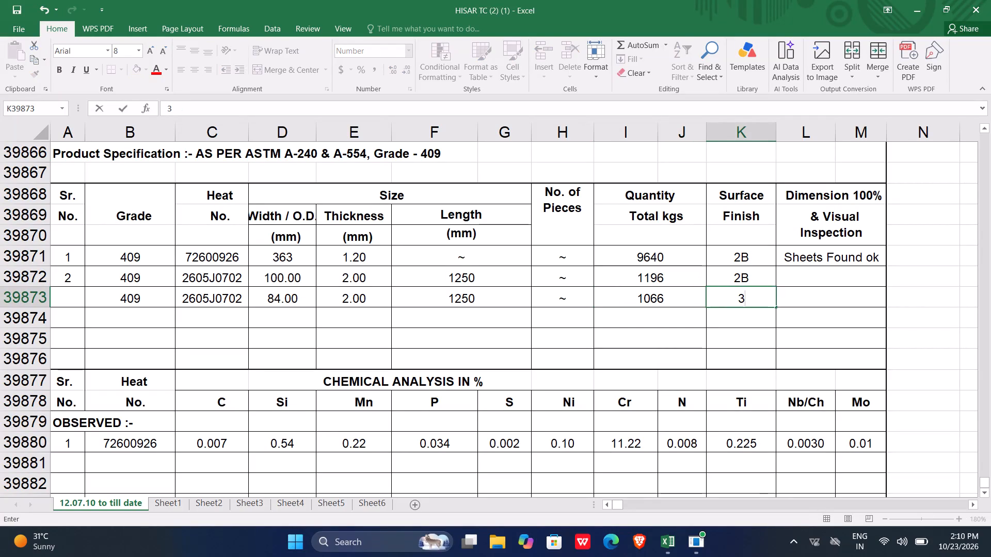
{"action": "key", "text": "BackSpace"}
{"action": "key", "text": "2"}
{"action": "key", "text": "b"}
{"action": "key", "text": "Right"}
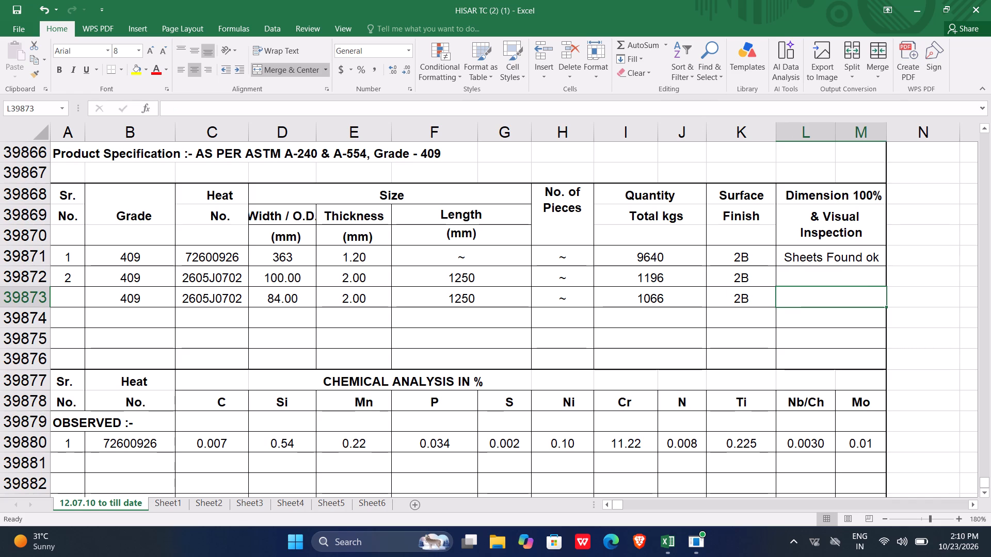
{"action": "key", "text": "Left"}
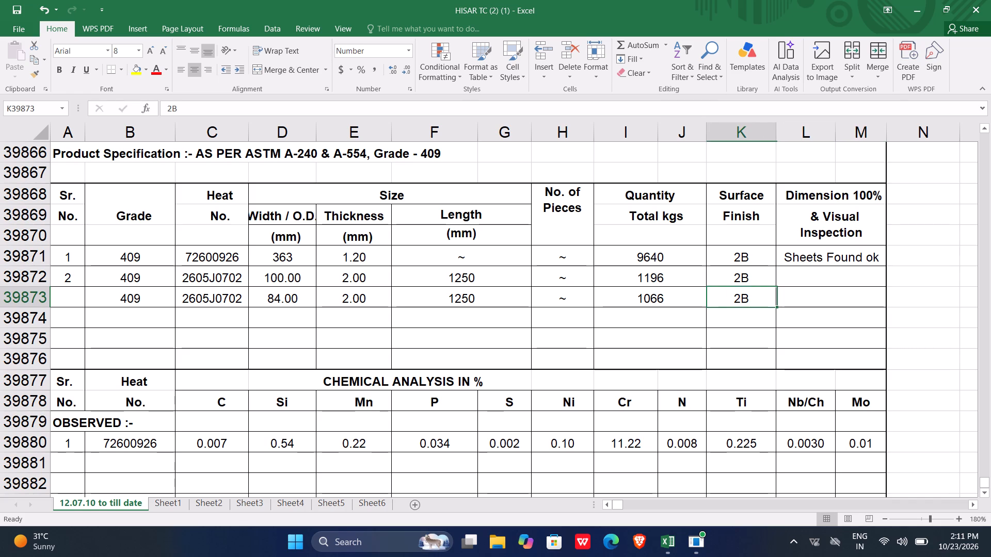
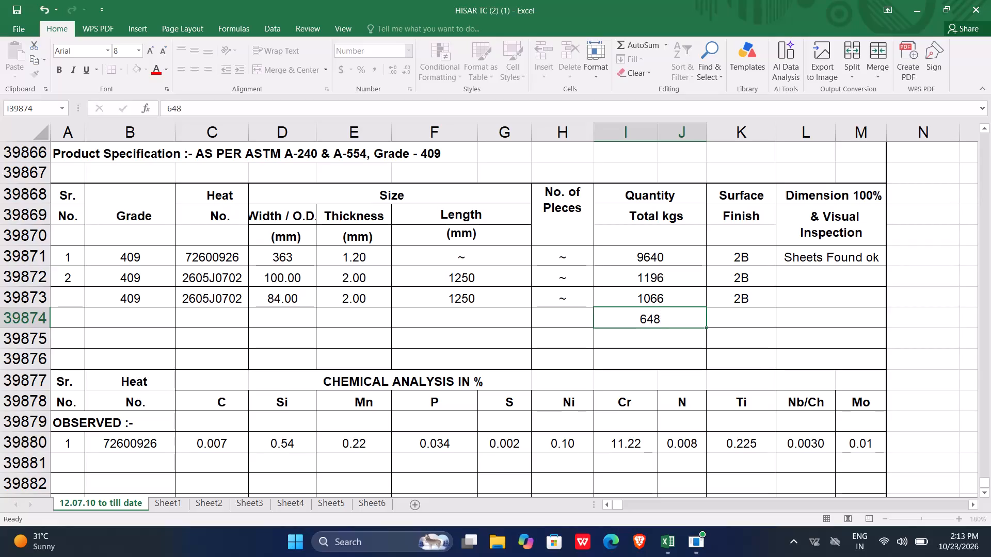
Enter the fourth item's size in row 39874: thickness 2 mm, width 100 mm and length 1250 mm.
{"action": "key", "text": "Left"}
{"action": "key", "text": "Left"}
{"action": "key", "text": "Left"}
{"action": "key", "text": "Left"}
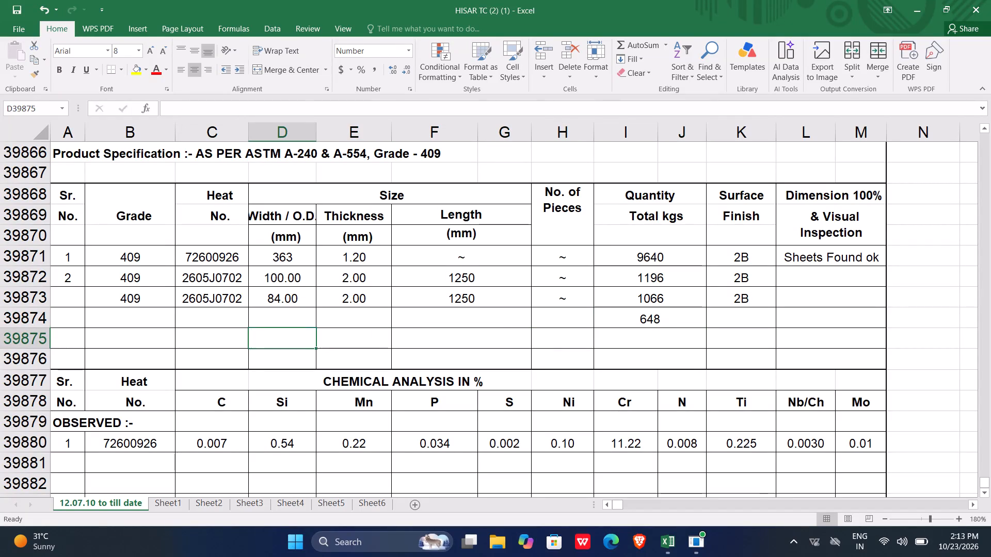
{"action": "key", "text": "Up"}
{"action": "key", "text": "Right"}
{"action": "key", "text": "2"}
{"action": "key", "text": "Left"}
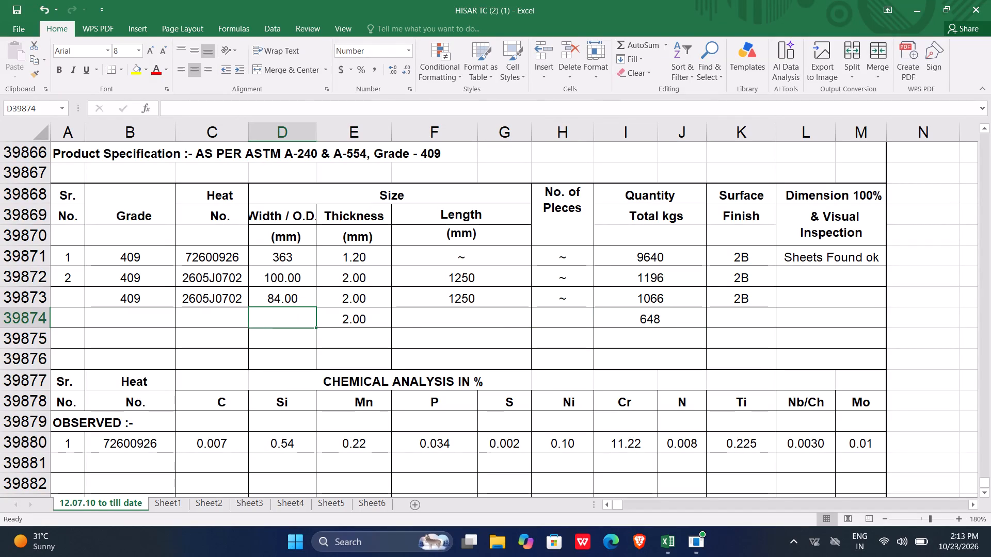
{"action": "type", "text": "100"}
{"action": "key", "text": "Right"}
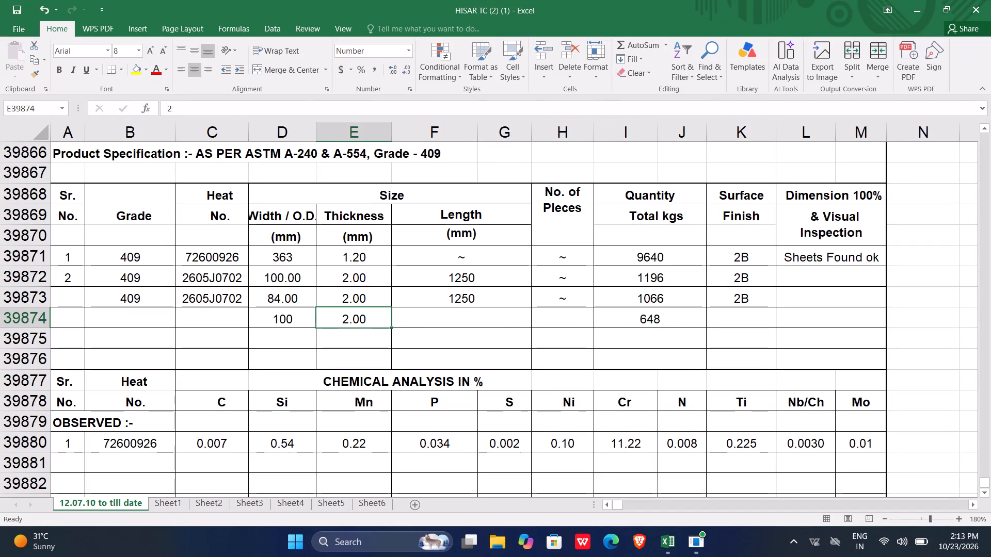
{"action": "key", "text": "Right"}
{"action": "type", "text": "1250"}
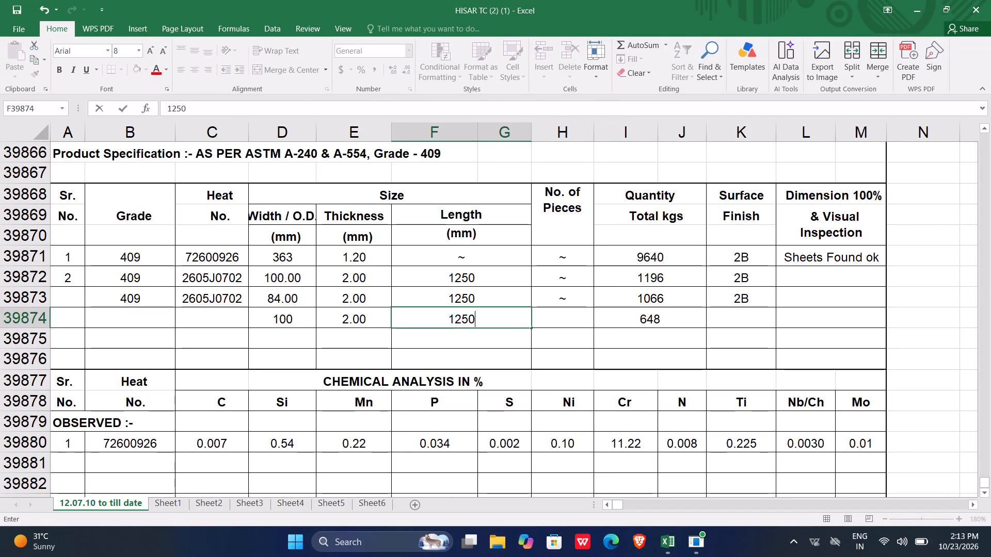
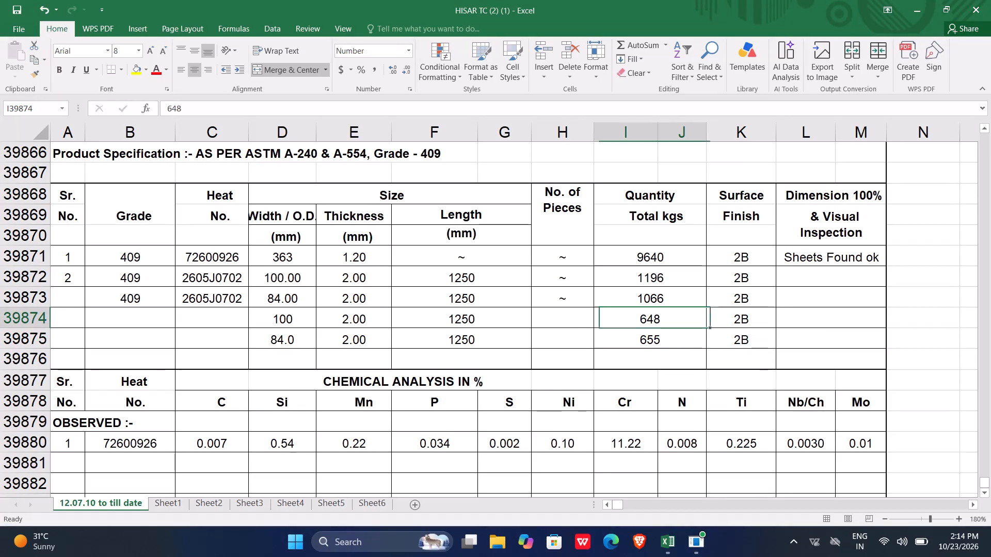
Enter ~ as the number of pieces for the items in rows 39874 and 39875.
{"action": "key", "text": "Left"}
{"action": "key", "text": "shift+asciitilde"}
{"action": "key", "text": "Down"}
{"action": "key", "text": "shift+asciitilde"}
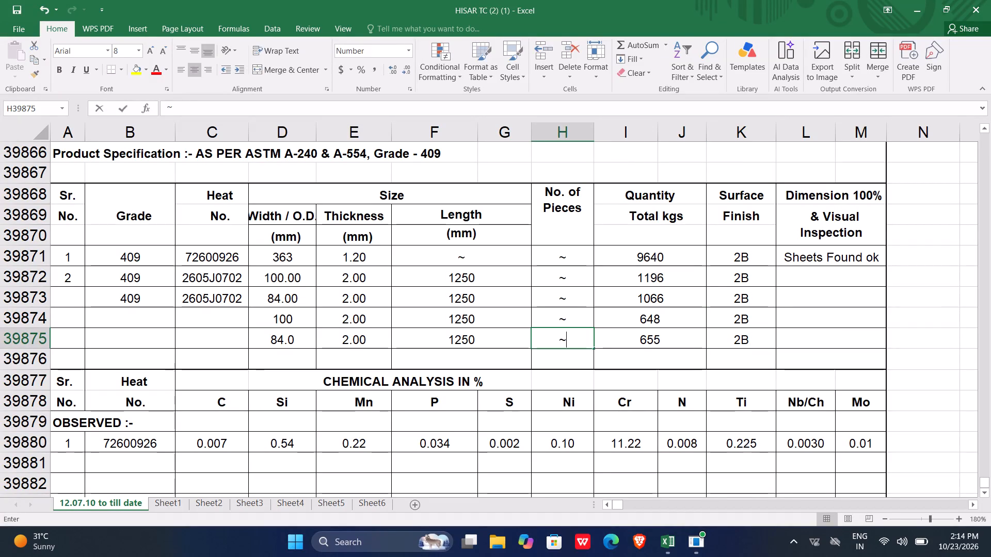
Copy heat number 2605J0702 from row 39873 into the heat number cells of rows 39874 and 39875.
{"action": "key", "text": "Left"}
{"action": "key", "text": "Left"}
{"action": "key", "text": "Left"}
{"action": "key", "text": "Left"}
{"action": "key", "text": "Up"}
{"action": "key", "text": "Up"}
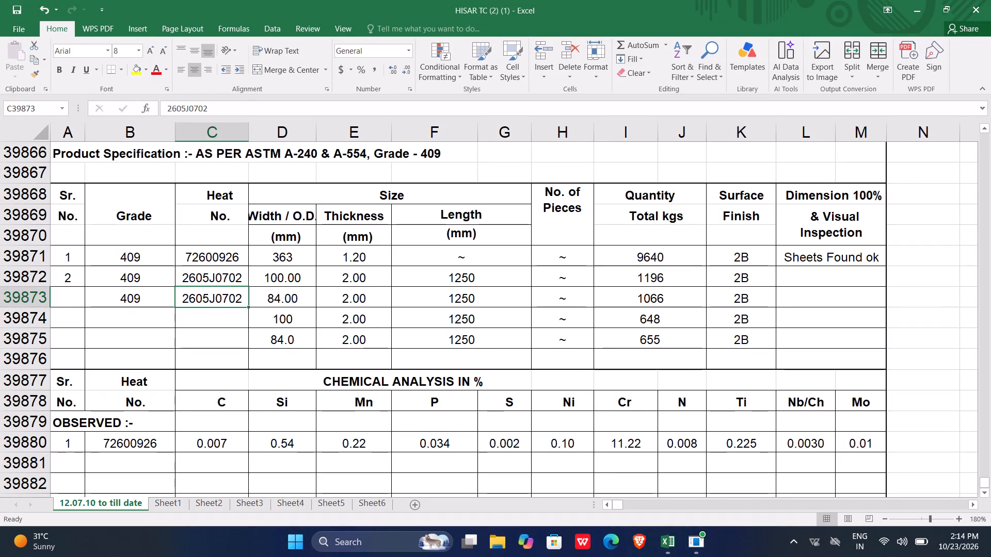
{"action": "key", "text": "ctrl+c"}
{"action": "key", "text": "Down"}
{"action": "key", "text": "ctrl+v"}
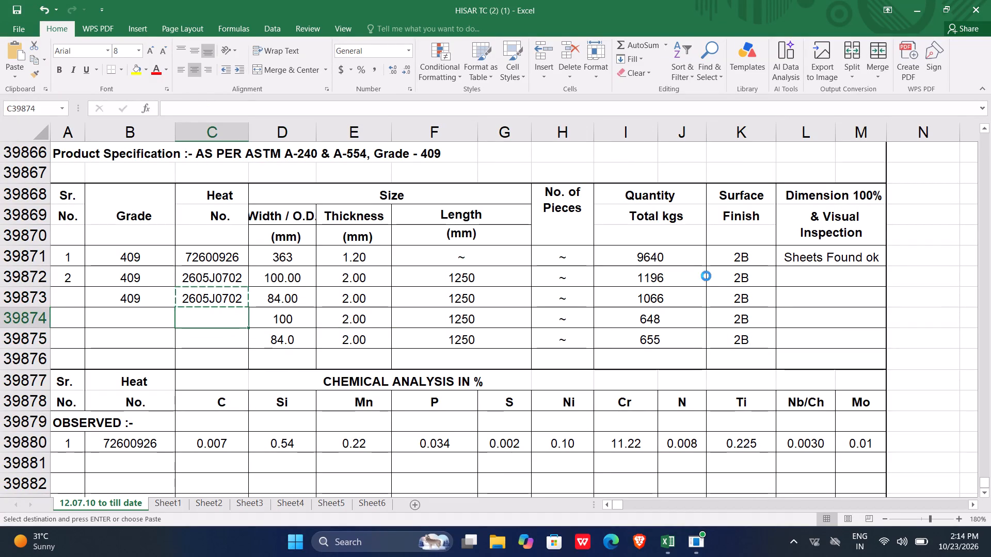
{"action": "key", "text": "Down"}
{"action": "key", "text": "ctrl+v"}
Copy grade 409 from row 39873 into the grade cells of rows 39874 and 39875.
{"action": "key", "text": "Left"}
{"action": "key", "text": "Up"}
{"action": "key", "text": "Up"}
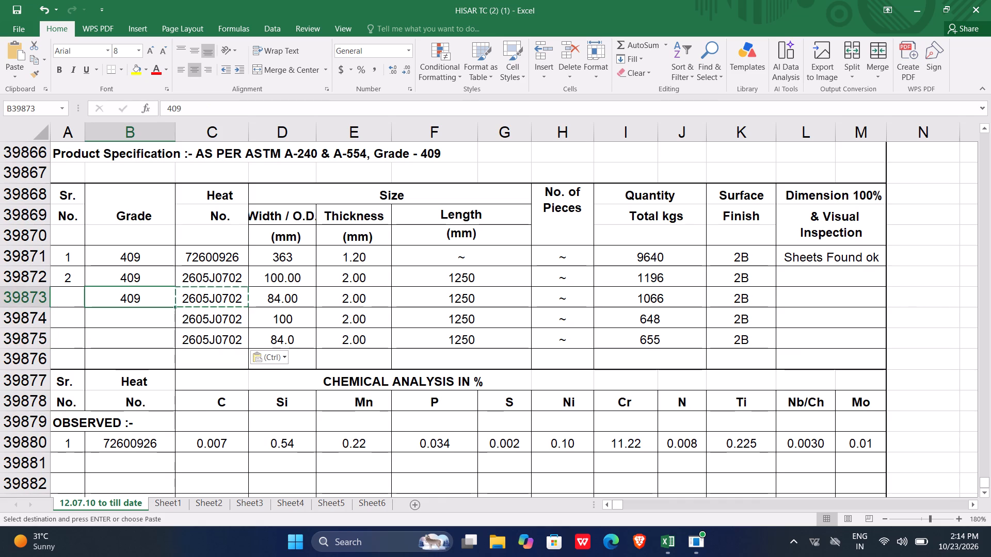
{"action": "key", "text": "ctrl+c"}
{"action": "key", "text": "Down"}
{"action": "key", "text": "ctrl+v"}
{"action": "key", "text": "Down"}
{"action": "key", "text": "ctrl+v"}
Number the items in rows 39873 to 39875 with serial numbers 3, 4 and 5.
{"action": "key", "text": "Left"}
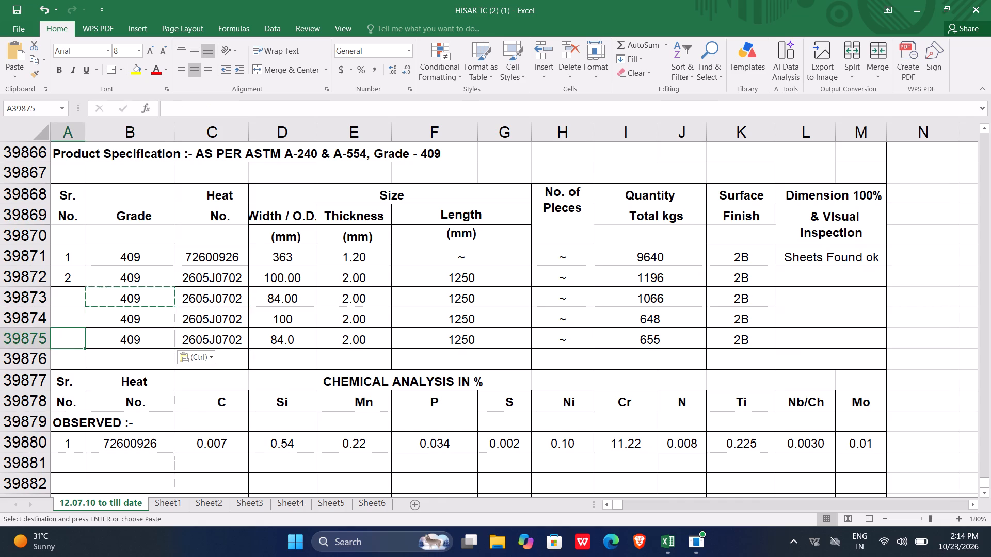
{"action": "key", "text": "Up"}
{"action": "key", "text": "Up"}
{"action": "type", "text": "3 4 5"}
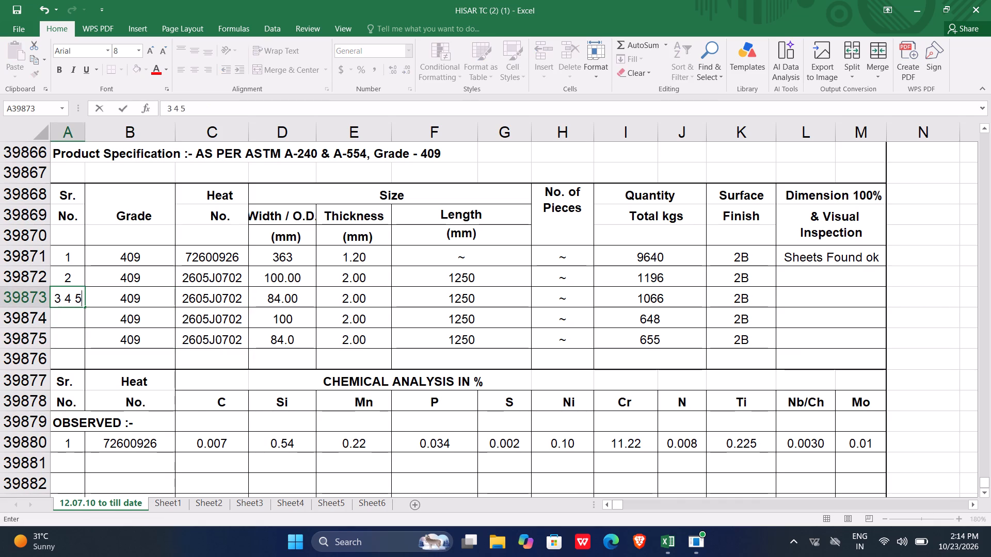
{"action": "key", "text": "BackSpace"}
{"action": "key", "text": "BackSpace"}
{"action": "key", "text": "BackSpace"}
{"action": "key", "text": "Down"}
{"action": "key", "text": "5"}
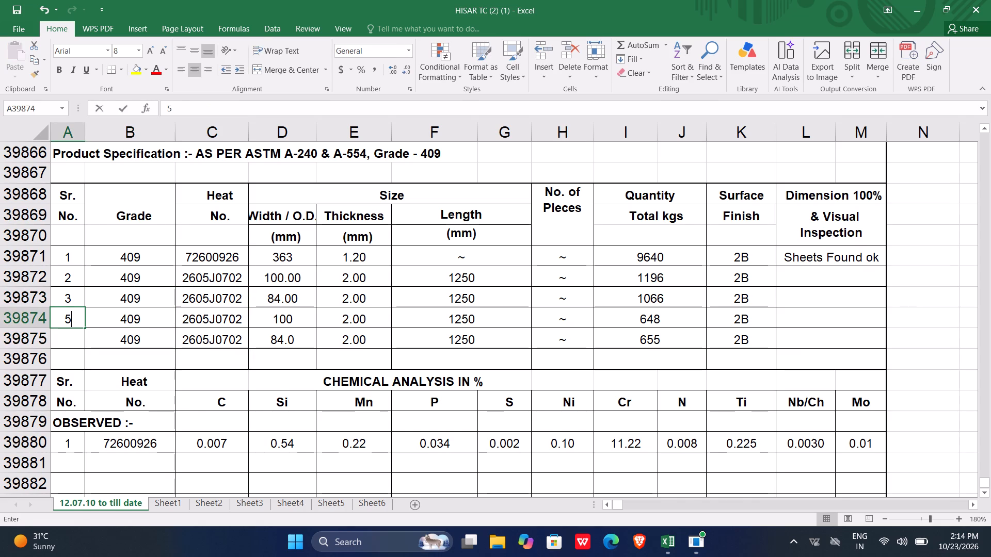
{"action": "key", "text": "BackSpace"}
{"action": "key", "text": "4"}
{"action": "key", "text": "Down"}
{"action": "key", "text": "5"}
{"action": "key", "text": "Down"}
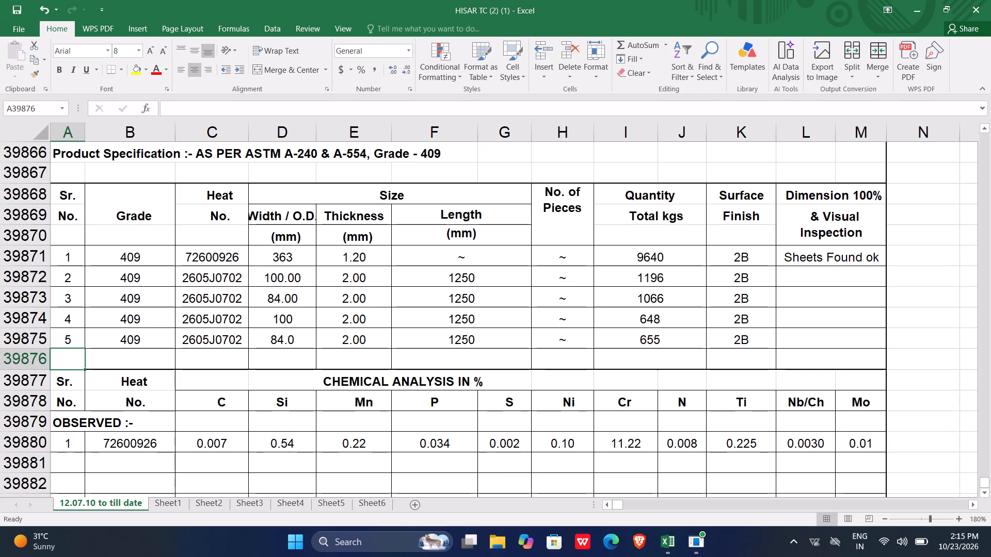
Copy heat number 2605J0702 from the fifth item into the chemical analysis heat number cell in row 39881.
{"action": "key", "text": "Right"}
{"action": "key", "text": "Right"}
{"action": "key", "text": "Down"}
{"action": "key", "text": "Down"}
{"action": "key", "text": "Down"}
{"action": "key", "text": "Down"}
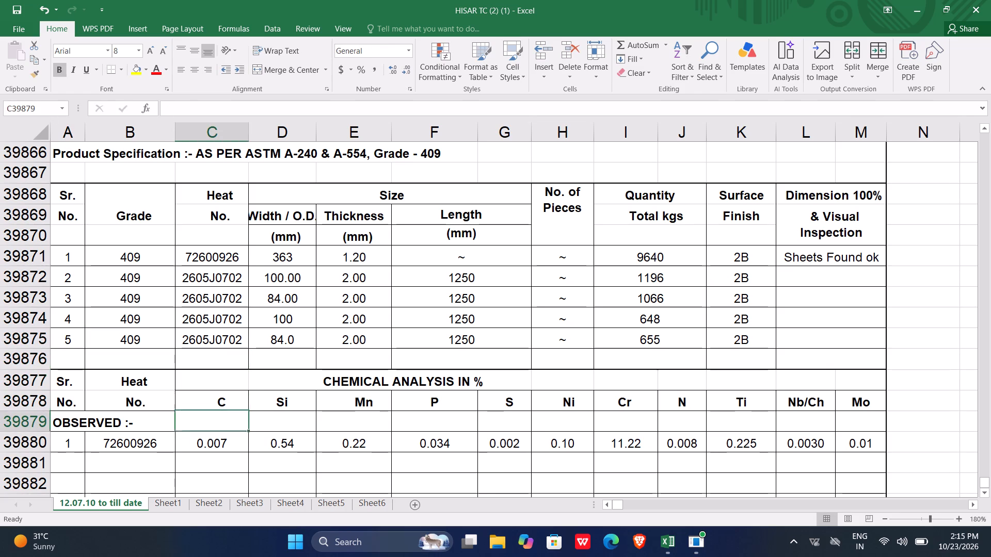
{"action": "key", "text": "Down"}
{"action": "key", "text": "Left"}
{"action": "key", "text": "ctrl+v"}
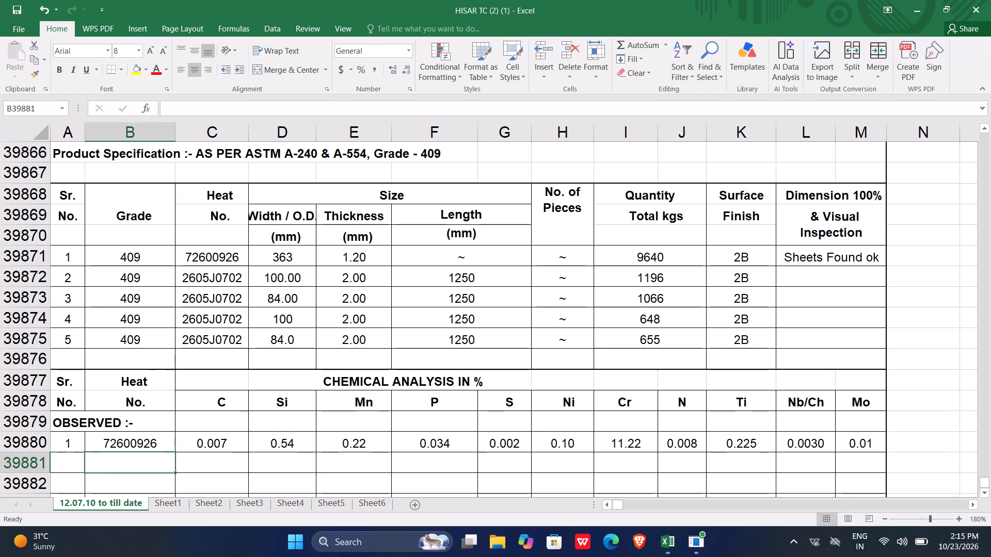
{"action": "key", "text": "Up"}
{"action": "key", "text": "Up"}
{"action": "key", "text": "Up"}
{"action": "key", "text": "Up"}
{"action": "key", "text": "Up"}
{"action": "key", "text": "Up"}
{"action": "key", "text": "Right"}
{"action": "key", "text": "ctrl+c"}
{"action": "key", "text": "Down"}
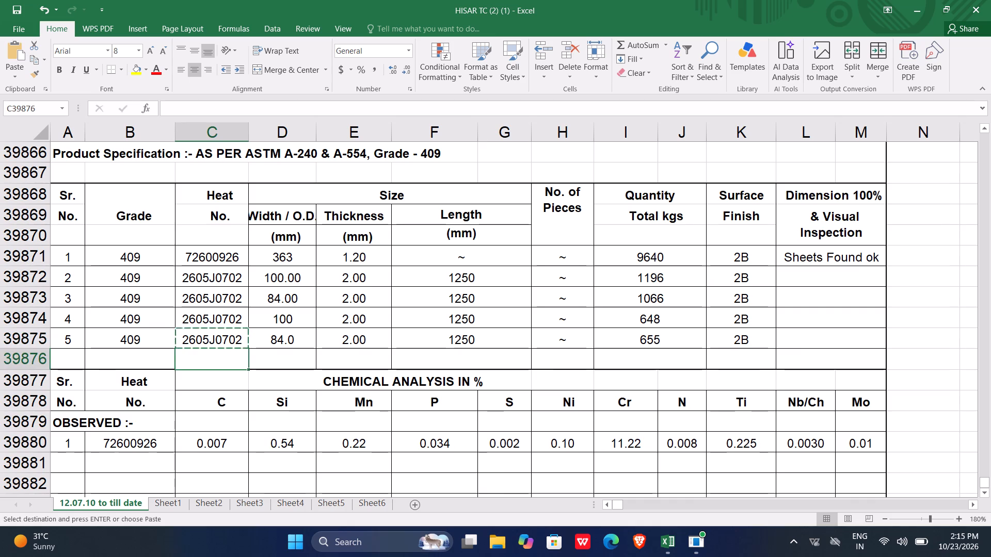
{"action": "key", "text": "Down"}
{"action": "key", "text": "Down"}
{"action": "key", "text": "Down"}
{"action": "key", "text": "Down"}
{"action": "key", "text": "Down"}
{"action": "key", "text": "Left"}
{"action": "key", "text": "ctrl+v"}
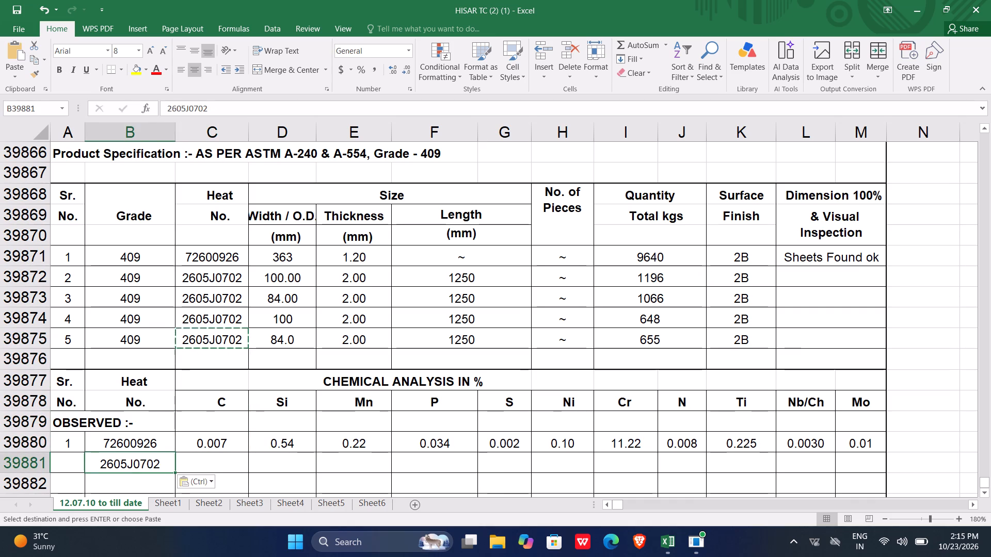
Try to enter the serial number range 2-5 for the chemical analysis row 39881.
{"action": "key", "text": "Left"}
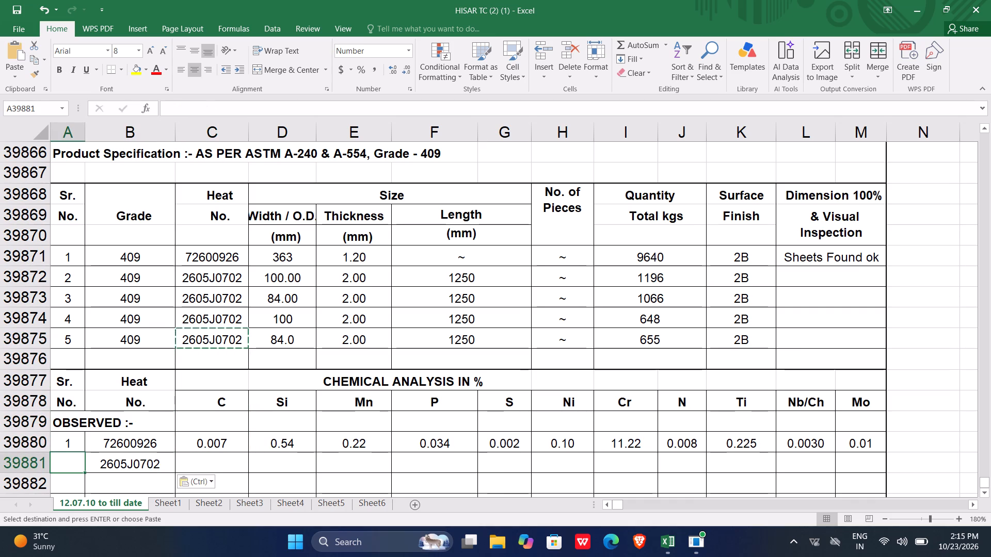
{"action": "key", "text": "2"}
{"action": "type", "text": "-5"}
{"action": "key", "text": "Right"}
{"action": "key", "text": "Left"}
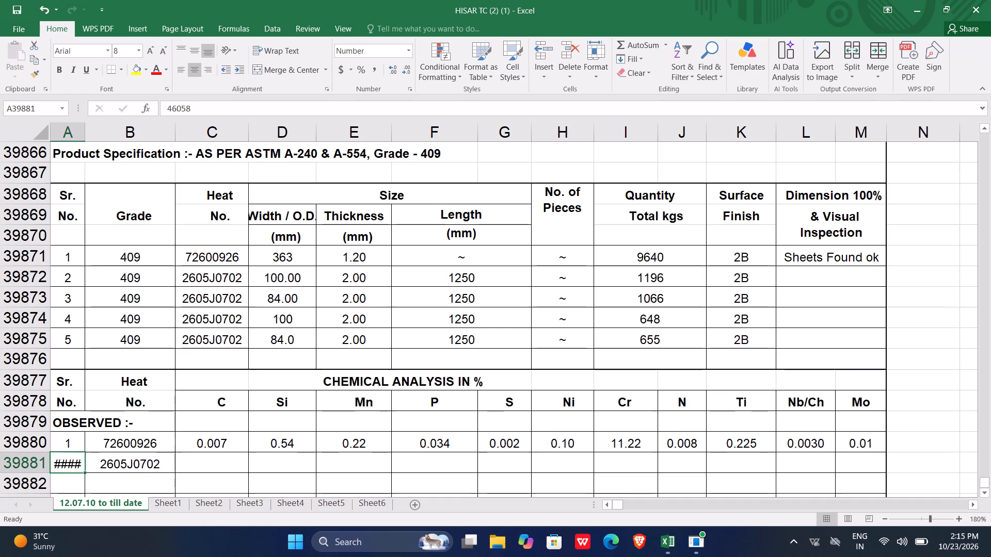
Replace the serial number entry in chemical analysis row 39881 with the range 2~5.
{"action": "left_click", "coordinate": [202, 102]}
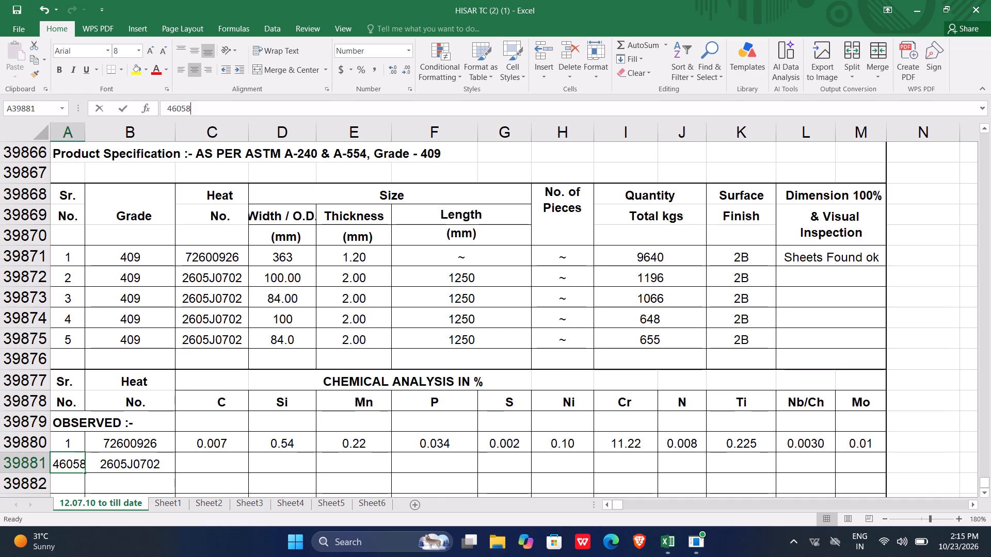
{"action": "key", "text": "BackSpace"}
{"action": "key", "text": "BackSpace"}
{"action": "key", "text": "BackSpace"}
{"action": "key", "text": "BackSpace"}
{"action": "key", "text": "BackSpace"}
{"action": "key", "text": "Right"}
{"action": "key", "text": "Right"}
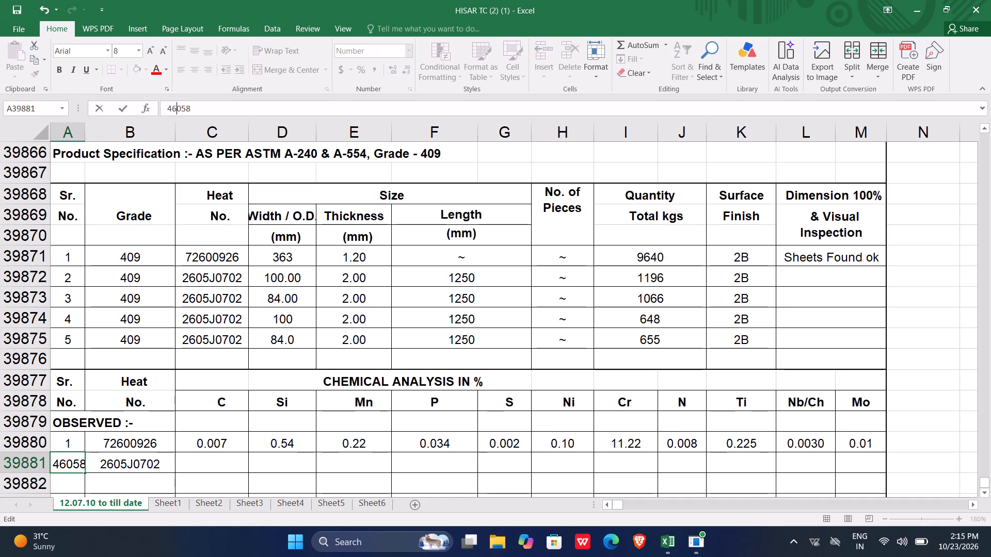
{"action": "key", "text": "Right"}
{"action": "key", "text": "Right"}
{"action": "key", "text": "Right"}
{"action": "key", "text": "Right"}
{"action": "key", "text": "BackSpace"}
{"action": "key", "text": "BackSpace"}
{"action": "key", "text": "BackSpace"}
{"action": "key", "text": "BackSpace"}
{"action": "key", "text": "BackSpace"}
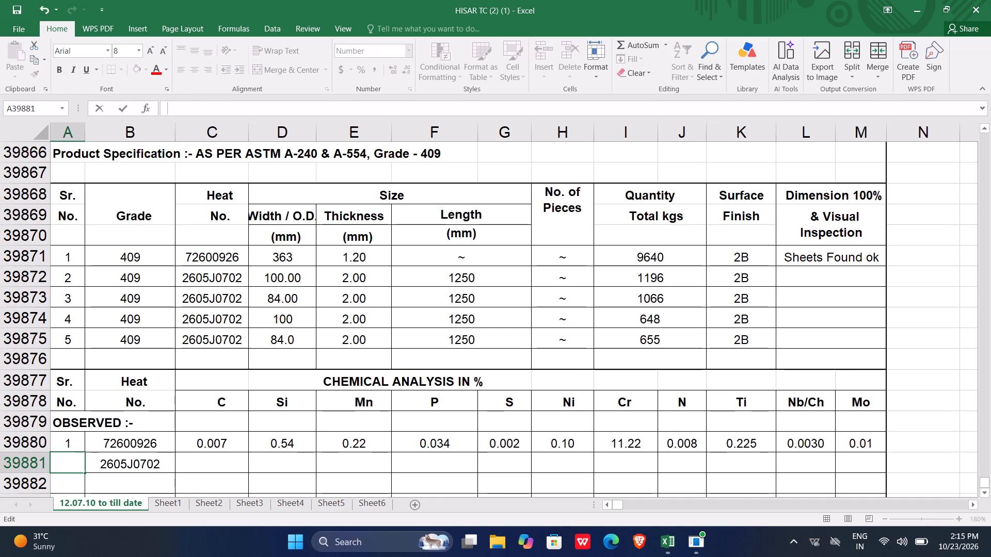
{"action": "type", "text": "2~"}
{"action": "key", "text": "5"}
{"action": "key", "text": "Right"}
{"action": "key", "text": "Return"}
Enter the chemical analysis for heat 2605J0702 in row 39881: C 0.010, Si 0.48 and Mn 0.33.
{"action": "key", "text": "Right"}
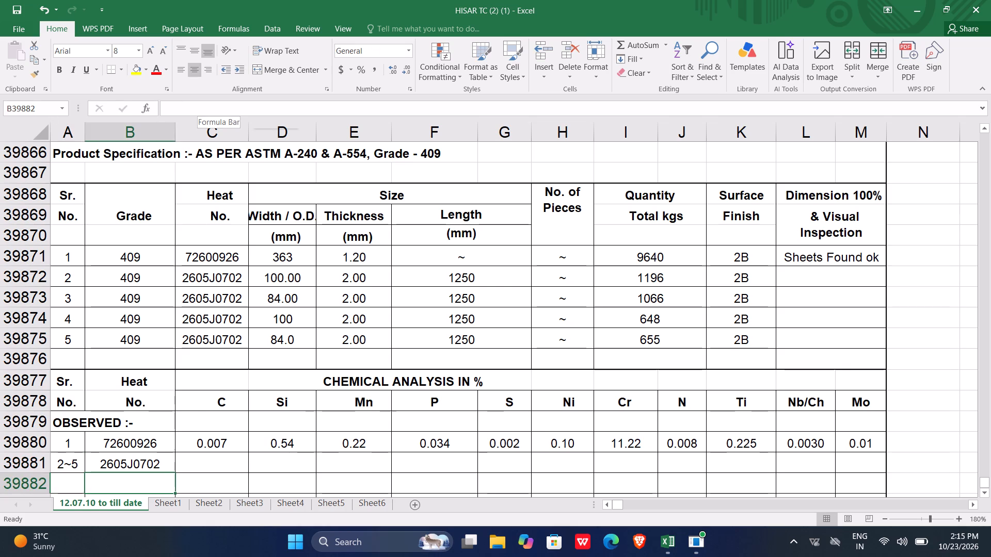
{"action": "key", "text": "Down"}
{"action": "key", "text": "Up"}
{"action": "key", "text": "Up"}
{"action": "key", "text": "Right"}
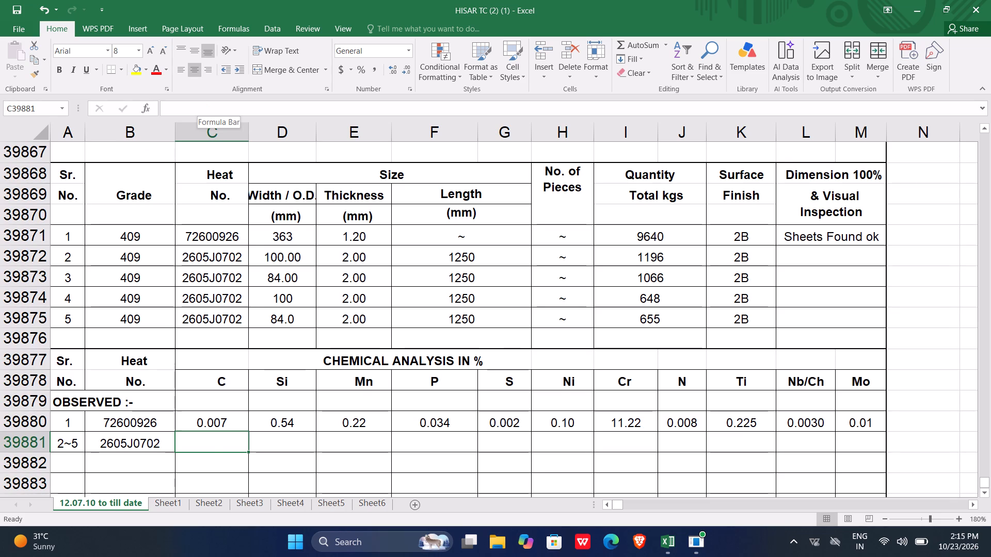
{"action": "type", "text": "0.010"}
{"action": "key", "text": "Right"}
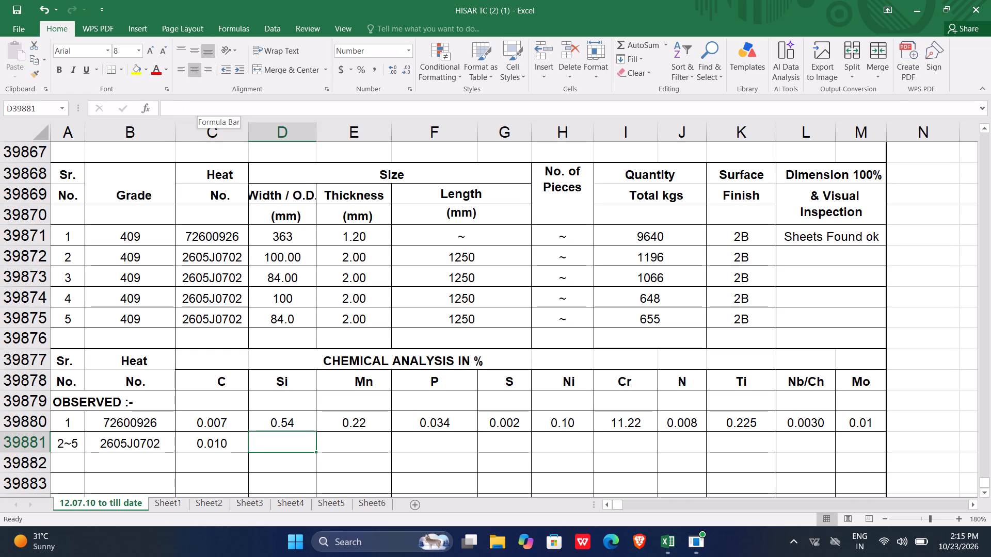
{"action": "type", "text": "0.48"}
{"action": "key", "text": "Right"}
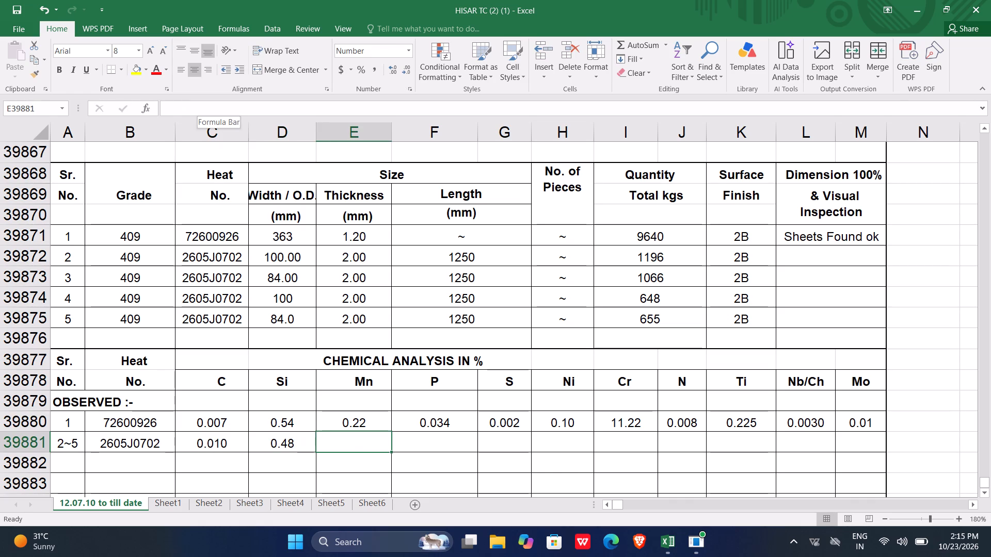
{"action": "type", "text": "0.99"}
{"action": "key", "text": "Right"}
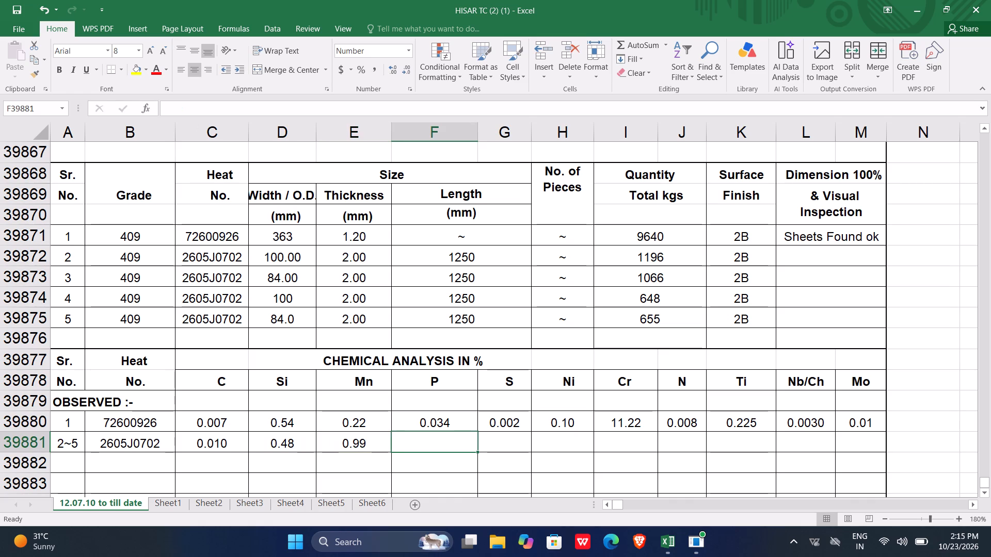
{"action": "key", "text": "Left"}
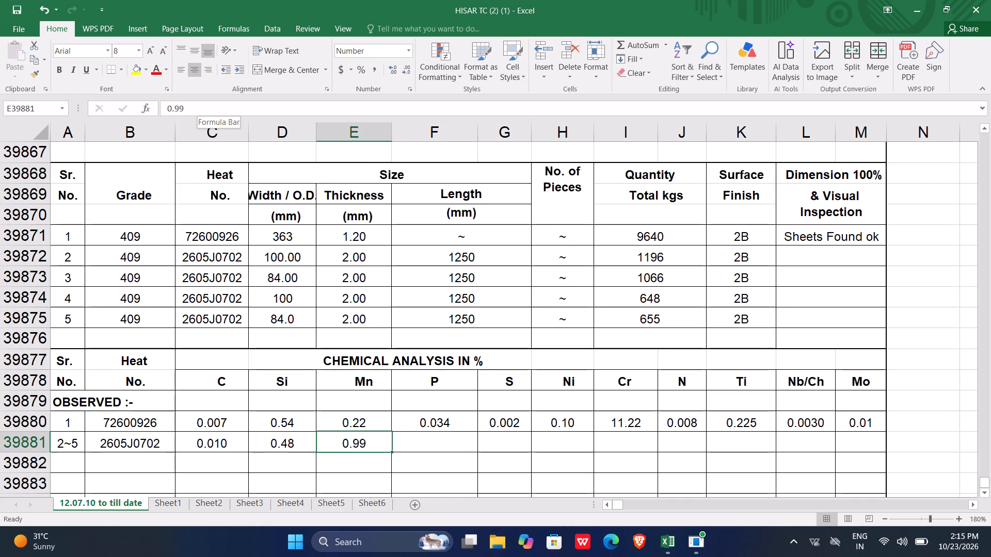
{"action": "type", "text": "0.33"}
{"action": "key", "text": "Right"}
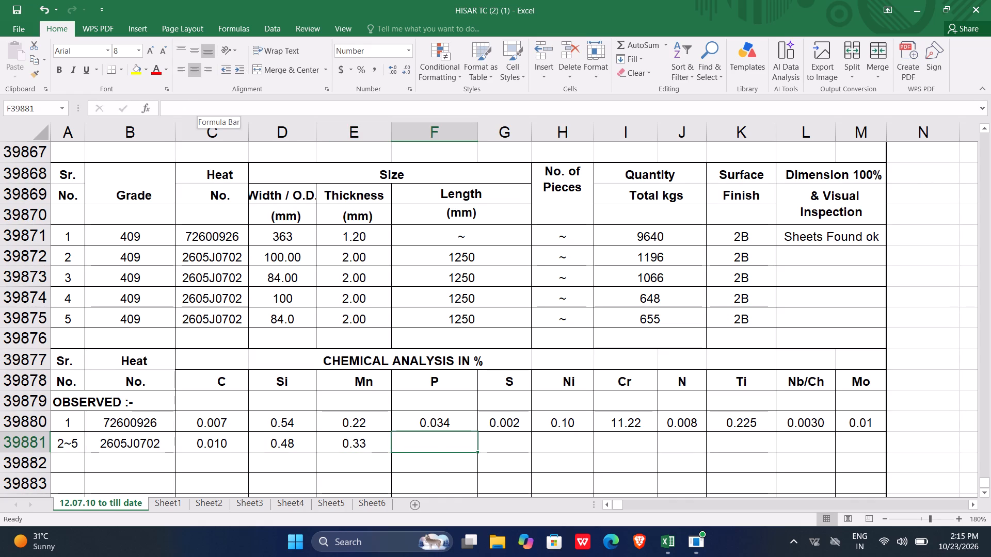
Enter P 0.033, S 0.002 and Ni 0.15 in chemical analysis row 39881.
{"action": "type", "text": "0.0"}
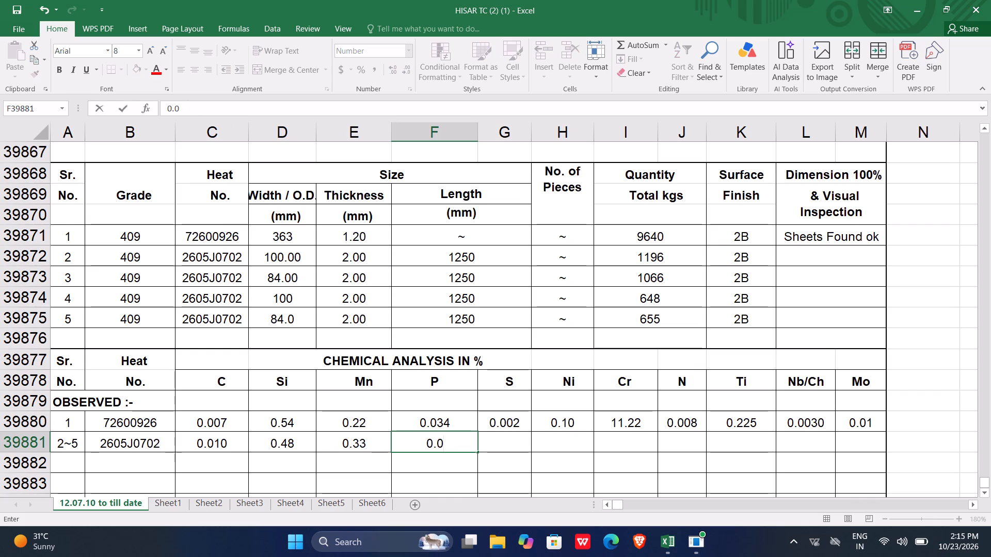
{"action": "type", "text": "33"}
{"action": "key", "text": "Right"}
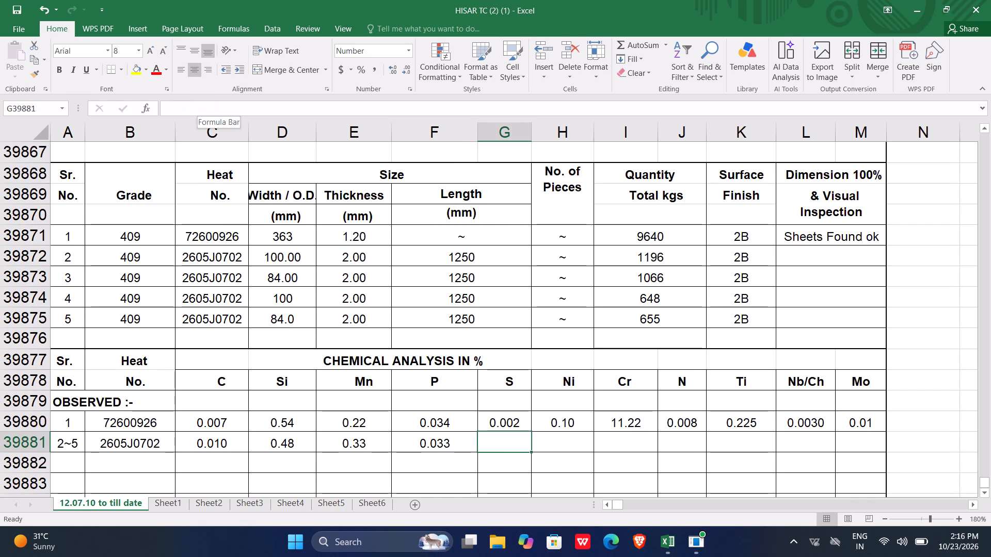
{"action": "type", "text": "0.002"}
{"action": "key", "text": "Right"}
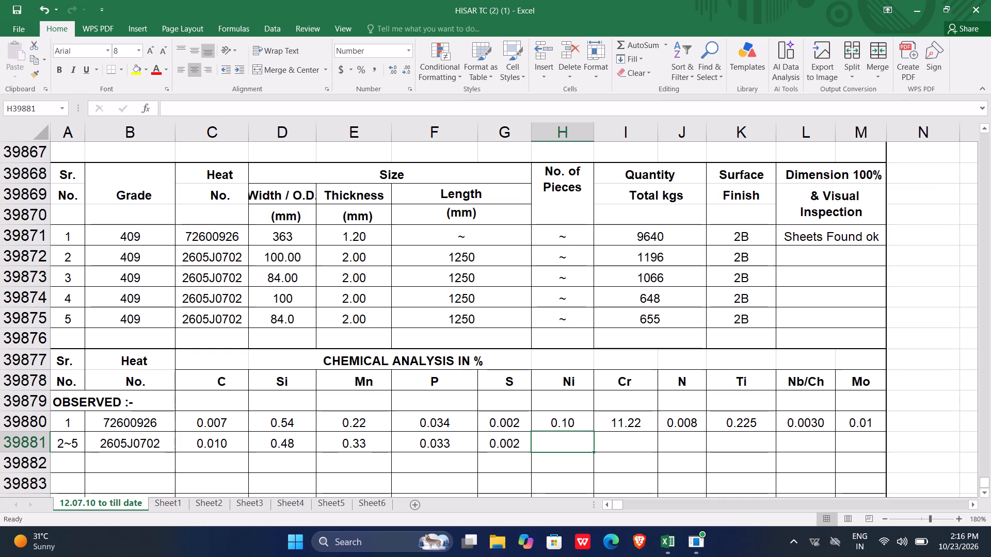
{"action": "type", "text": "0.18"}
{"action": "key", "text": "BackSpace"}
{"action": "key", "text": "5"}
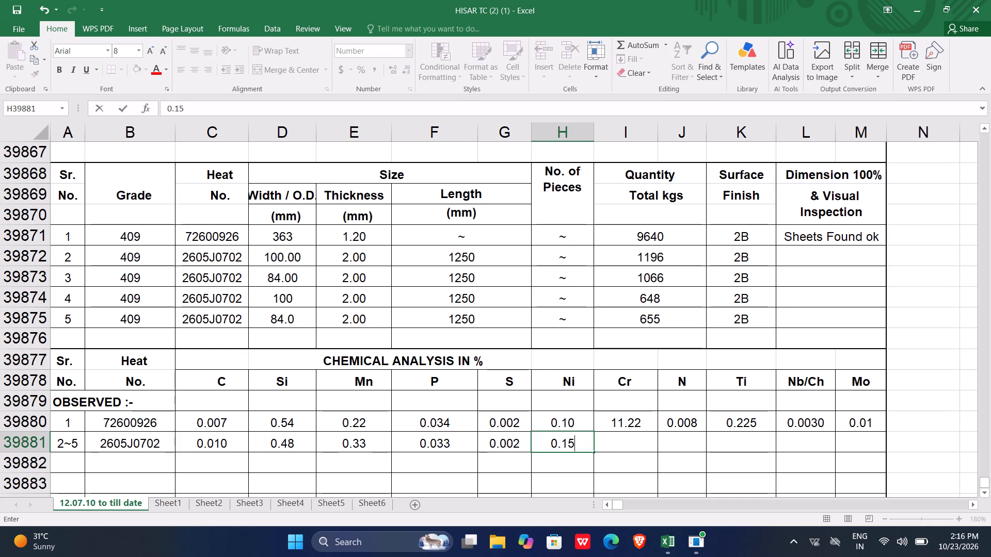
{"action": "key", "text": "Right"}
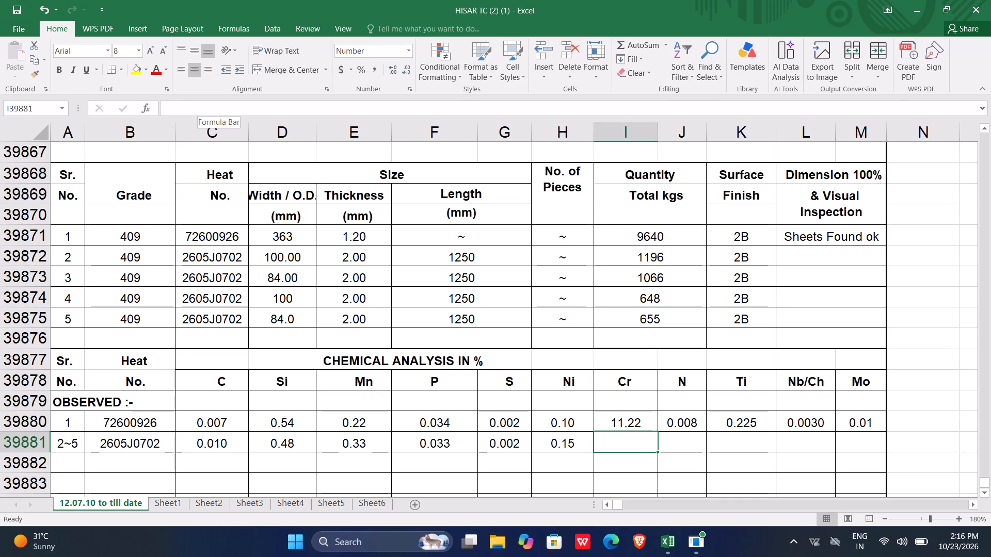
Enter Cr 11.35 and N 0.008 in chemical analysis row 39881.
{"action": "type", "text": "11."}
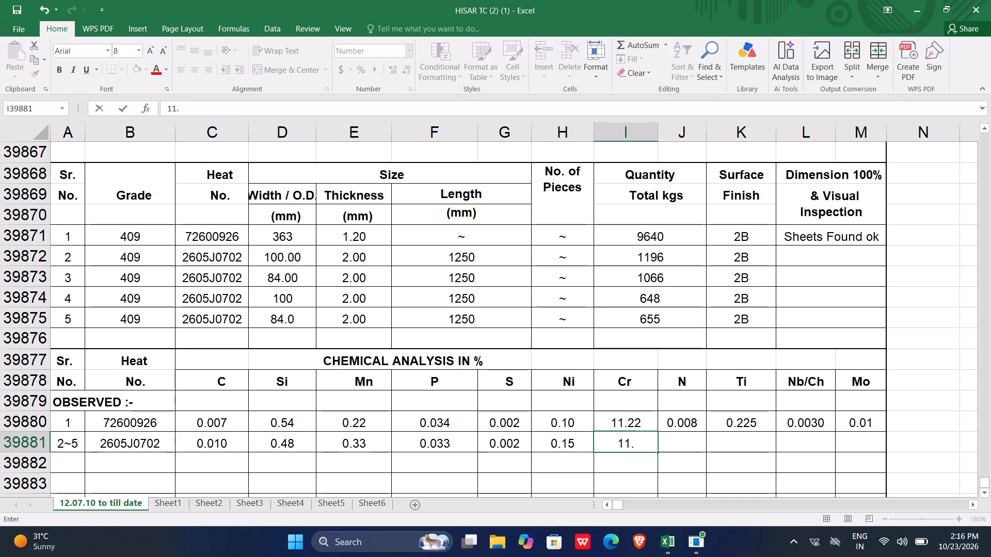
{"action": "type", "text": "35"}
{"action": "key", "text": "Right"}
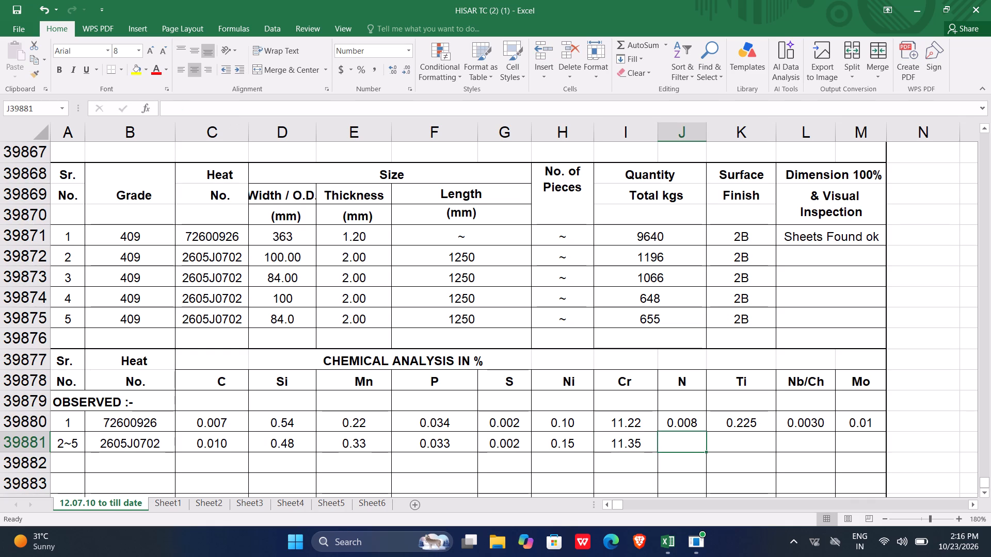
{"action": "type", "text": "0.002"}
{"action": "key", "text": "Right"}
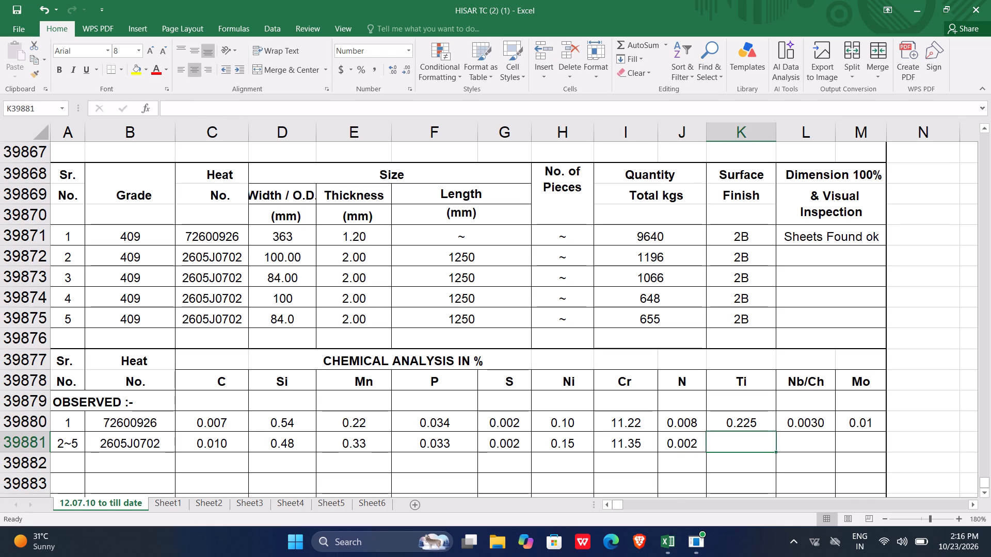
{"action": "key", "text": "Left"}
{"action": "type", "text": "0.2"}
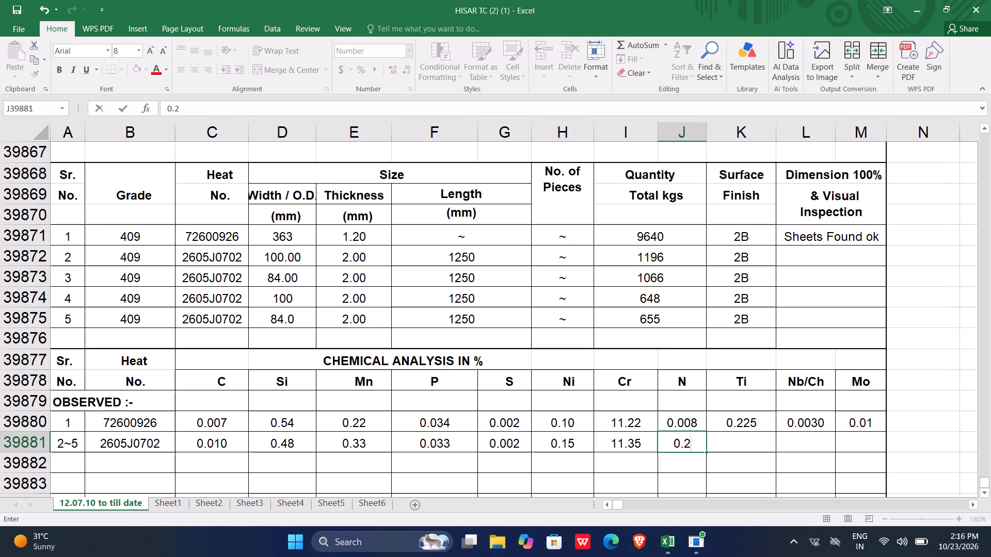
{"action": "key", "text": "BackSpace"}
{"action": "type", "text": "008"}
{"action": "key", "text": "Right"}
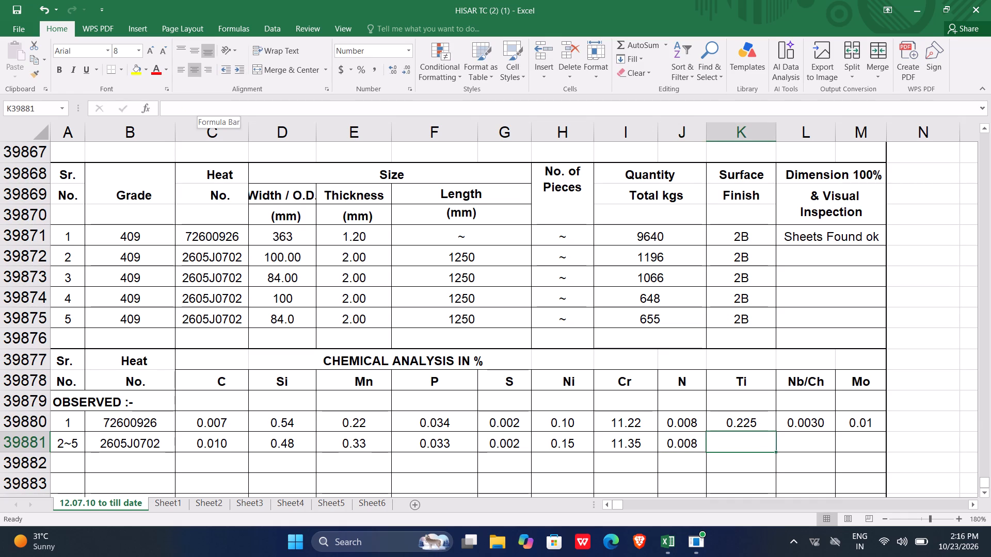
Enter Ti 0.220, Nb/Ch 0.0030 and Mo ~ in chemical analysis row 39881.
{"action": "type", "text": "0.220"}
{"action": "key", "text": "Right"}
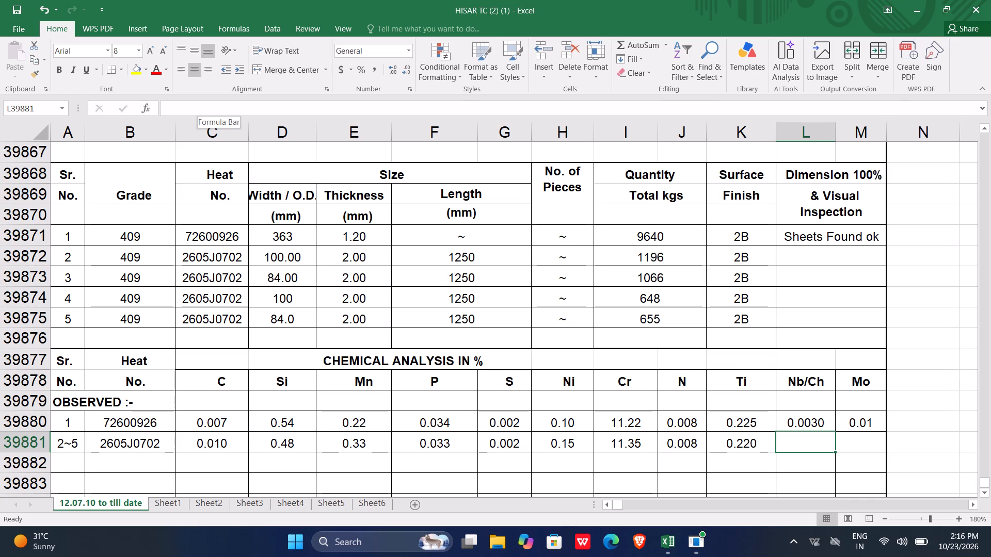
{"action": "type", "text": "0.00"}
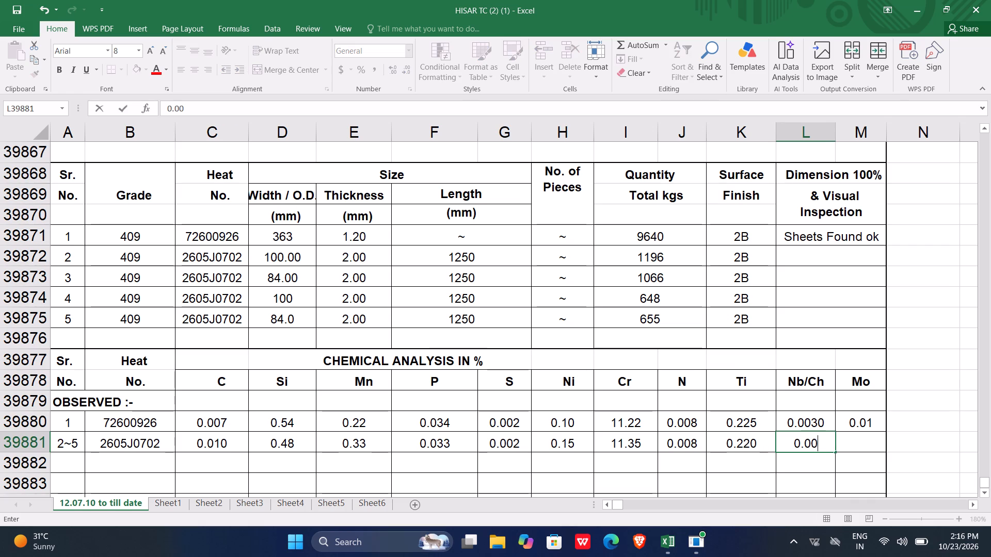
{"action": "type", "text": "30"}
{"action": "key", "text": "Right"}
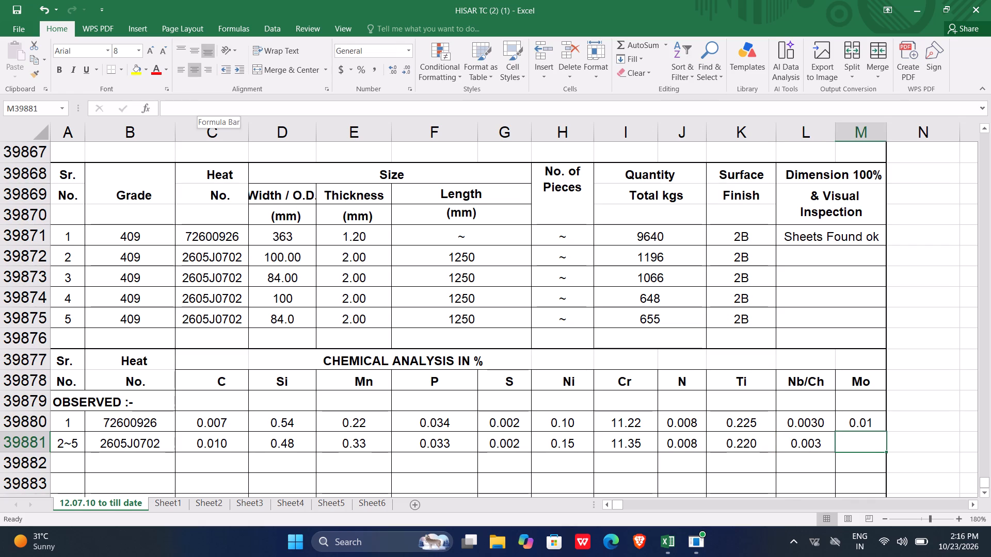
{"action": "key", "text": "Right"}
{"action": "key", "text": "Left"}
{"action": "key", "text": "shift+asciitilde"}
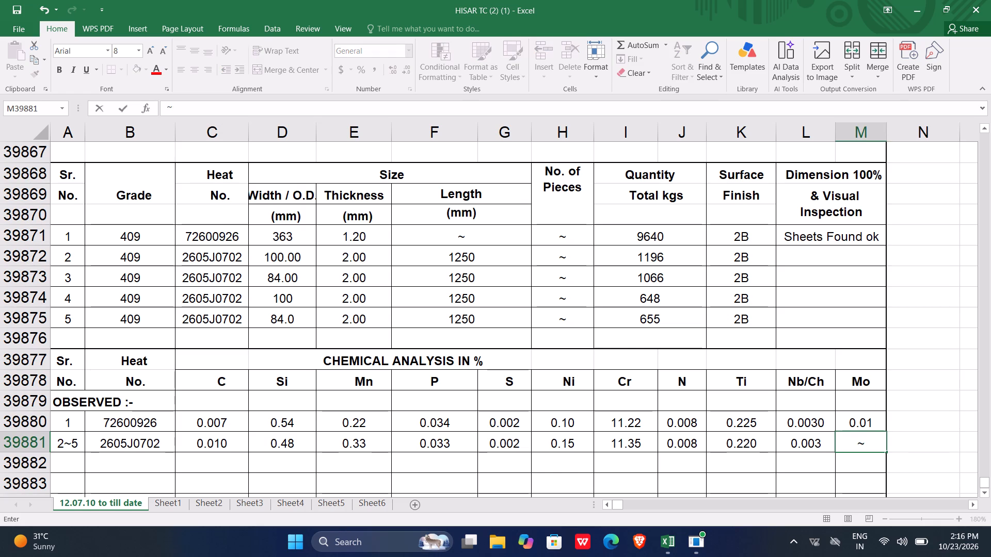
Format the Nb/Ch value in row 39881 to four decimal places.
{"action": "key", "text": "Left"}
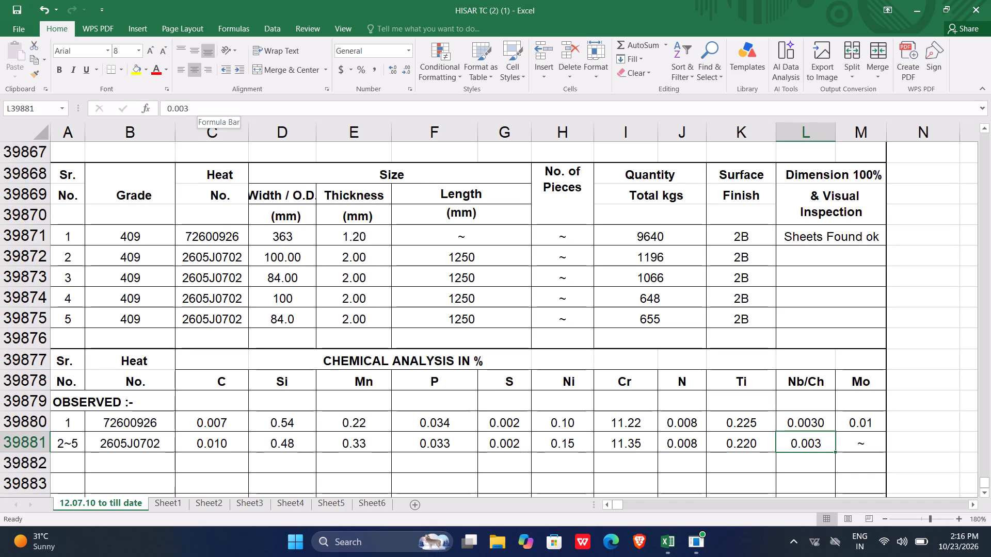
{"action": "left_click", "coordinate": [388, 74]}
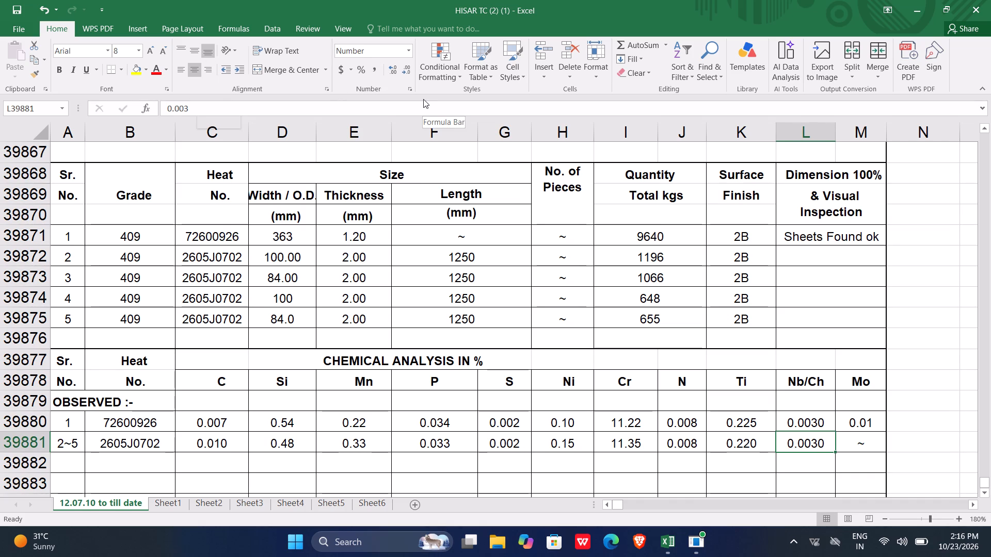
Review the chemical analysis values in row 39881 one by one, from Ti back to C.
{"action": "key", "text": "Left"}
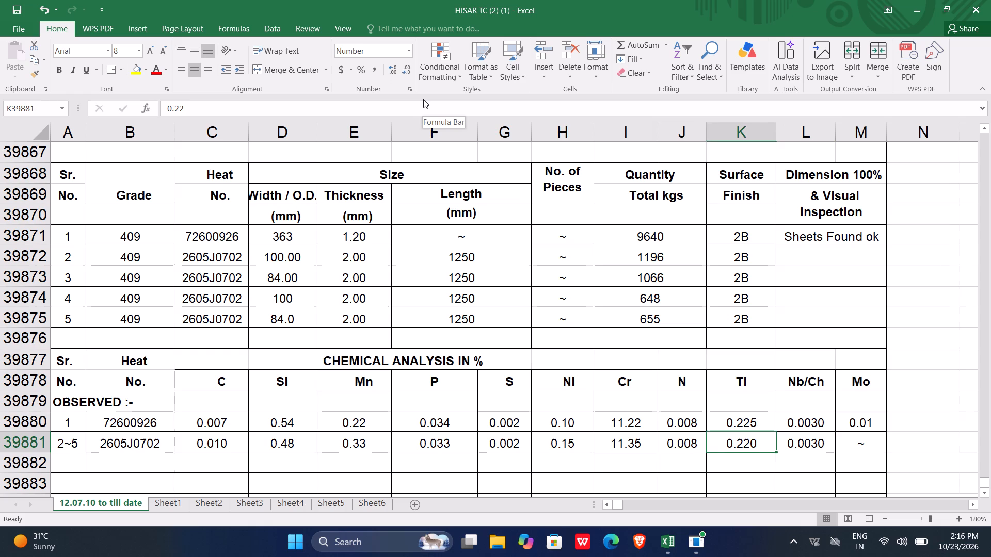
{"action": "key", "text": "Left"}
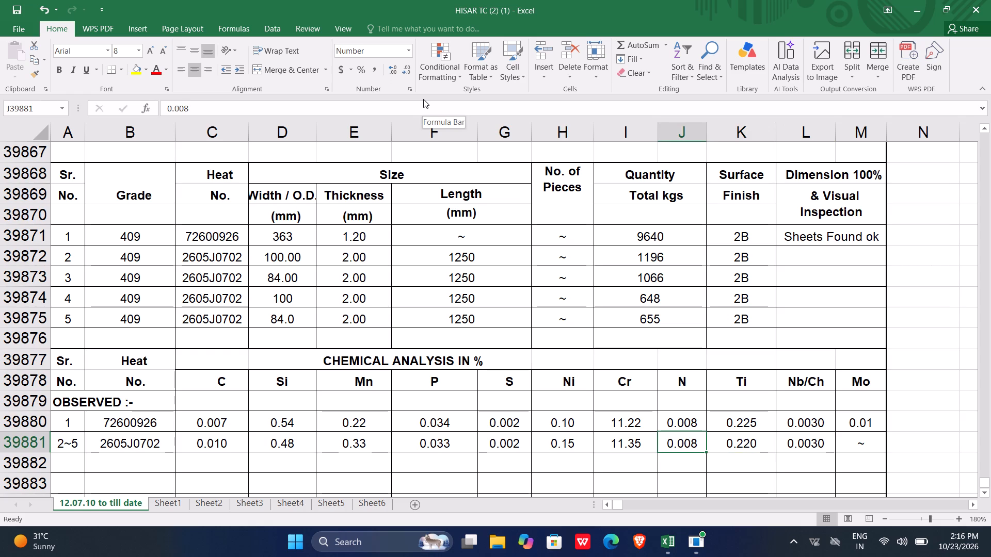
{"action": "key", "text": "Left"}
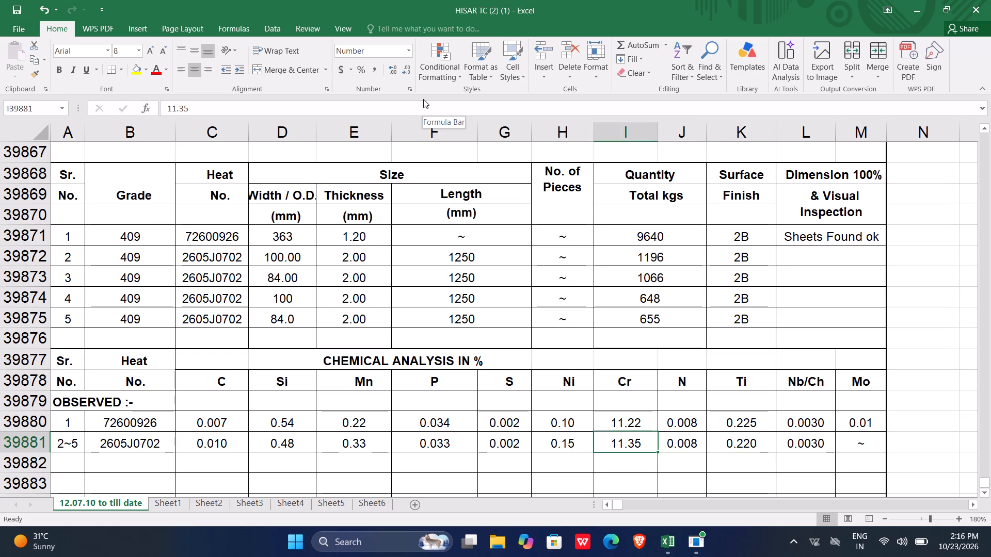
{"action": "key", "text": "Left"}
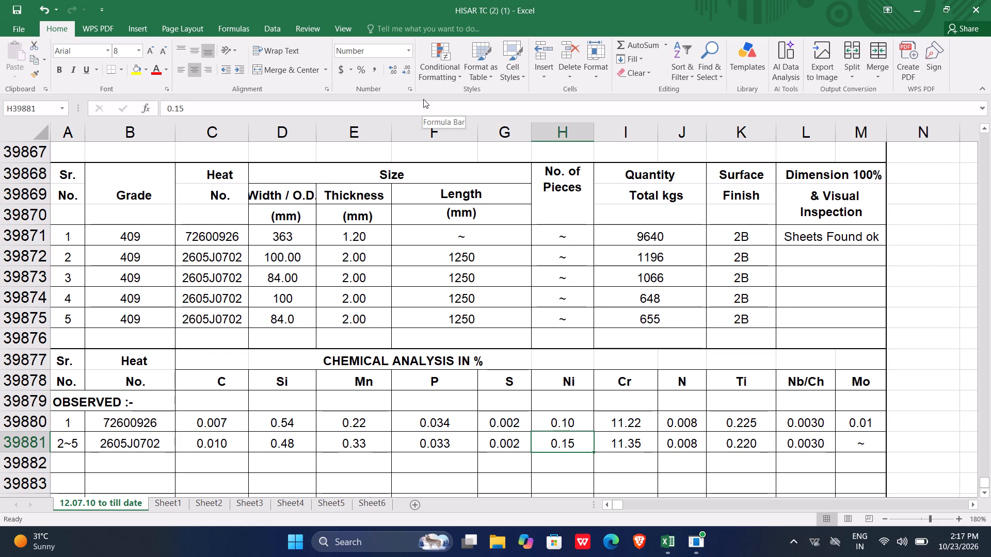
{"action": "key", "text": "Left"}
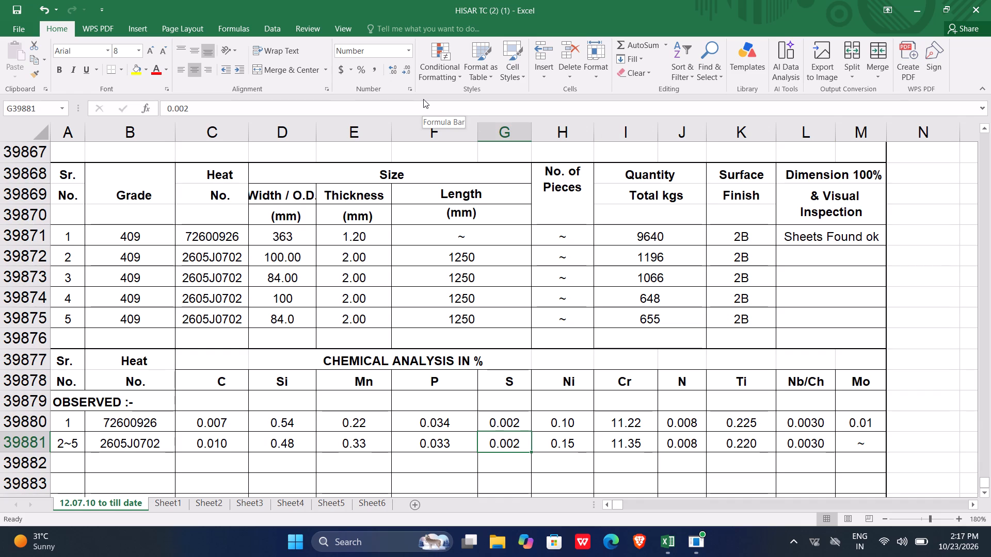
{"action": "key", "text": "Left"}
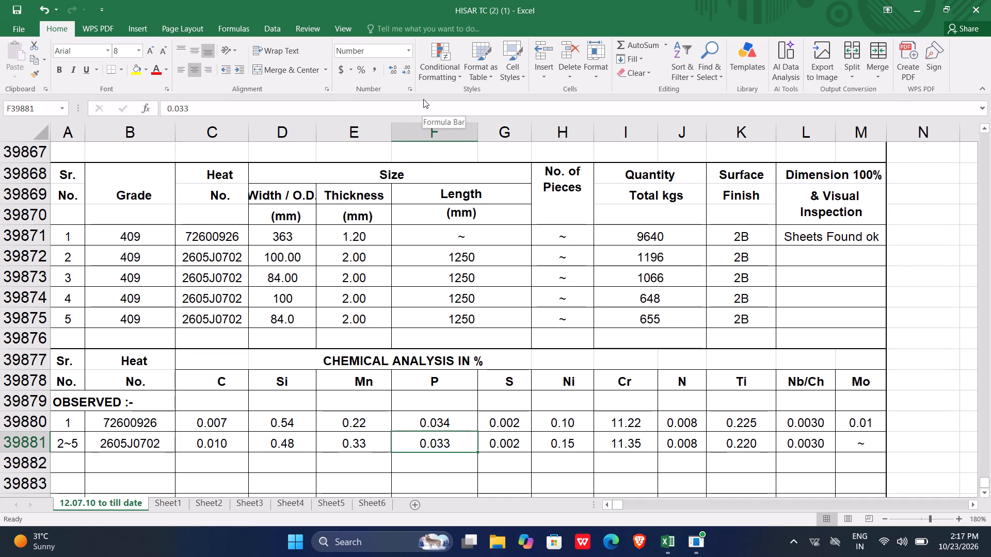
{"action": "key", "text": "Left"}
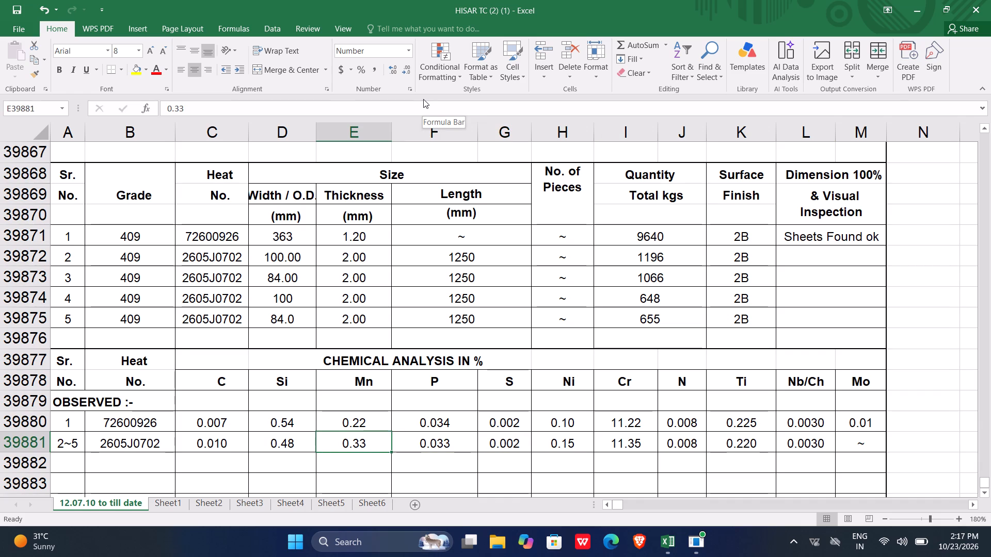
{"action": "key", "text": "Left"}
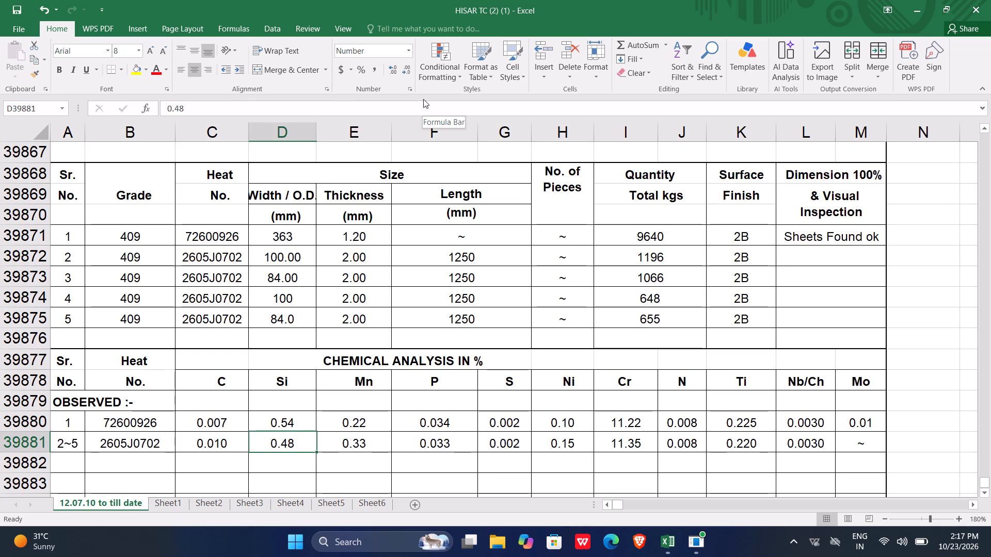
{"action": "key", "text": "Left"}
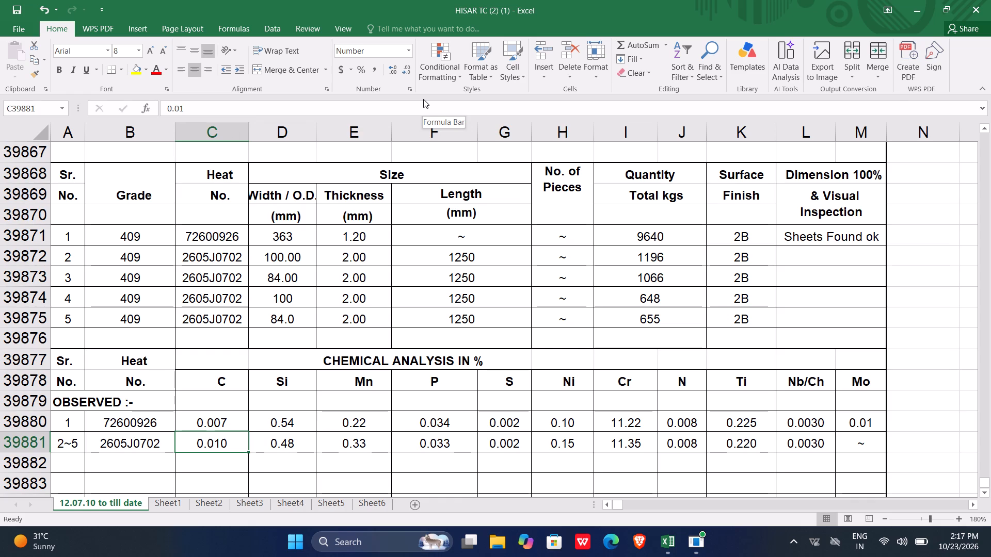
Set the length of items 4 and 5 in rows 39874 and 39875 to 1500 mm.
{"action": "key", "text": "Up"}
{"action": "key", "text": "Up"}
{"action": "key", "text": "Up"}
{"action": "key", "text": "Up"}
{"action": "key", "text": "Up"}
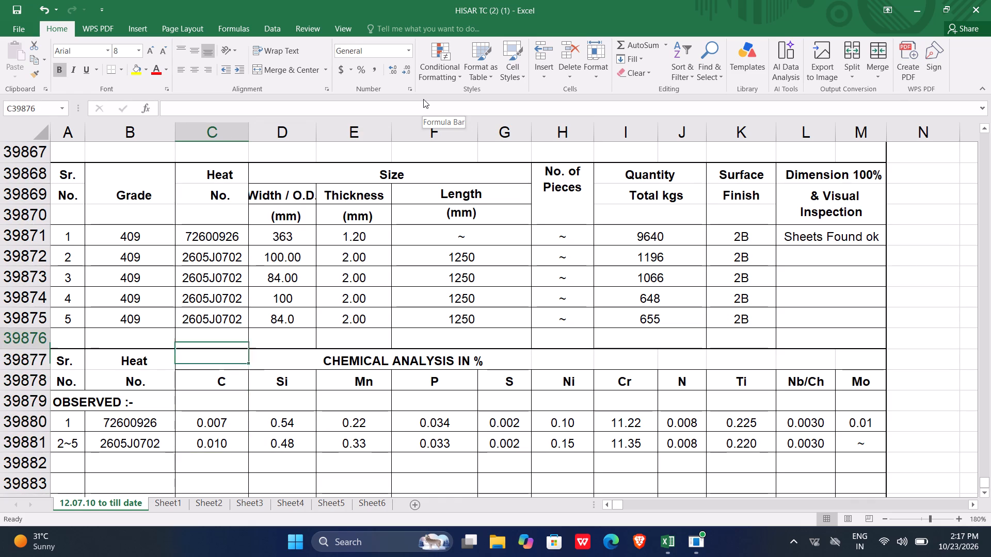
{"action": "key", "text": "Up"}
{"action": "key", "text": "Up"}
{"action": "key", "text": "Right"}
{"action": "key", "text": "Right"}
{"action": "key", "text": "Right"}
{"action": "key", "text": "Right"}
{"action": "key", "text": "Left"}
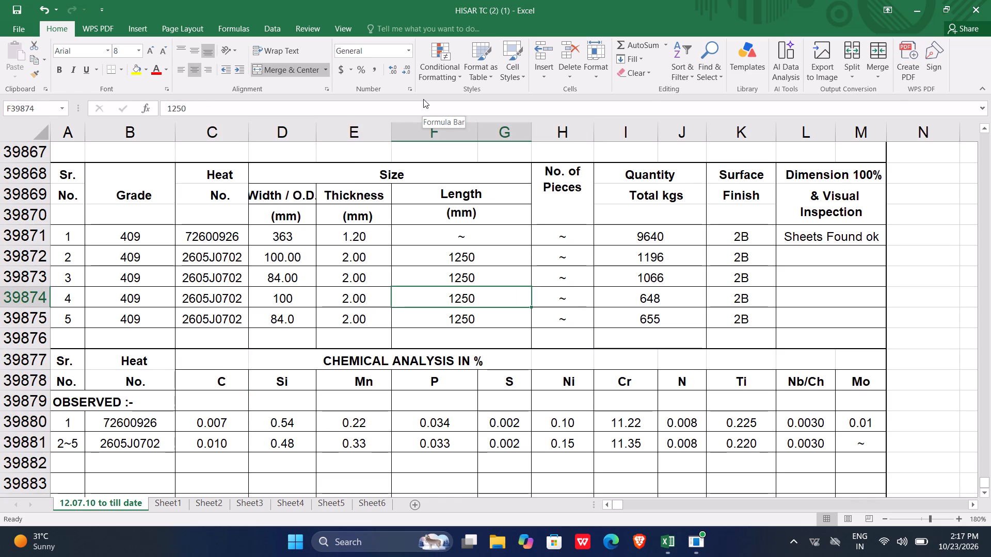
{"action": "type", "text": "1500"}
{"action": "key", "text": "Down"}
{"action": "type", "text": "1500"}
{"action": "key", "text": "Left"}
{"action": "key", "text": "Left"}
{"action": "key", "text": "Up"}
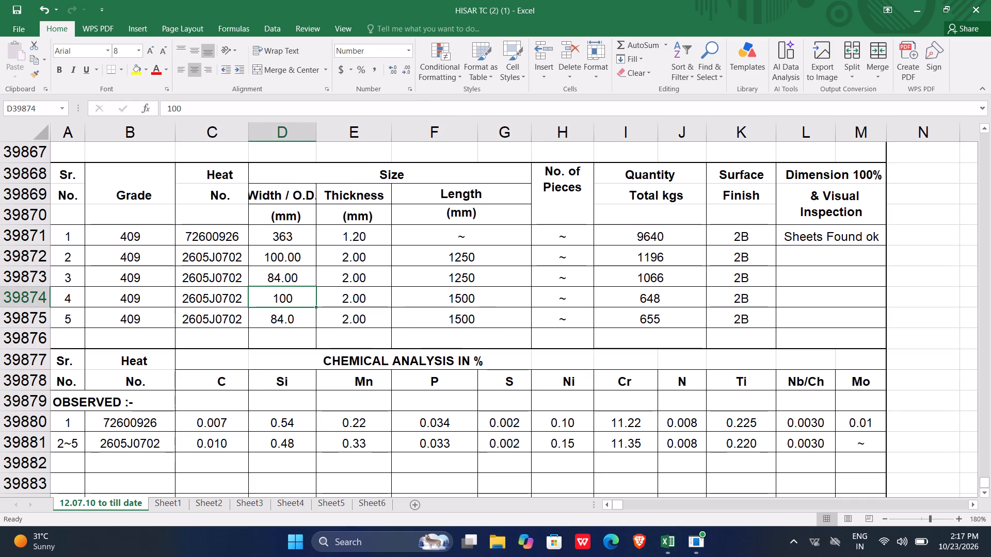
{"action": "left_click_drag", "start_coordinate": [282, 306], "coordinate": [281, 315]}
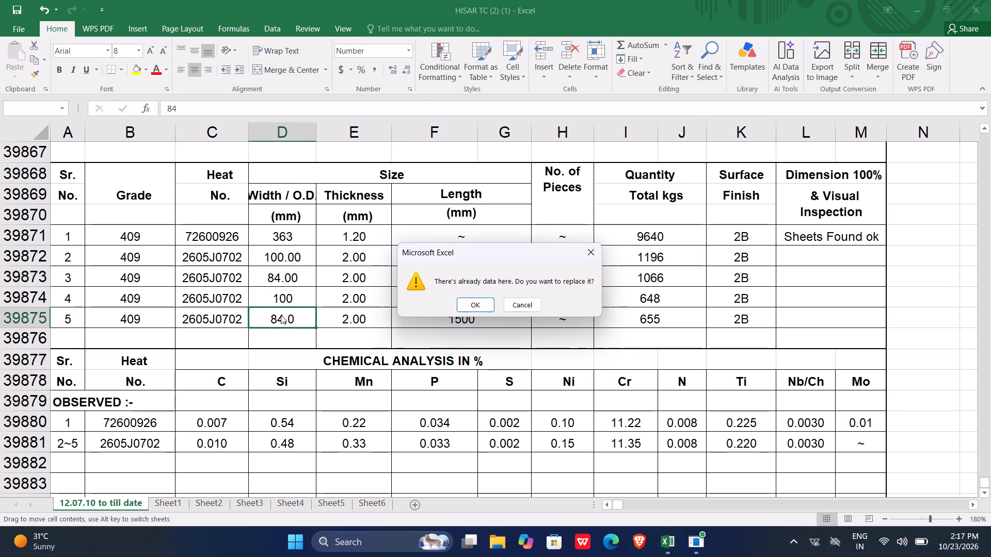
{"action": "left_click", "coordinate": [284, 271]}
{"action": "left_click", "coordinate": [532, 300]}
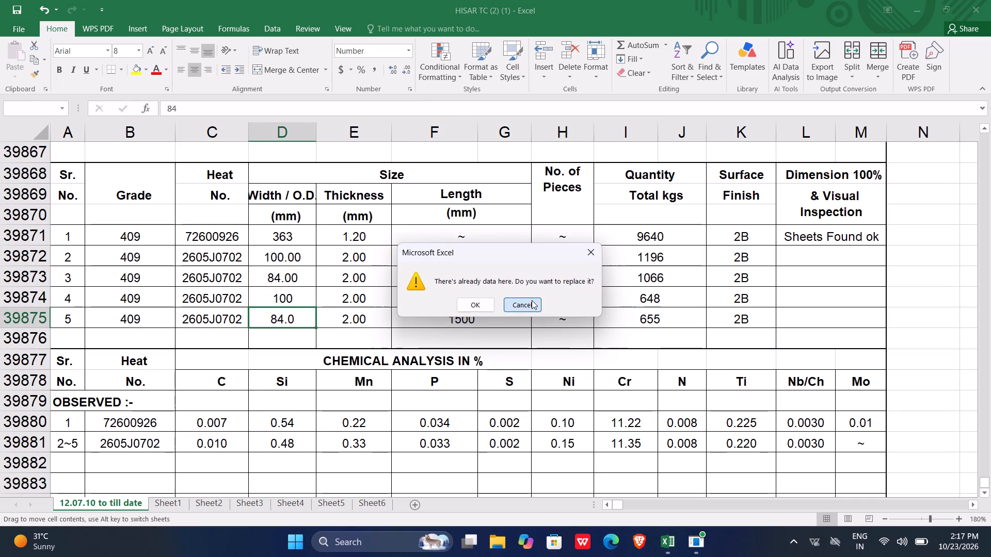
Format the widths of items 4 and 5 to two decimal places.
{"action": "left_click_drag", "start_coordinate": [290, 301], "coordinate": [291, 315]}
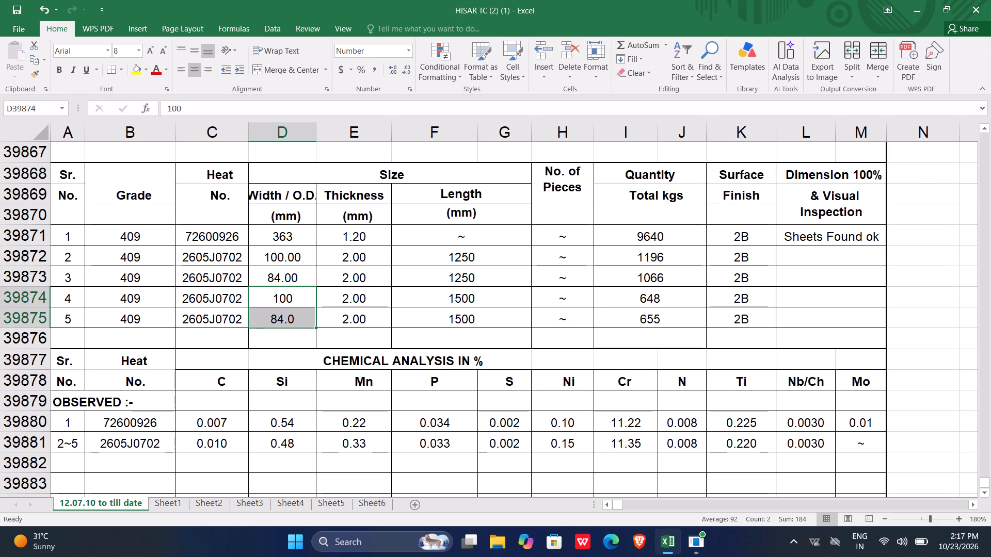
{"action": "left_click", "coordinate": [393, 73]}
{"action": "left_click", "coordinate": [393, 73]}
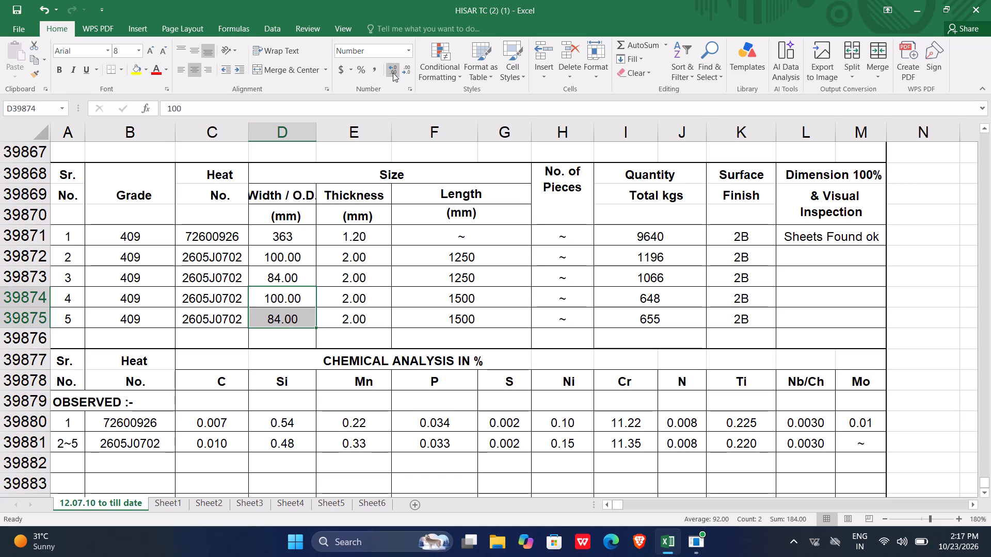
Format the lengths of items 2 to 5 in rows 39872 to 39875 to two decimal places.
{"action": "left_click_drag", "start_coordinate": [471, 254], "coordinate": [469, 267]}
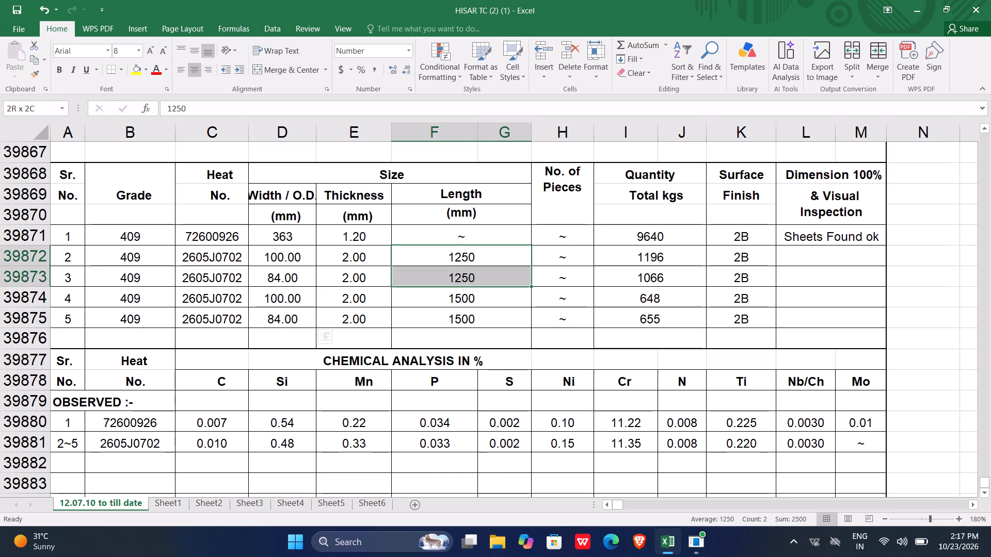
{"action": "left_click_drag", "start_coordinate": [469, 267], "coordinate": [461, 327]}
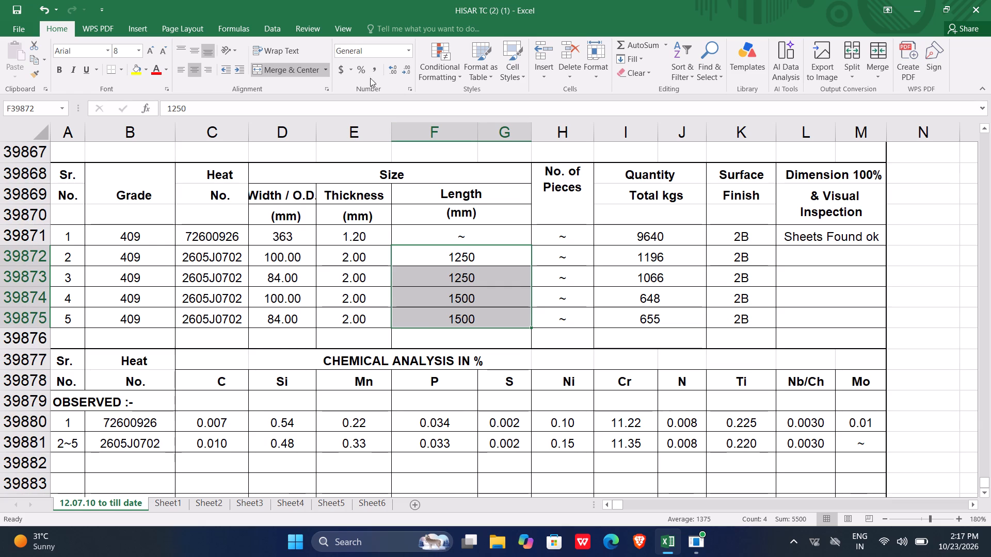
{"action": "double_click", "coordinate": [396, 67]}
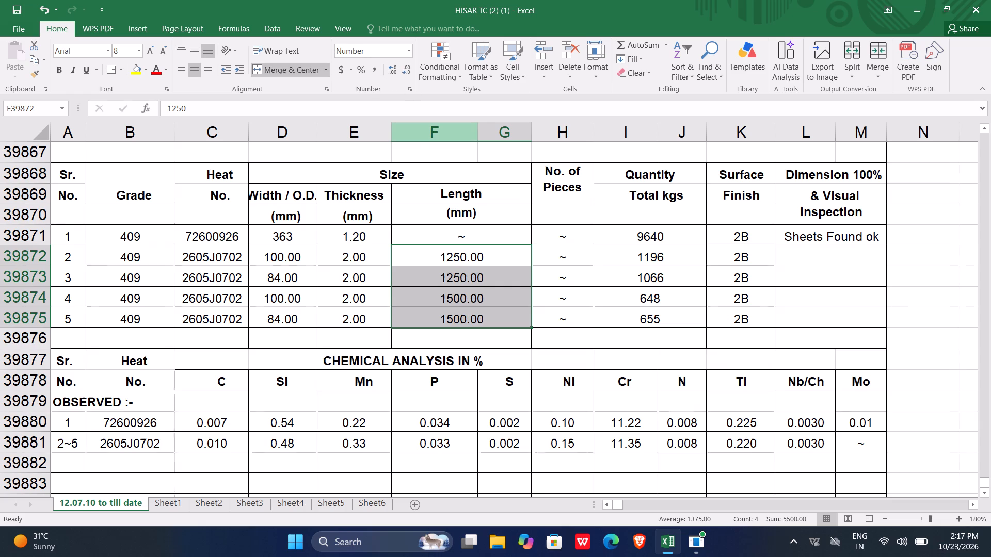
{"action": "left_click", "coordinate": [494, 353]}
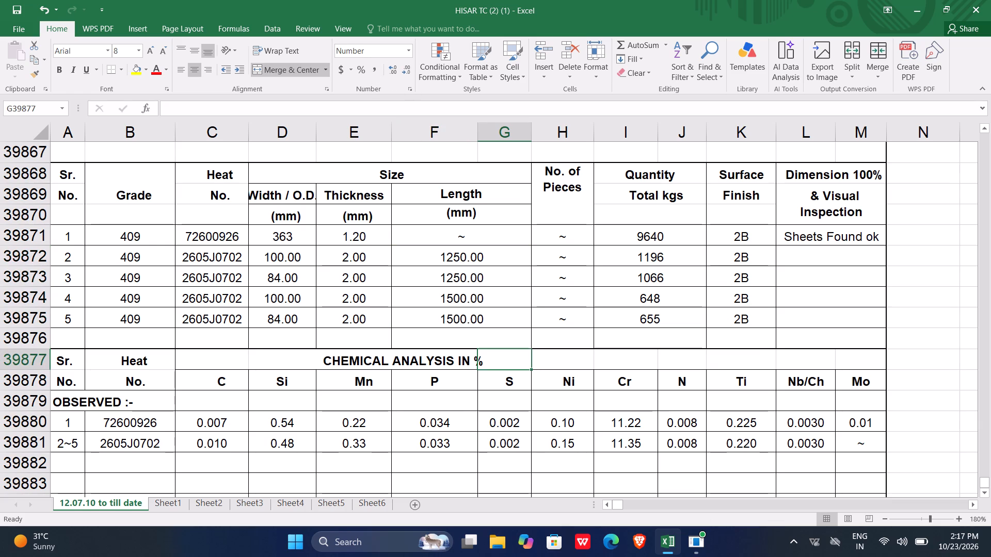
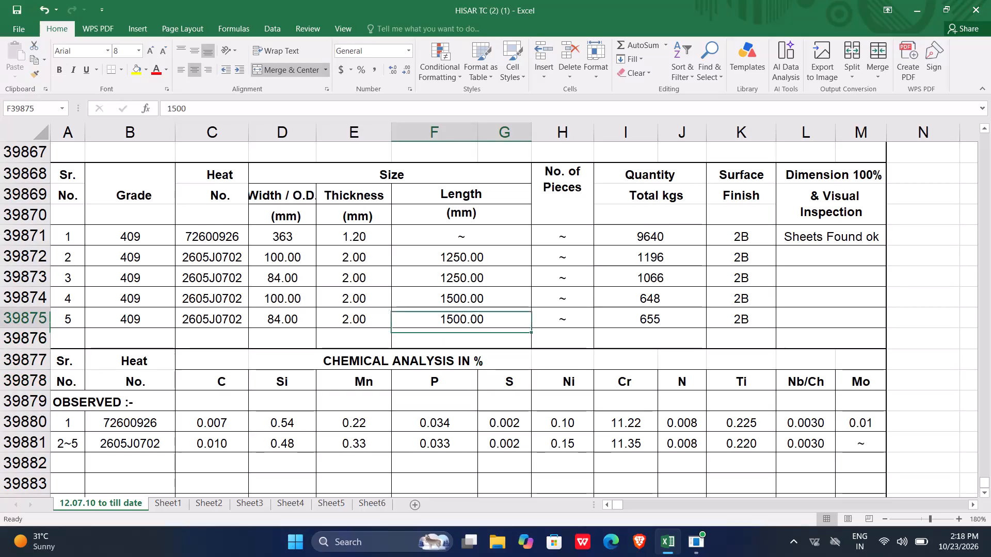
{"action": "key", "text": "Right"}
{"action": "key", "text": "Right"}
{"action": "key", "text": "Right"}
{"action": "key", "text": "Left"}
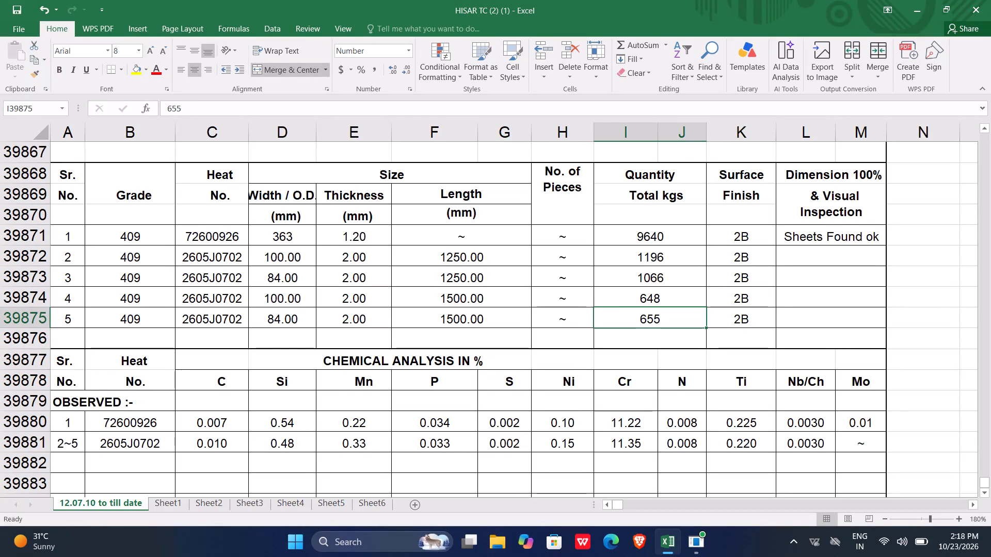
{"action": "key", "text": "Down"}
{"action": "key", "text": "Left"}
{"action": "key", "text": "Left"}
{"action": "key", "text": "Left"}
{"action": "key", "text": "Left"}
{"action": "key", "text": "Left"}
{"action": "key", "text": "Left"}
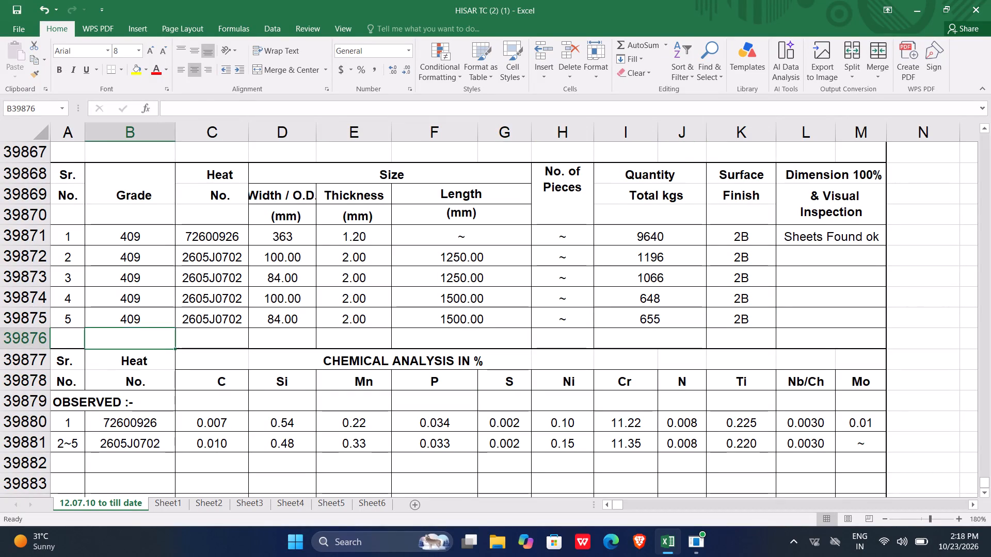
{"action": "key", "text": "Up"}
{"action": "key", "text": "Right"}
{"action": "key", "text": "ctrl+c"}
Enter the serial range 2~5 in row 39894, the second observed row of the mechanical properties table.
{"action": "scroll", "coordinate": [134, 463], "scroll_direction": "down", "scroll_amount": 6}
{"action": "left_click", "coordinate": [69, 401]}
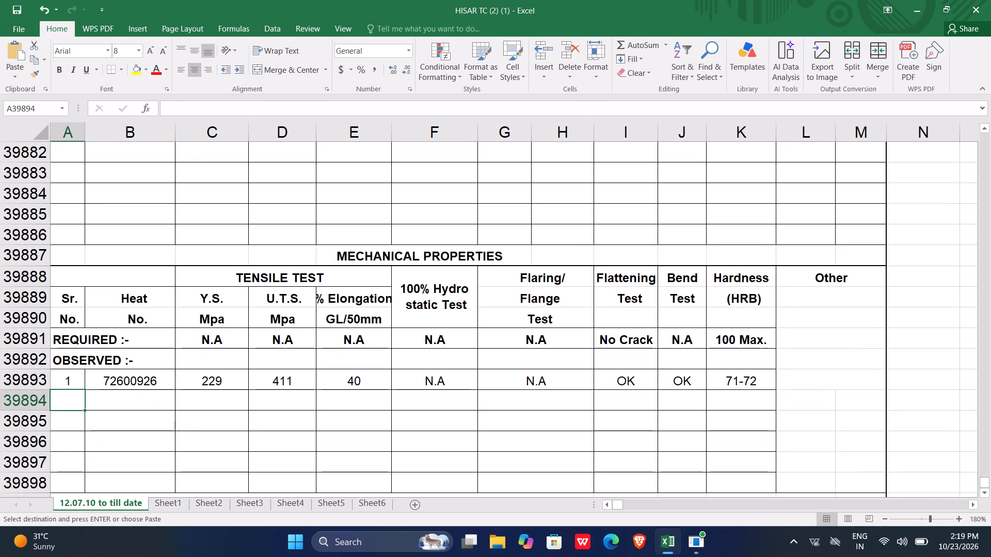
{"action": "key", "text": "2"}
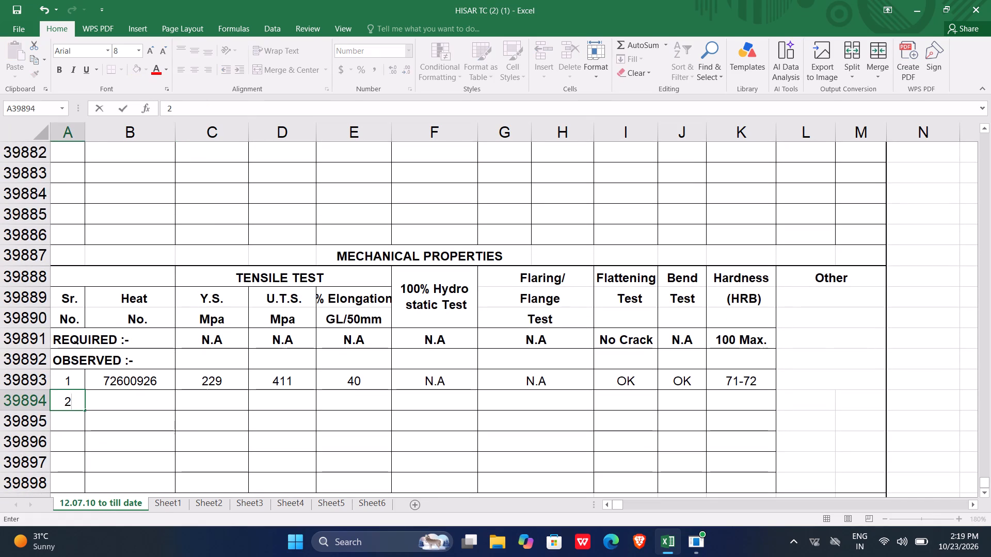
{"action": "key", "text": "shift+asciitilde"}
{"action": "key", "text": "5"}
{"action": "key", "text": "Right"}
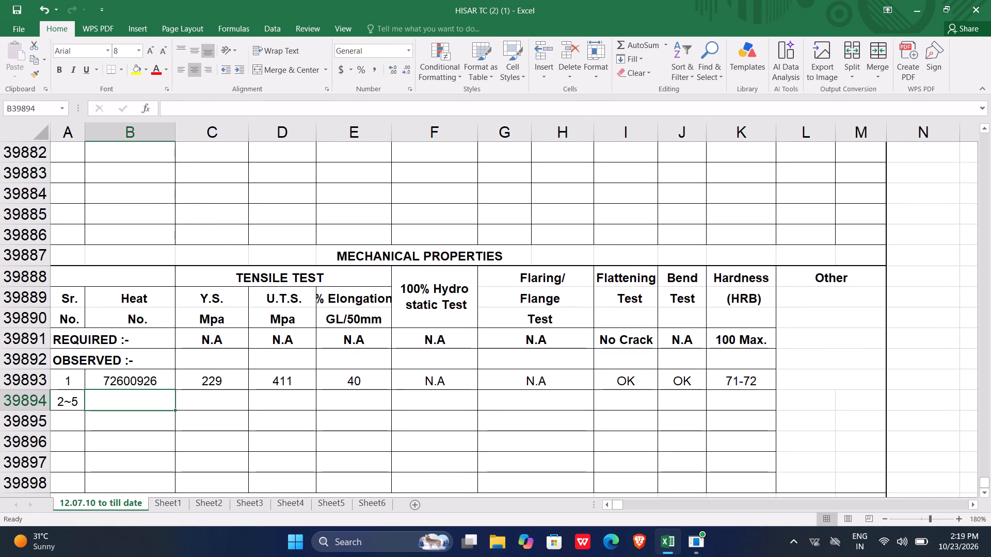
Copy heat number 2605J0702 from chemical analysis row 39881 into the Heat No. cell of row 39894.
{"action": "key", "text": "ctrl+v"}
{"action": "key", "text": "ctrl+v"}
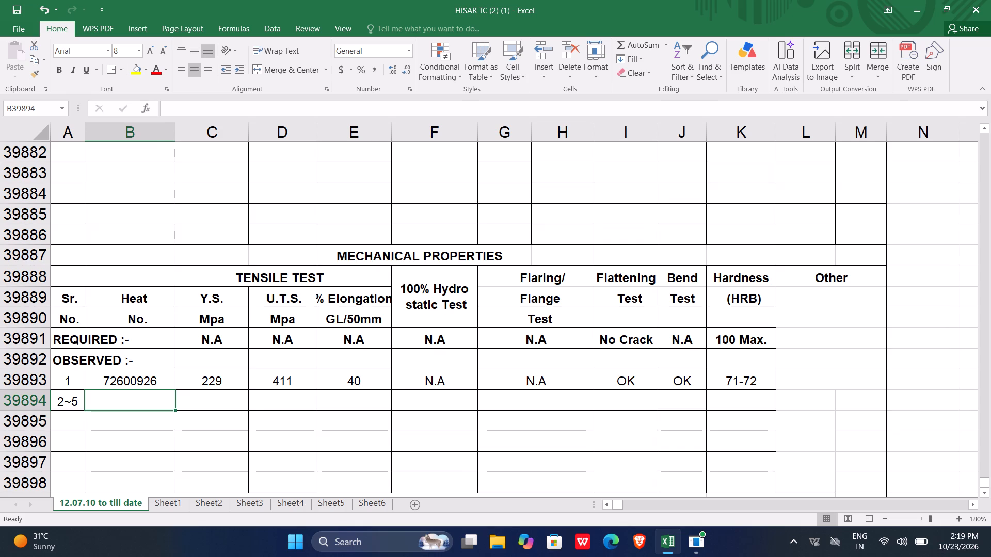
{"action": "scroll", "coordinate": [176, 285], "scroll_direction": "up", "scroll_amount": 3}
{"action": "left_click", "coordinate": [159, 298]}
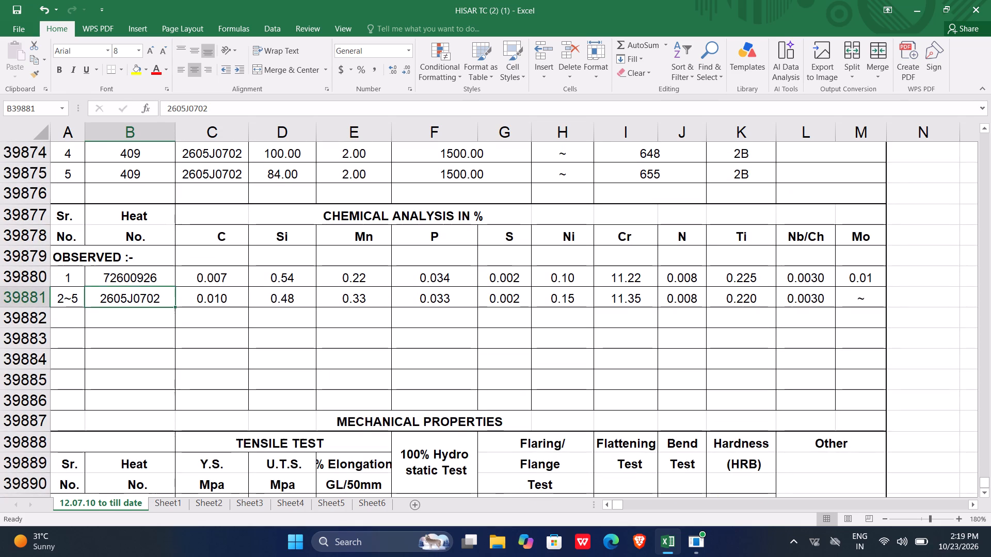
{"action": "key", "text": "ctrl+c"}
{"action": "scroll", "coordinate": [159, 298], "scroll_direction": "down", "scroll_amount": 2}
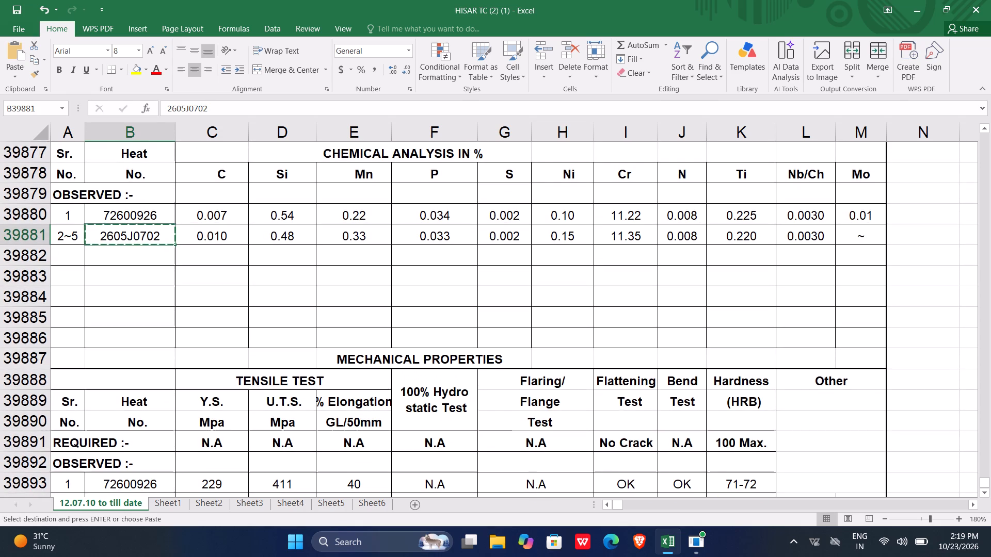
{"action": "scroll", "coordinate": [138, 467], "scroll_direction": "down", "scroll_amount": 2}
{"action": "left_click", "coordinate": [140, 451]}
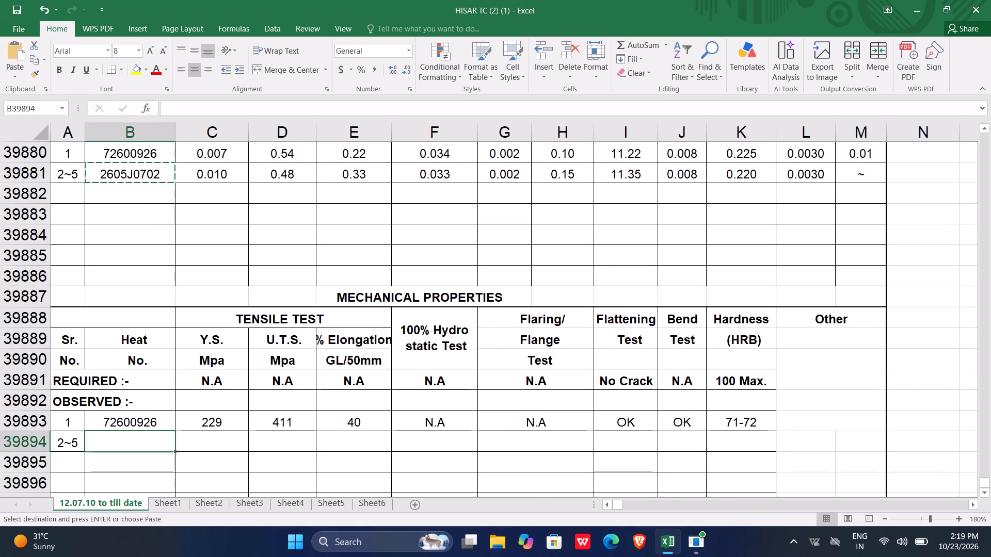
{"action": "key", "text": "ctrl+v"}
Enter the tensile test results in row 39894: Y.S. 237, U.T.S. 409 and % elongation 41.
{"action": "key", "text": "Right"}
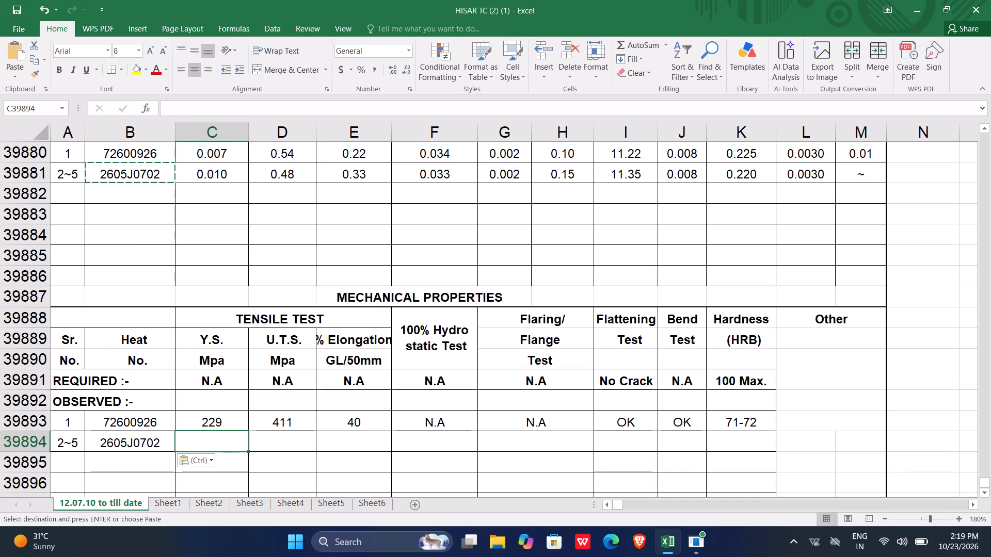
{"action": "type", "text": "237"}
{"action": "key", "text": "Right"}
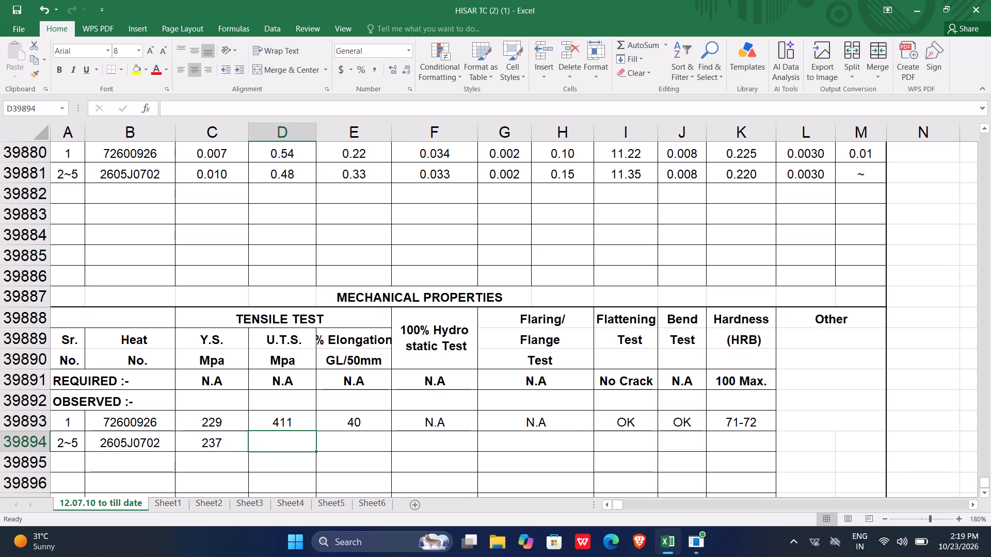
{"action": "type", "text": "409"}
{"action": "key", "text": "Right"}
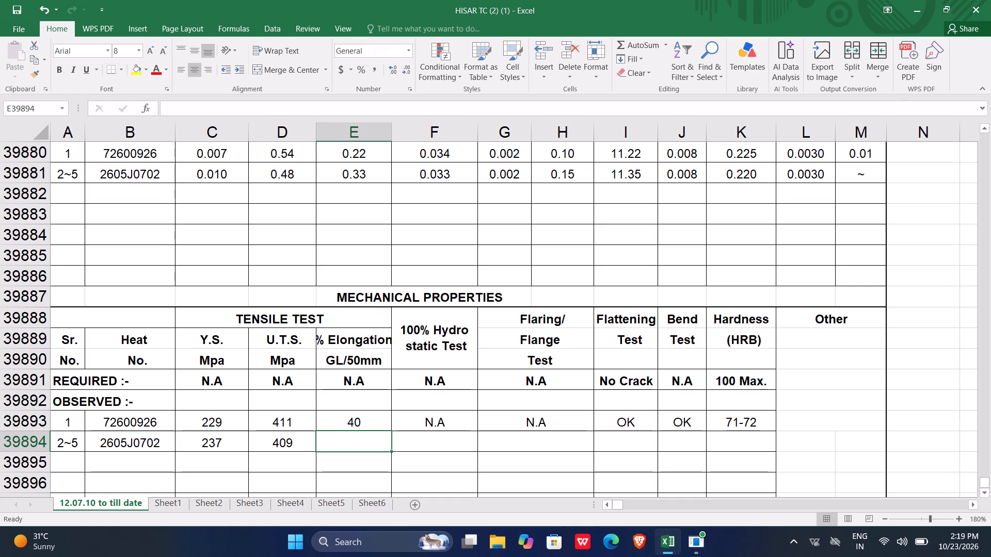
{"action": "type", "text": "41"}
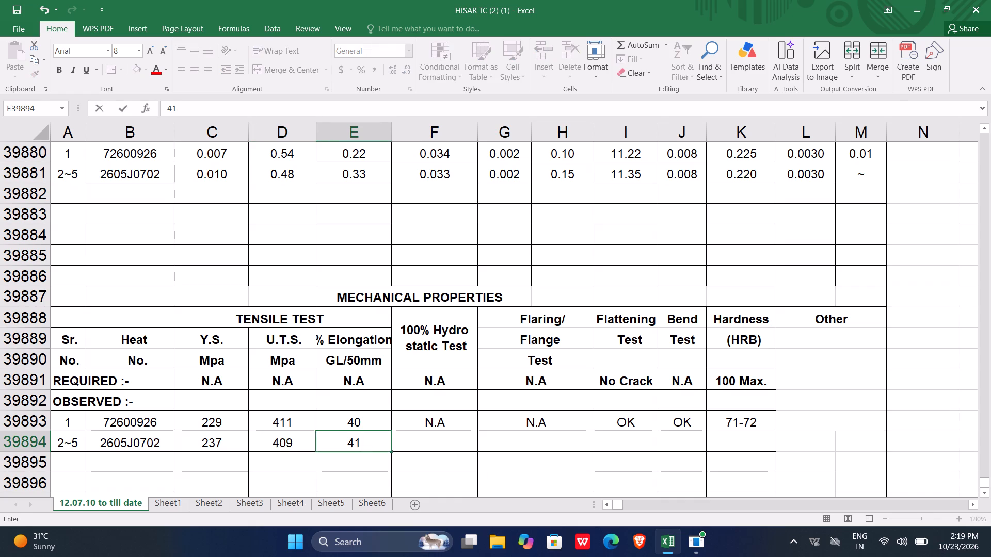
{"action": "key", "text": "Right"}
Copy the hydrostatic, flaring, flattening and bend test results (N.A, N.A, OK, OK) from row 39893 into row 39894.
{"action": "key", "text": "Up"}
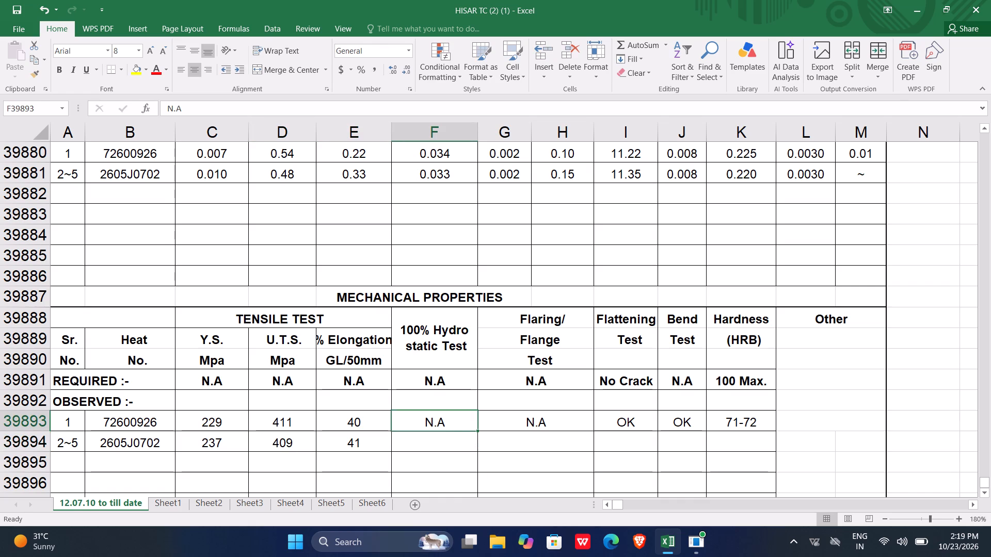
{"action": "key", "text": "shift+Right"}
{"action": "key", "text": "shift+Right"}
{"action": "key", "text": "shift+Right"}
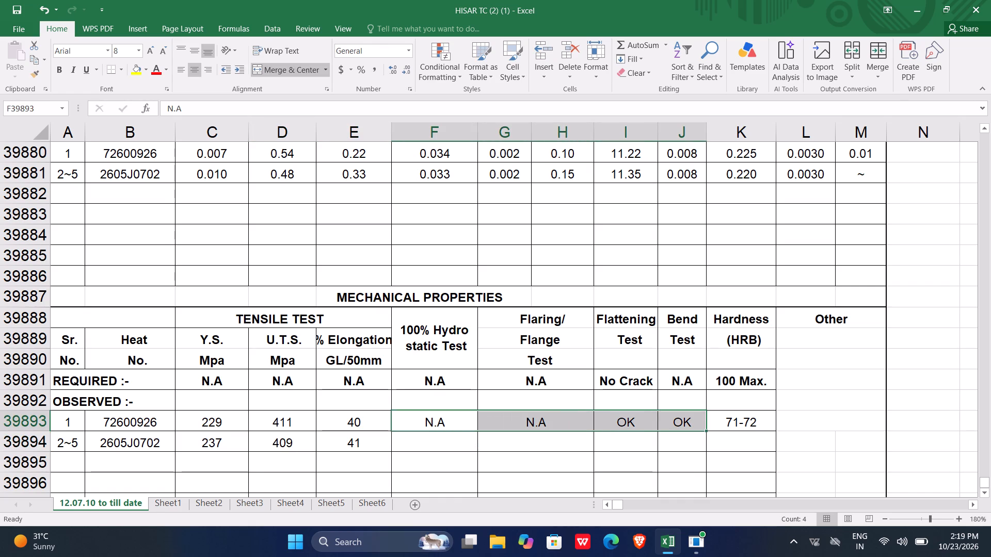
{"action": "key", "text": "ctrl+c"}
{"action": "key", "text": "Down"}
{"action": "key", "text": "ctrl+v"}
{"action": "key", "text": "Right"}
{"action": "key", "text": "Right"}
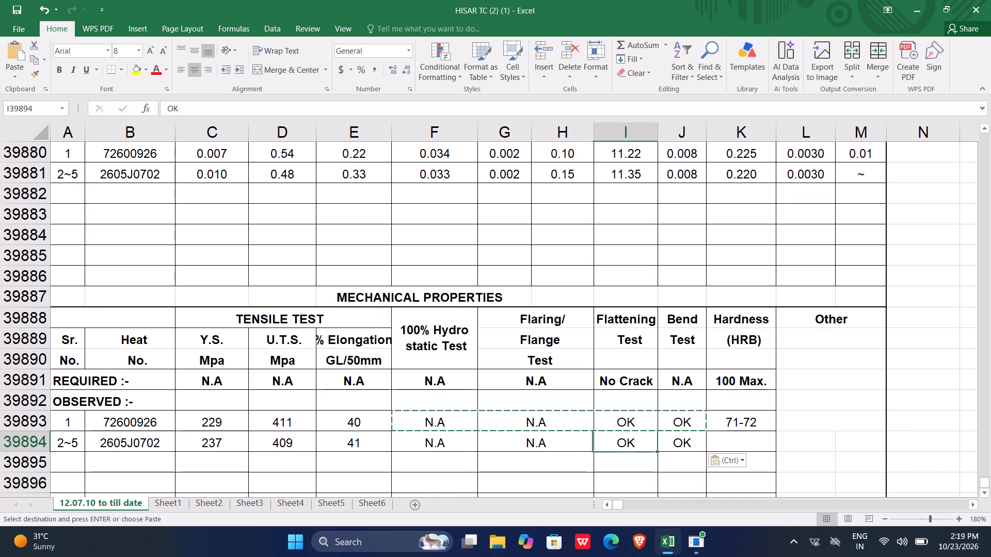
Enter 71-72 as the hardness (HRB) in row 39894.
{"action": "key", "text": "Right"}
{"action": "key", "text": "Right"}
{"action": "key", "text": "Right"}
{"action": "key", "text": "Left"}
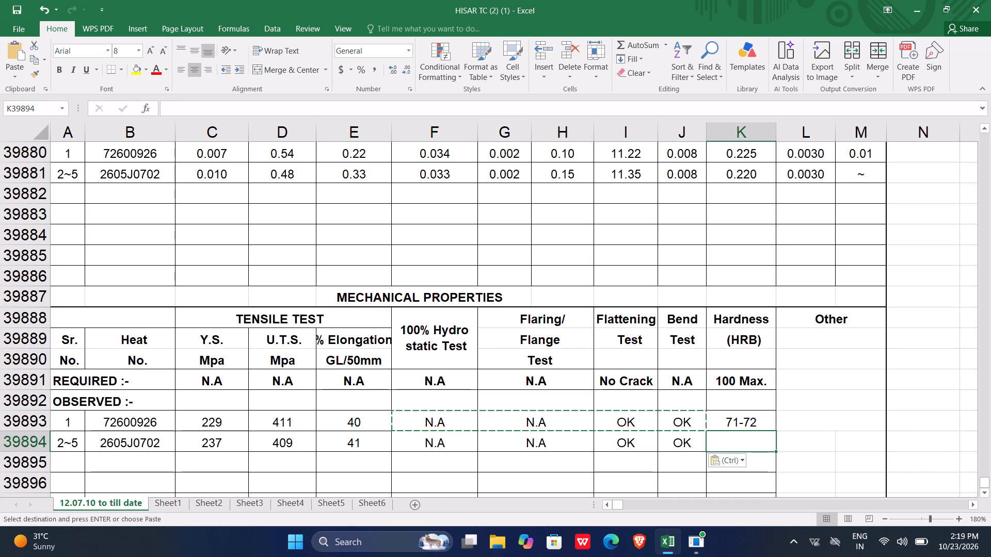
{"action": "type", "text": "71-72"}
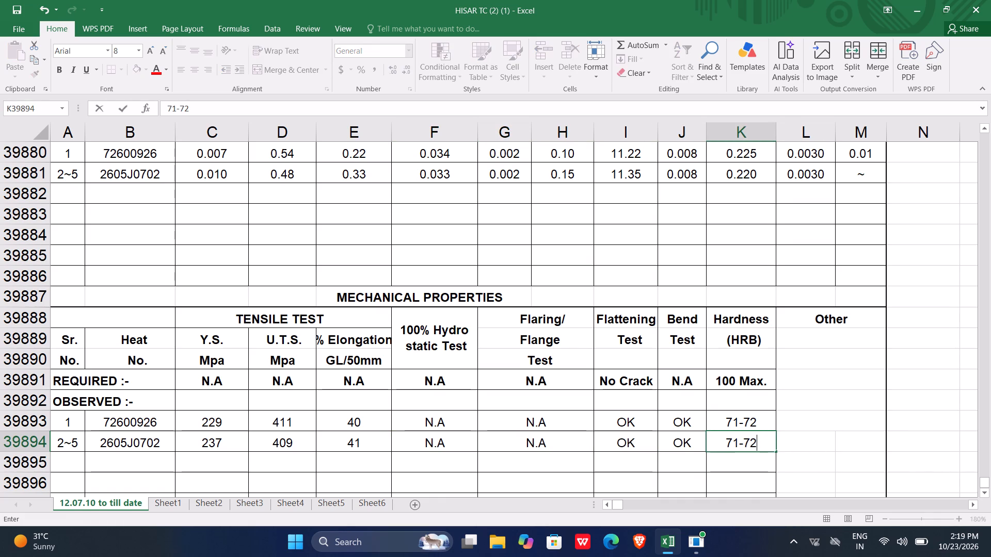
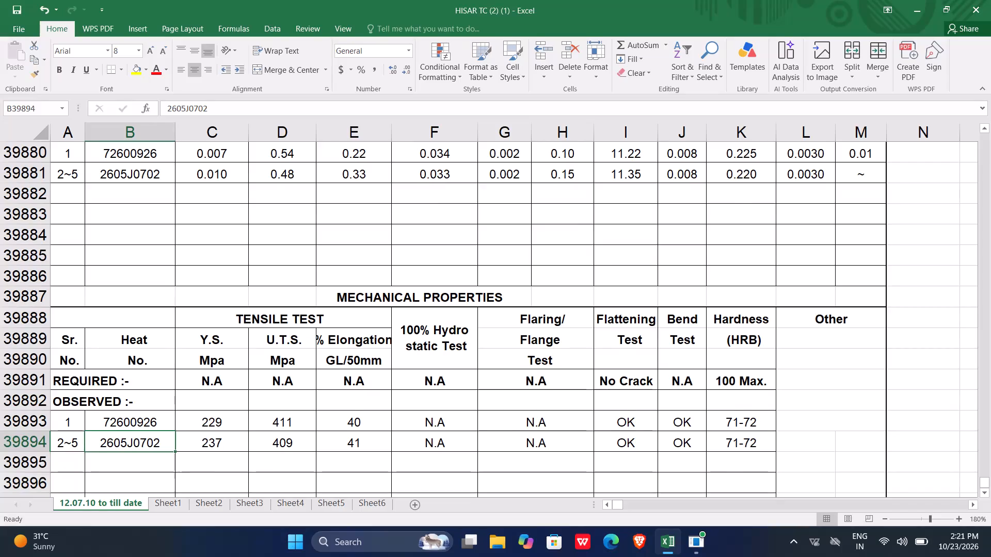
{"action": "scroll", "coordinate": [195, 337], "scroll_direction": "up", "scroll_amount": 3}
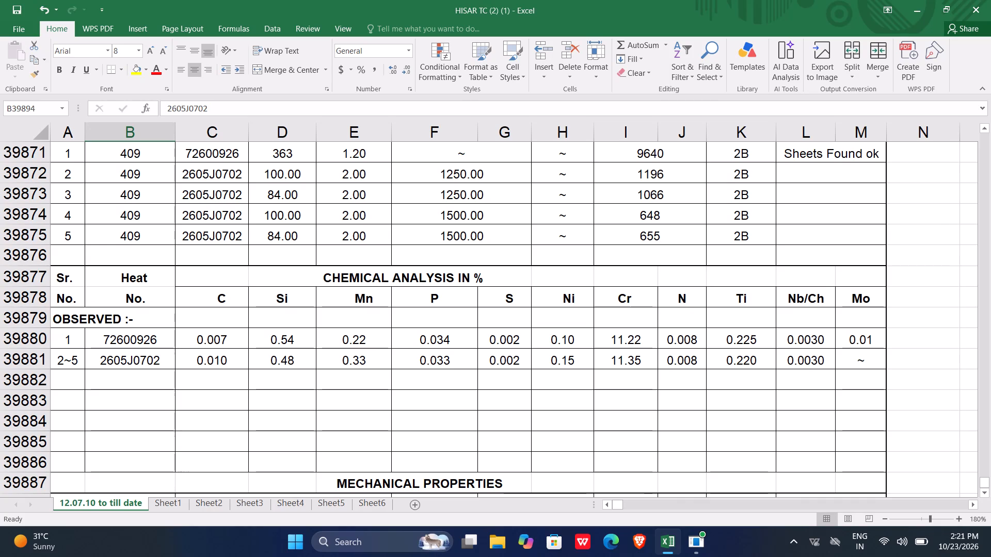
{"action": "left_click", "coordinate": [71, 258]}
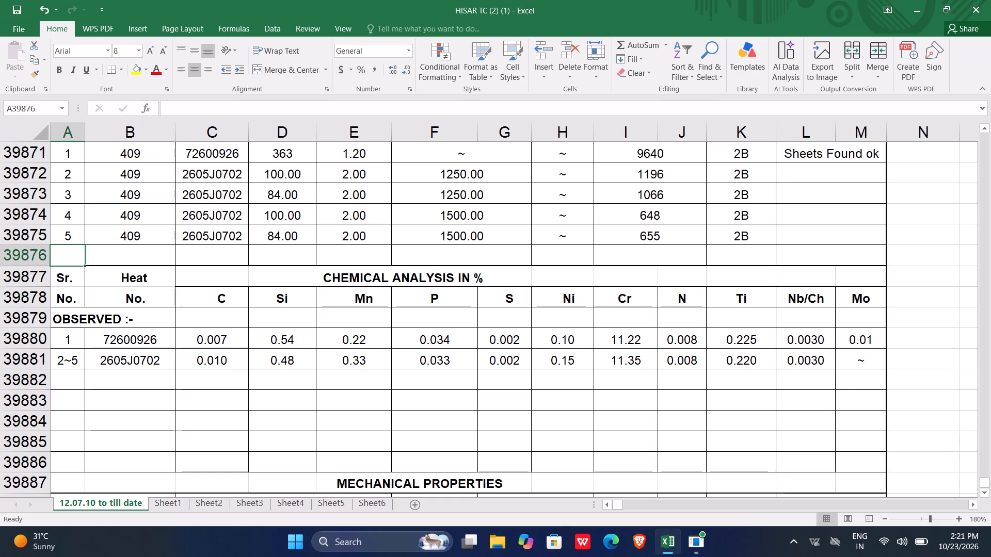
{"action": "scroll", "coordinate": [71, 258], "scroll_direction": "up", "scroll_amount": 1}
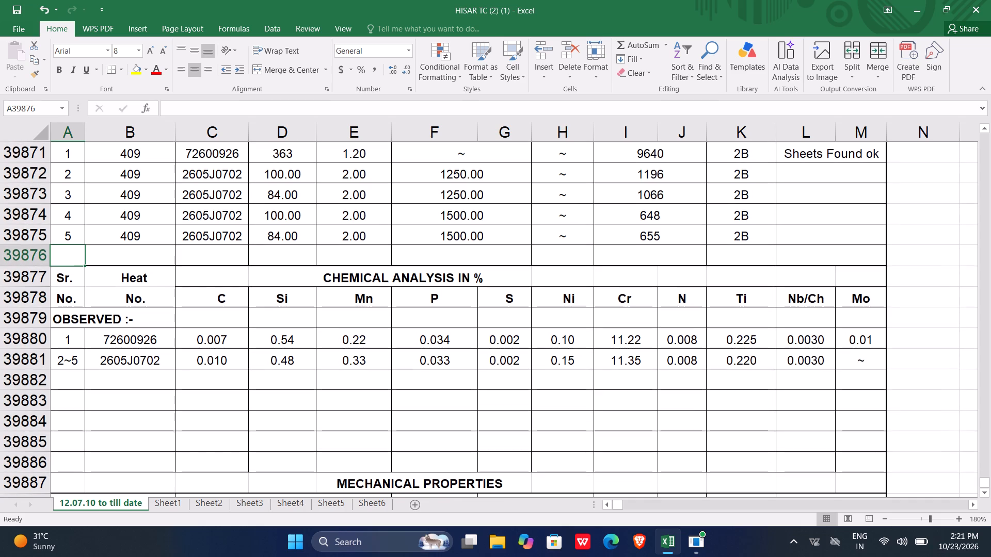
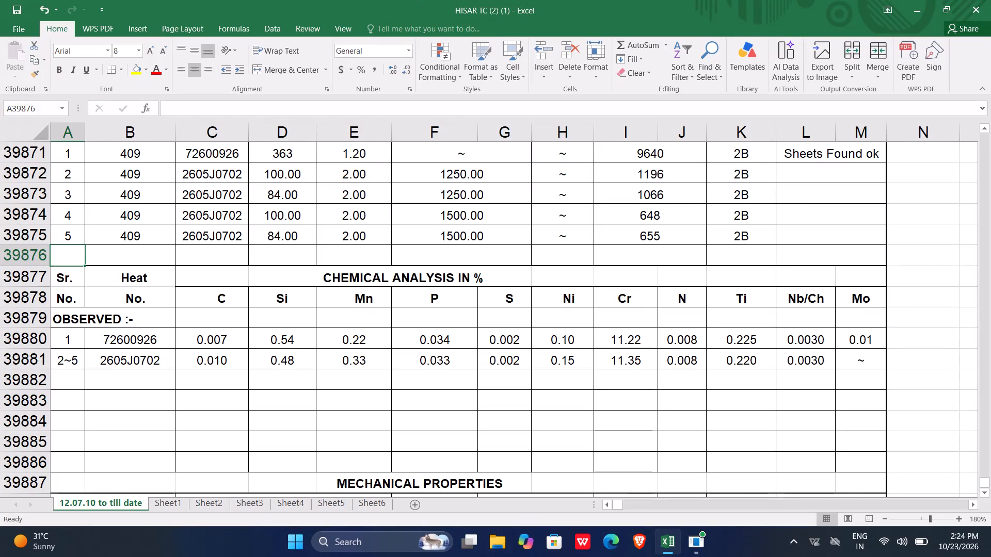
Enter grade 409 and heat number 82600241 in the empty item row below item 5.
{"action": "left_click", "coordinate": [149, 253]}
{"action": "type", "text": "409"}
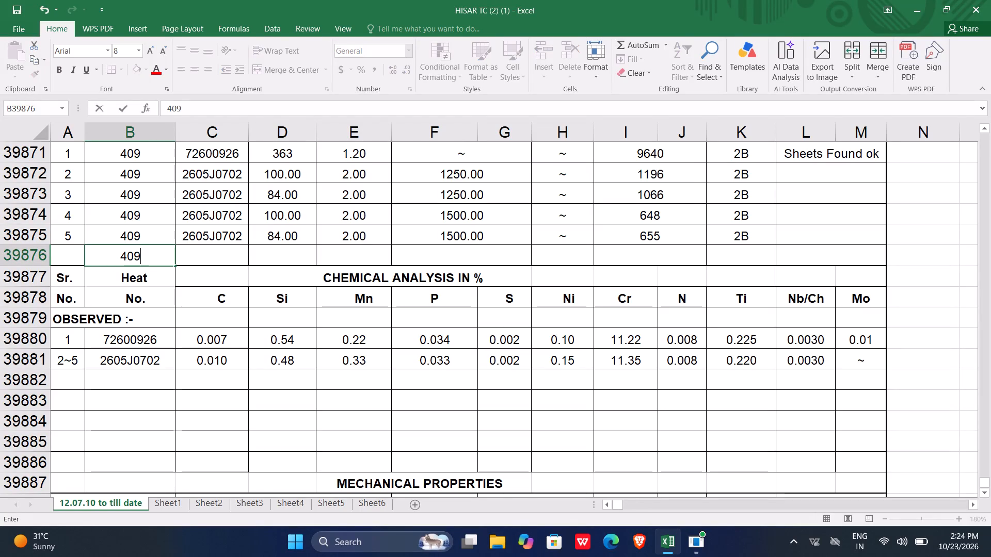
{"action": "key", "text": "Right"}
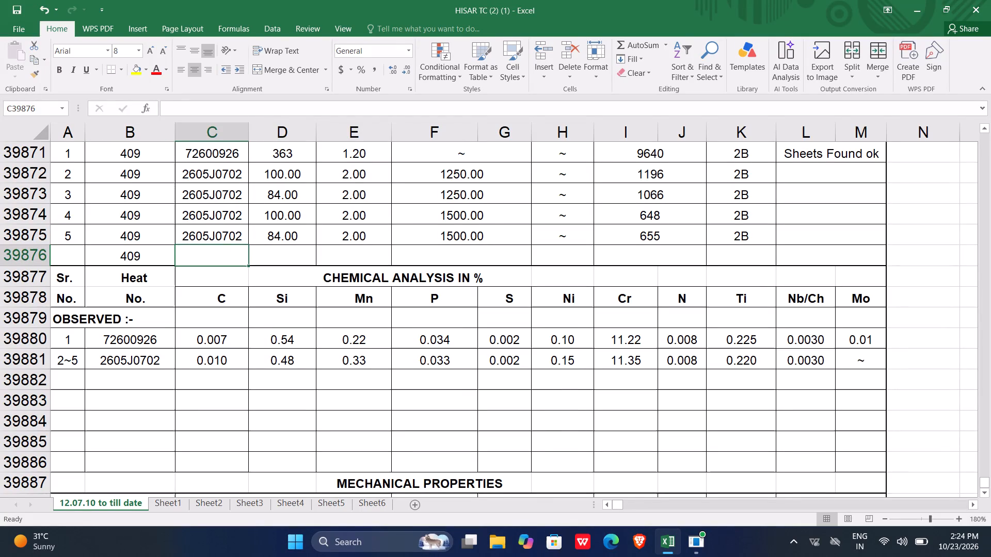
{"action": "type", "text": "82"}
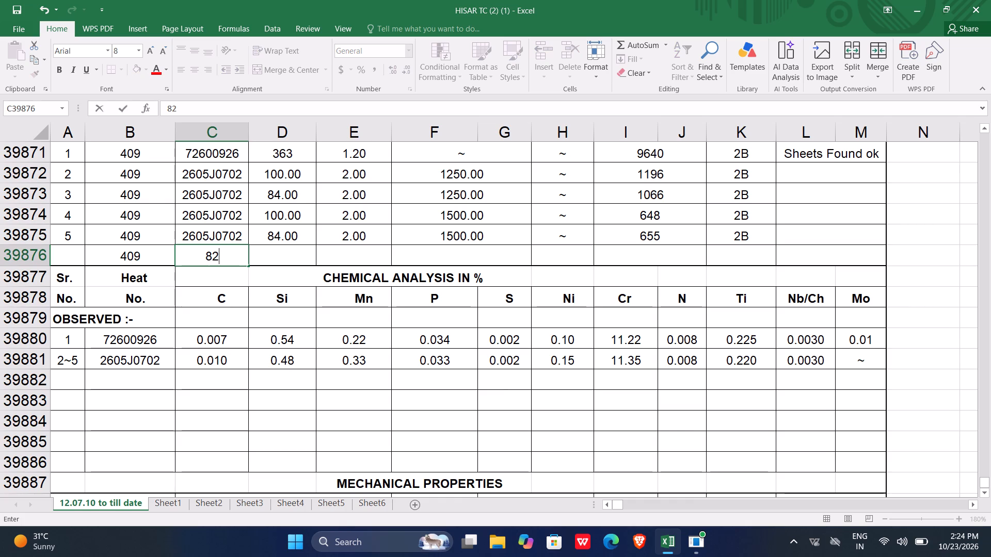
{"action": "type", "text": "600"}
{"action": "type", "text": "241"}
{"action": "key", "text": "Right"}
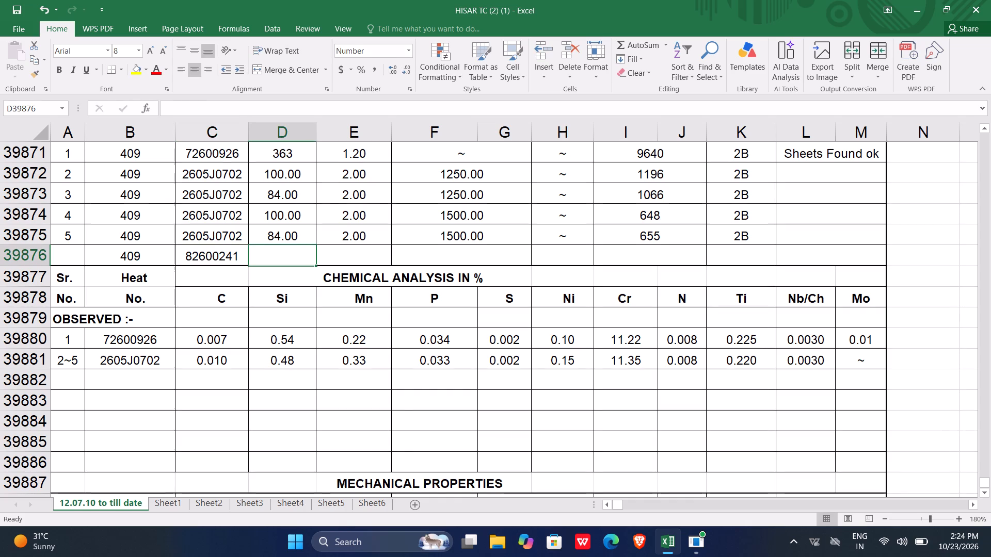
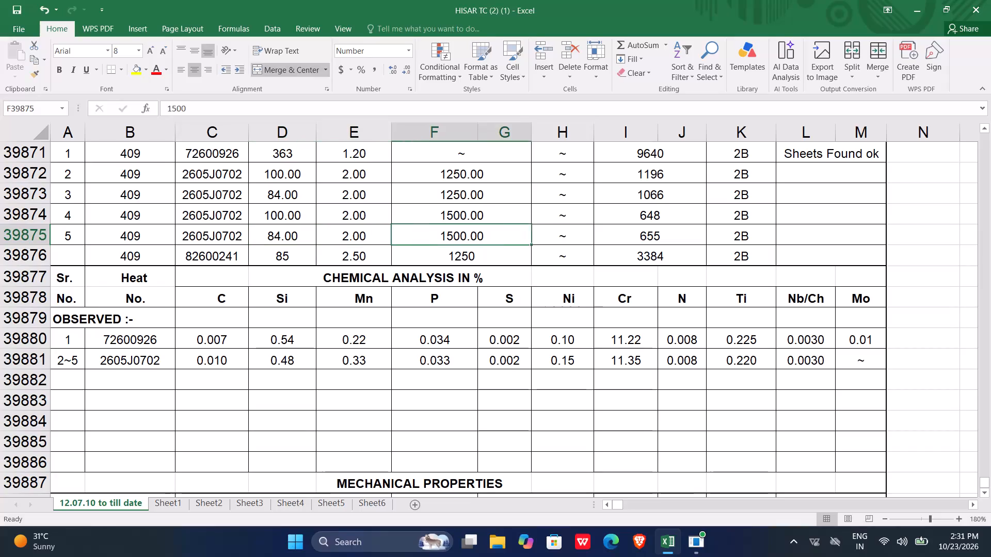
Set the column I value of the heat 82600241 item row to 3399.
{"action": "key", "text": "Down"}
{"action": "key", "text": "Right"}
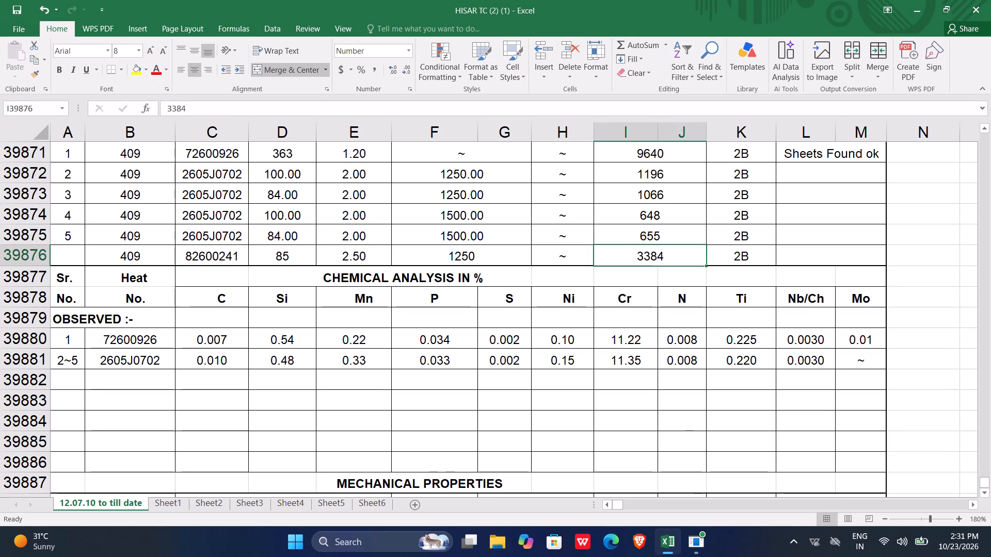
{"action": "type", "text": "33"}
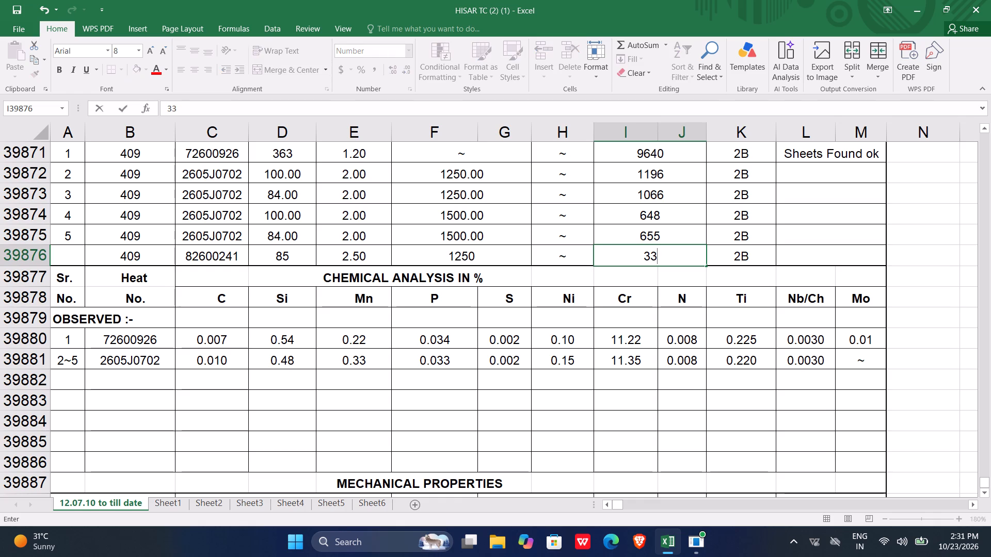
{"action": "type", "text": "99"}
{"action": "key", "text": "Up"}
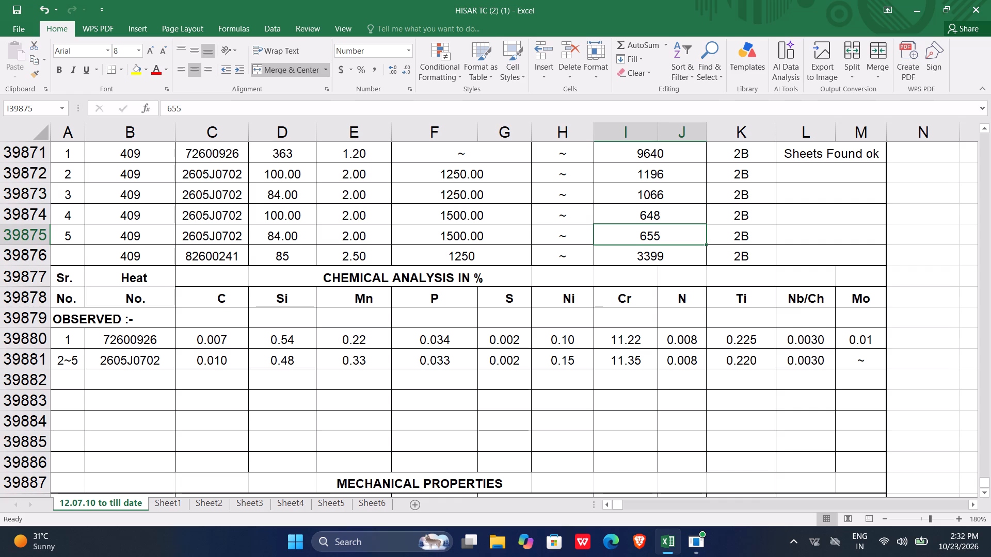
Format the values 85 and 1250 in the heat 82600241 row with two decimal places.
{"action": "key", "text": "Left"}
{"action": "key", "text": "Left"}
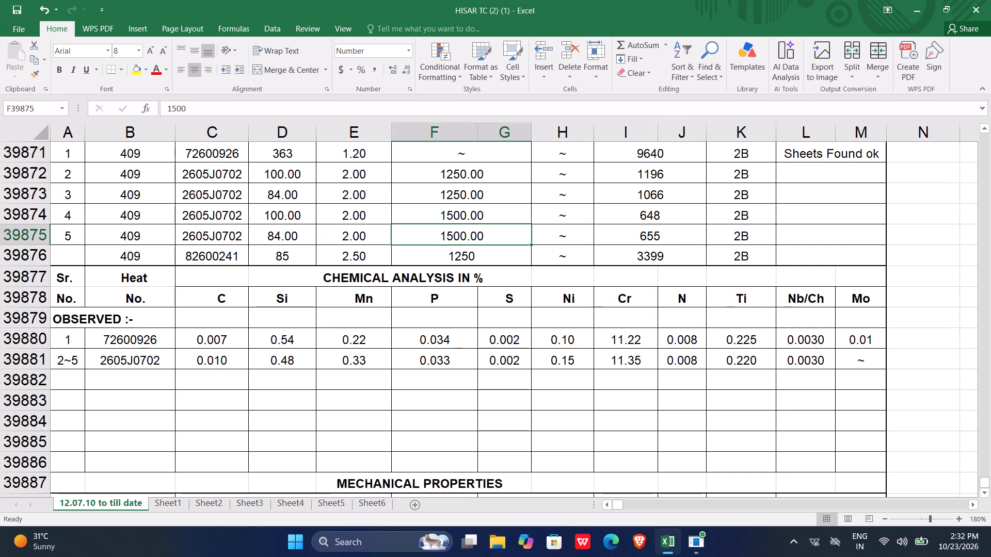
{"action": "key", "text": "Left"}
{"action": "key", "text": "Down"}
{"action": "key", "text": "Right"}
{"action": "left_click", "coordinate": [271, 255]}
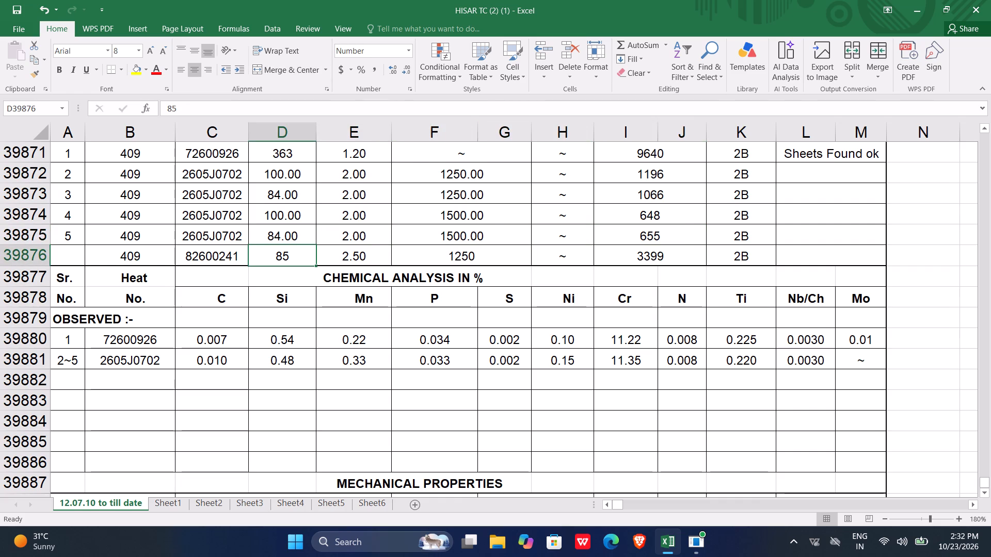
{"action": "double_click", "coordinate": [389, 66]}
{"action": "left_click", "coordinate": [457, 249]}
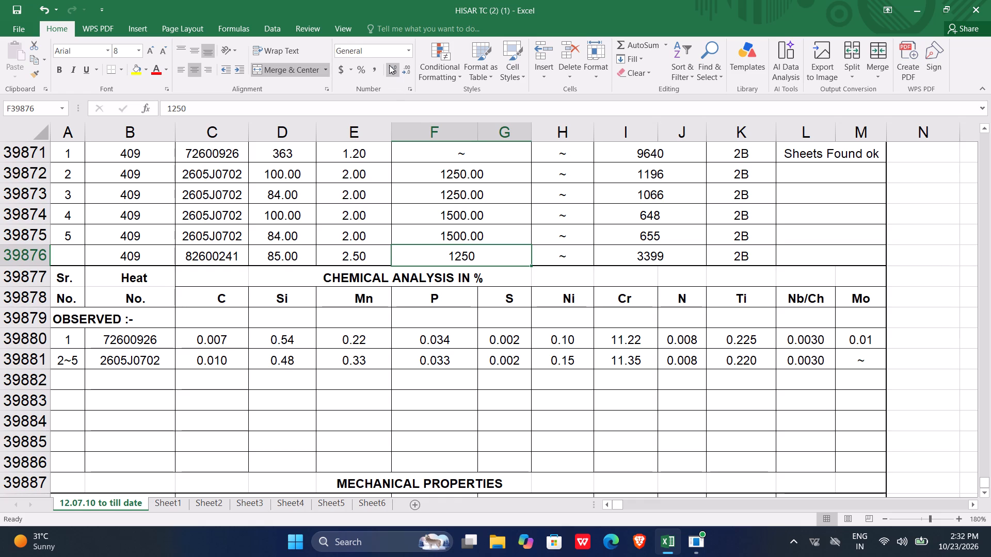
{"action": "double_click", "coordinate": [389, 65]}
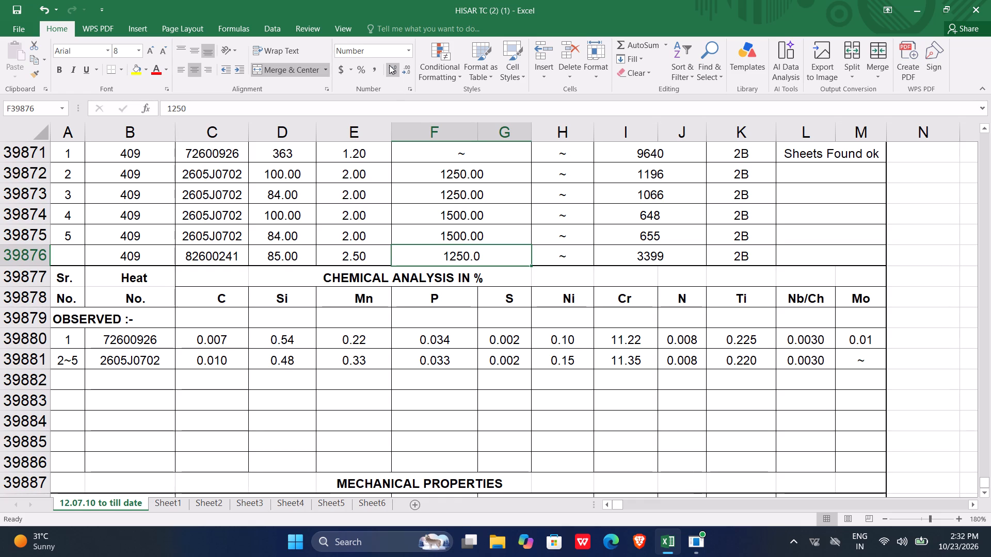
{"action": "key", "text": "Down"}
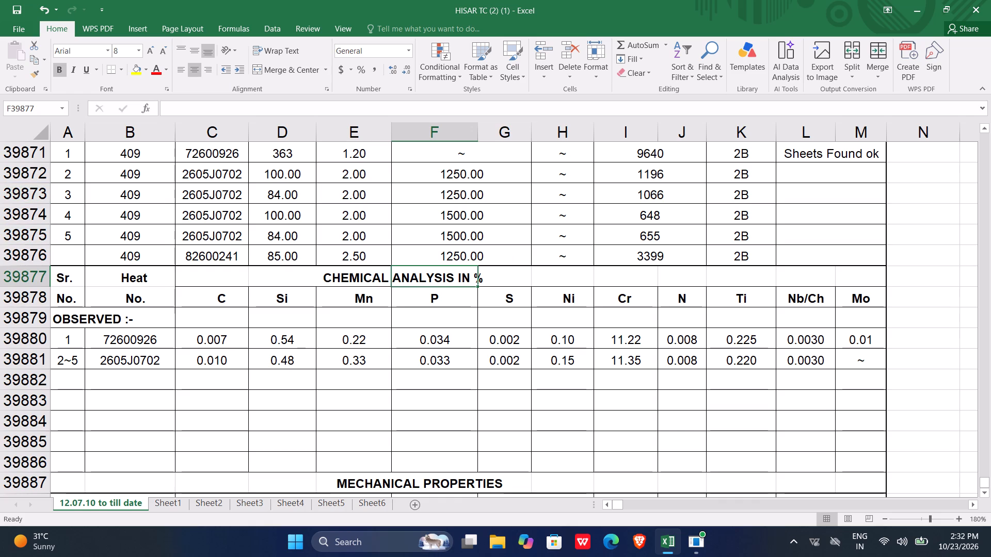
Copy the entire item 5 row and insert the copy directly above the heat 82600241 row.
{"action": "left_click", "coordinate": [30, 240]}
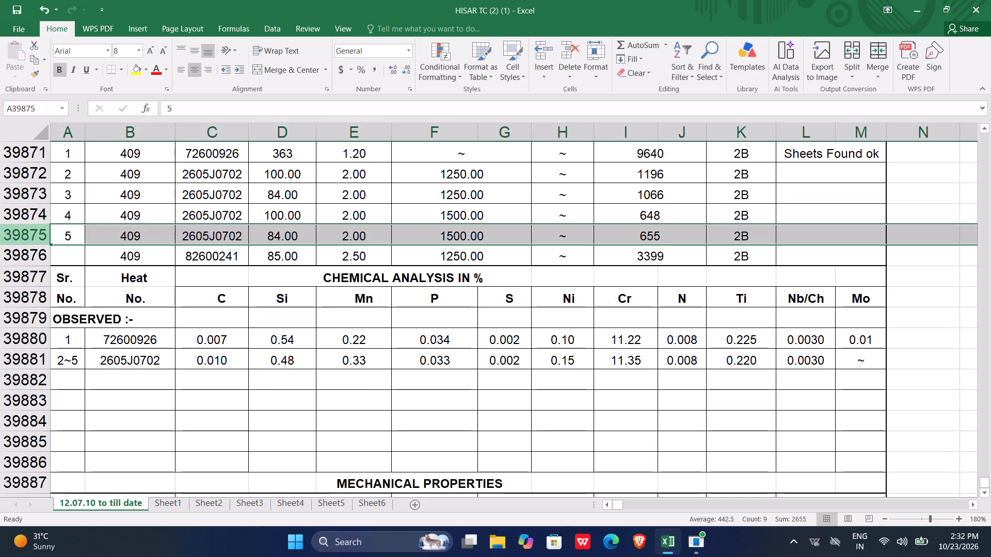
{"action": "right_click", "coordinate": [30, 240]}
{"action": "left_click", "coordinate": [41, 265]}
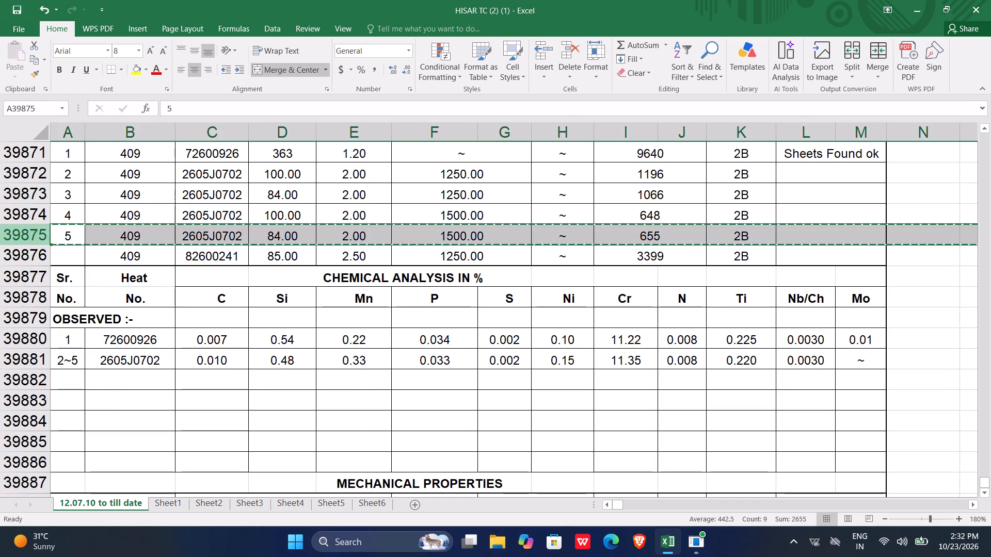
{"action": "left_click", "coordinate": [19, 263]}
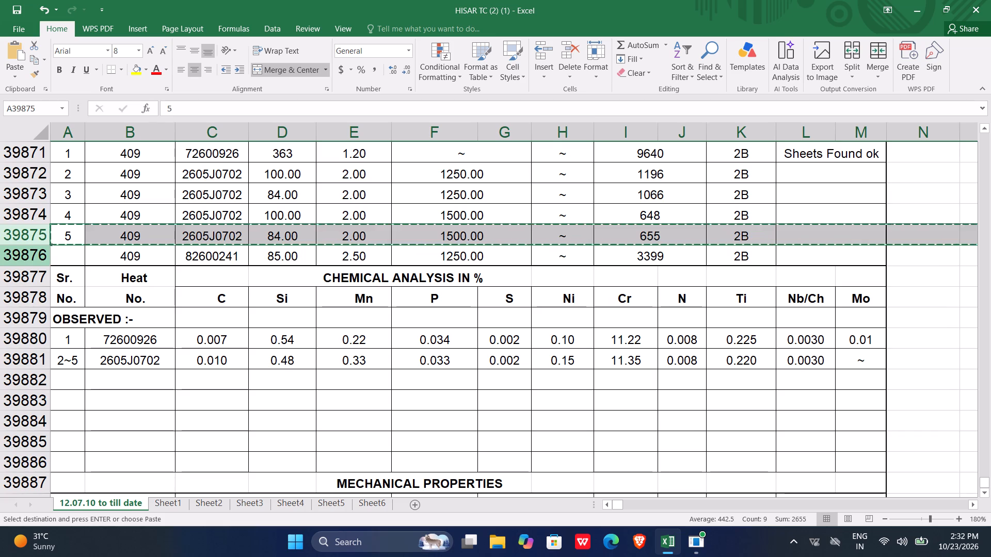
{"action": "left_click", "coordinate": [27, 256]}
{"action": "right_click", "coordinate": [27, 256]}
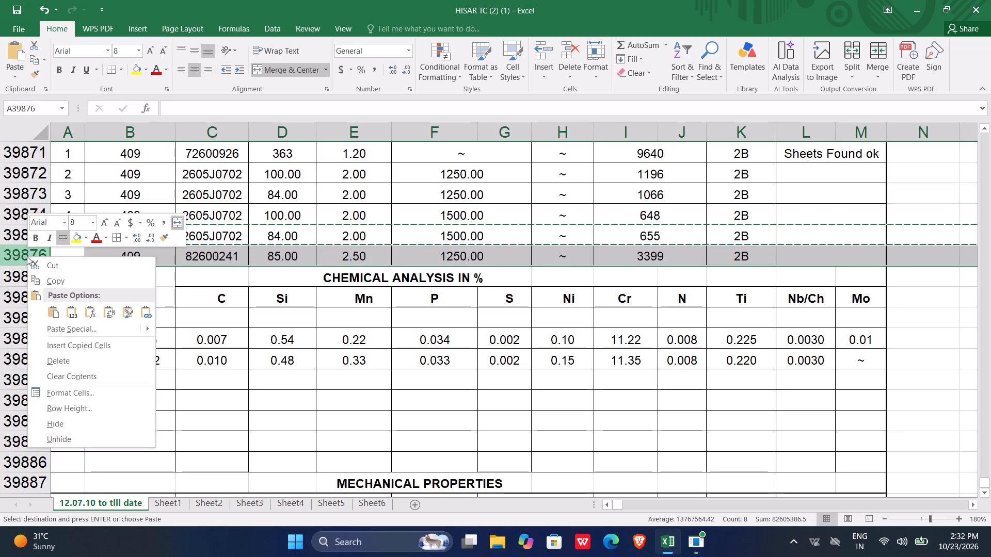
{"action": "left_click", "coordinate": [47, 346]}
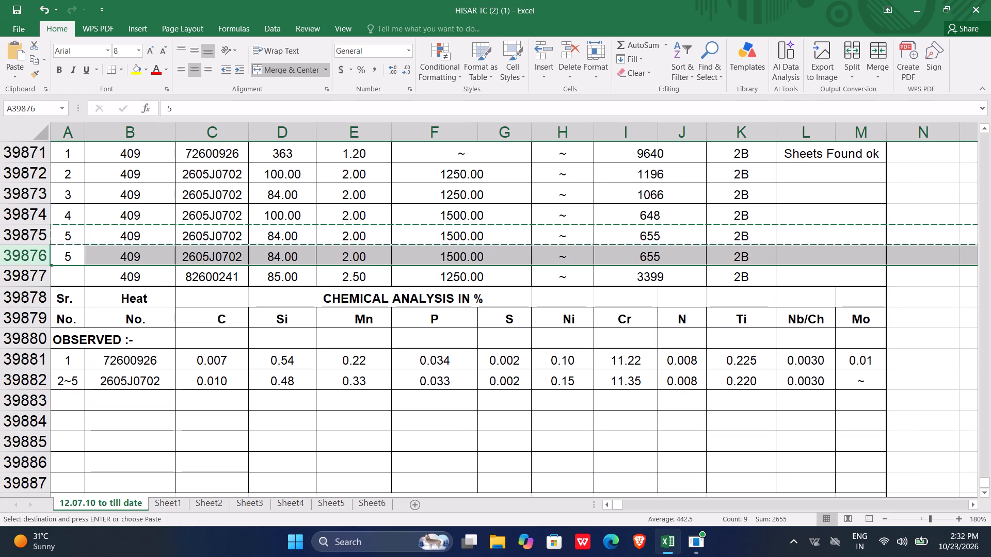
Copy the heat 82600241 row's data from grade through 3399 over the matching cells of the inserted row above.
{"action": "left_click", "coordinate": [72, 272]}
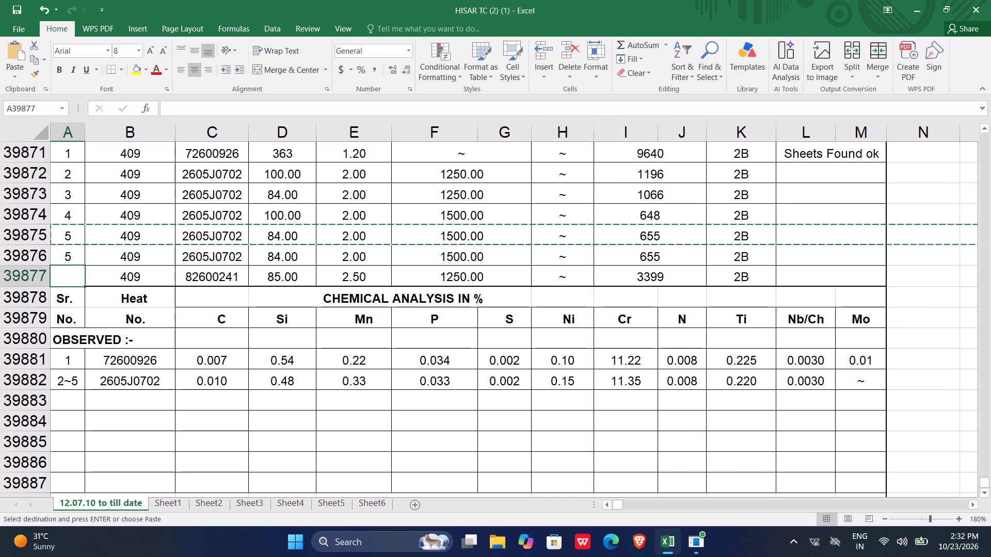
{"action": "left_click_drag", "start_coordinate": [123, 276], "coordinate": [669, 282]}
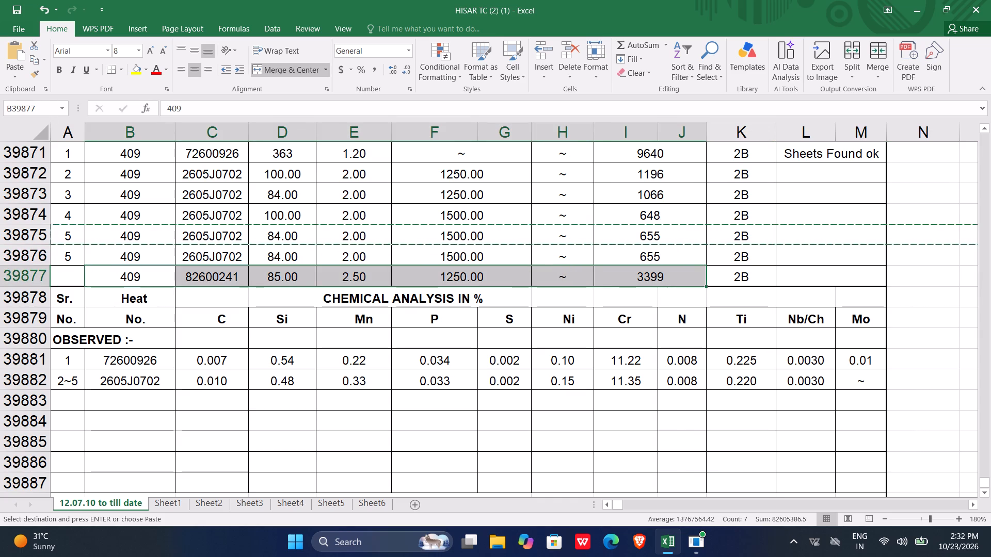
{"action": "key", "text": "ctrl+c"}
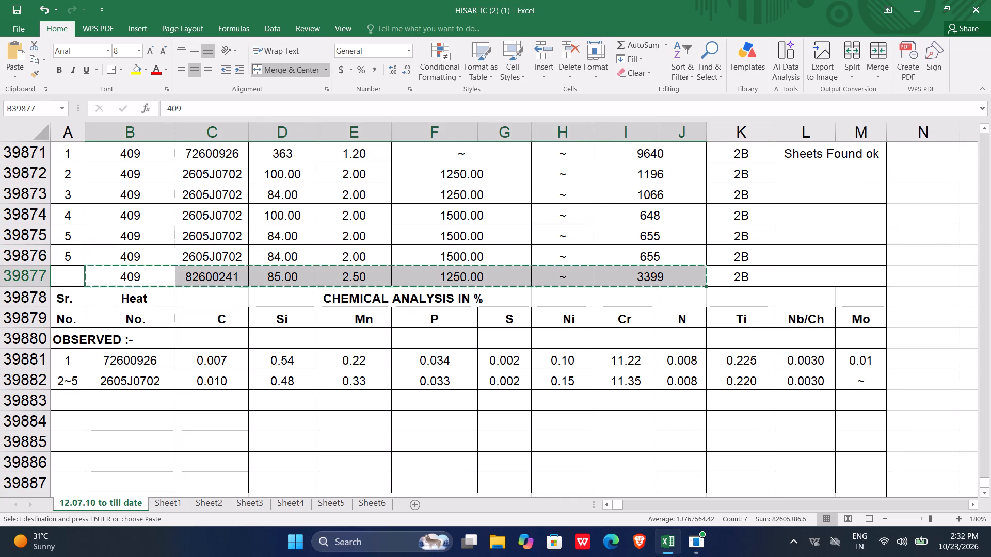
{"action": "key", "text": "Up"}
{"action": "key", "text": "ctrl+v"}
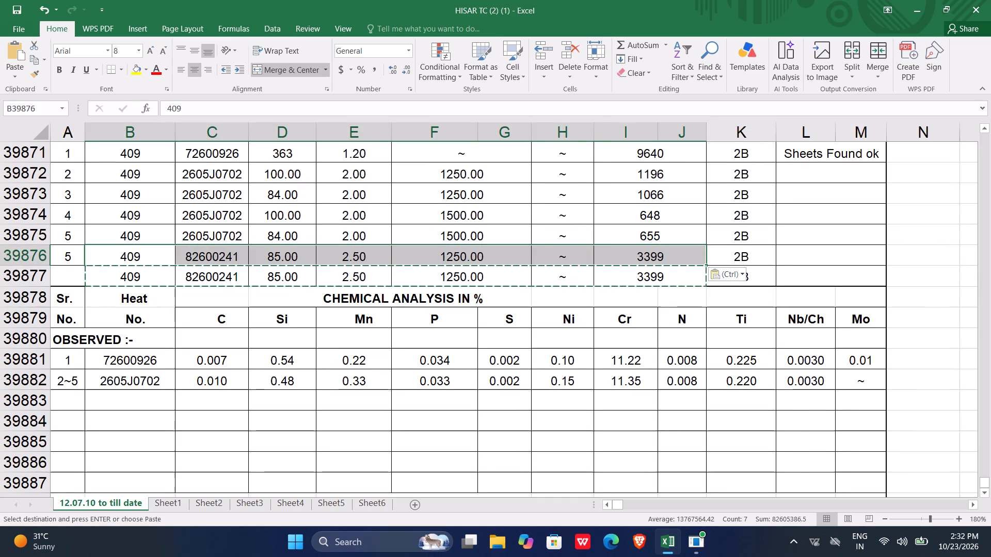
Clear the duplicate heat 82600241 data, from the grade through the 2B finish, in row 39877.
{"action": "key", "text": "Down"}
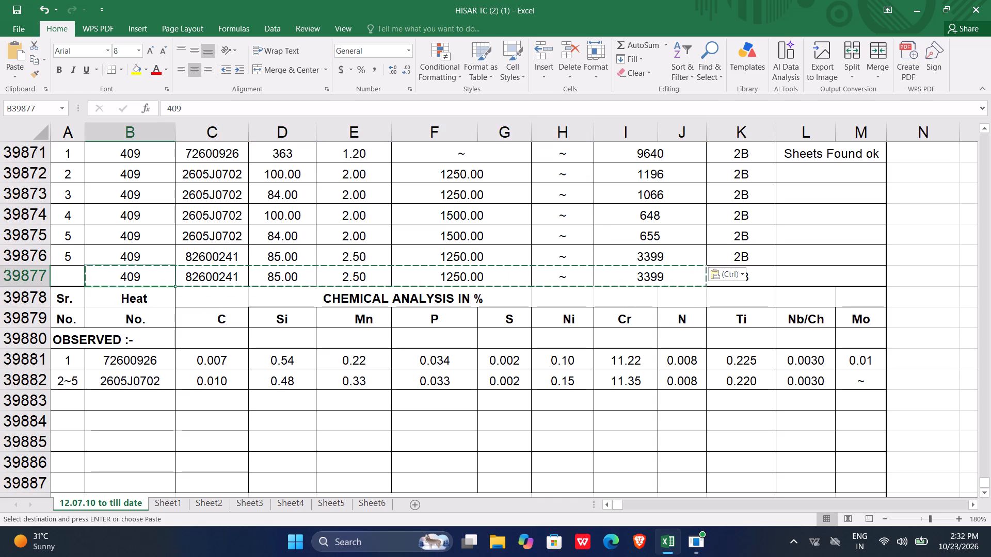
{"action": "key", "text": "shift+Right"}
{"action": "key", "text": "shift+Right"}
{"action": "key", "text": "shift+Right"}
{"action": "key", "text": "shift+Right"}
{"action": "key", "text": "shift+Right"}
{"action": "key", "text": "shift+Right"}
{"action": "key", "text": "shift+Right"}
{"action": "key", "text": "shift+Right"}
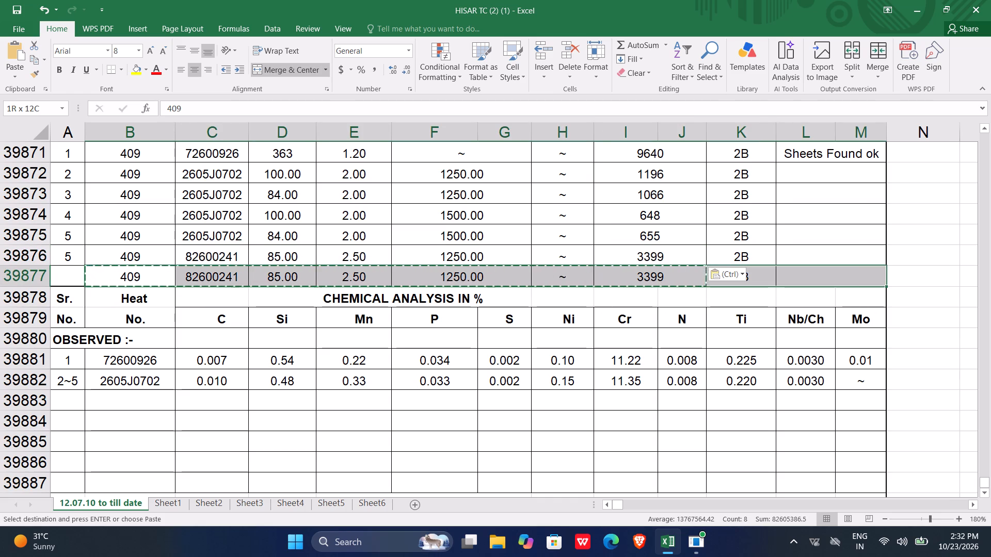
{"action": "key", "text": "shift+Left"}
{"action": "key", "text": "Delete"}
Set the serial number of the heat 82600241 row to 6.
{"action": "key", "text": "Left"}
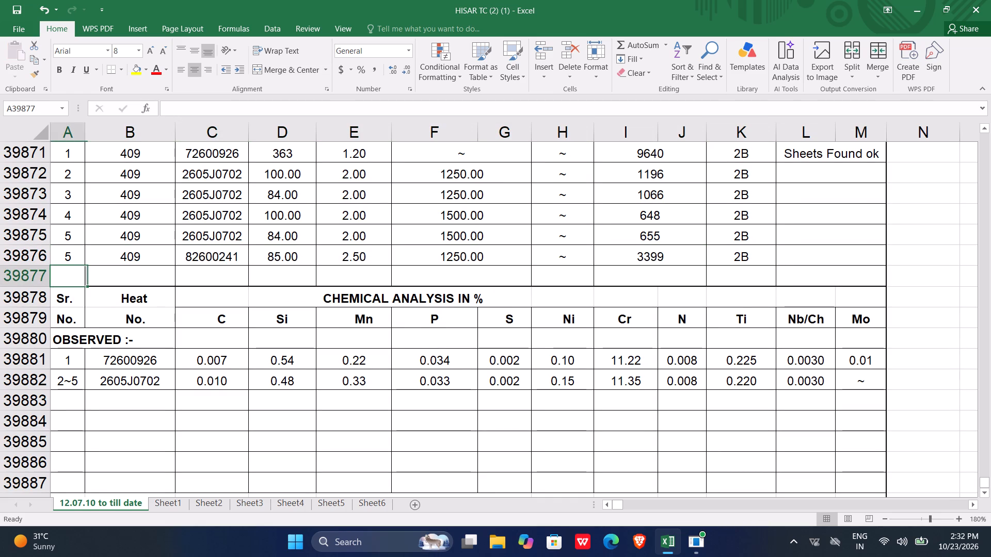
{"action": "key", "text": "Up"}
{"action": "key", "text": "6"}
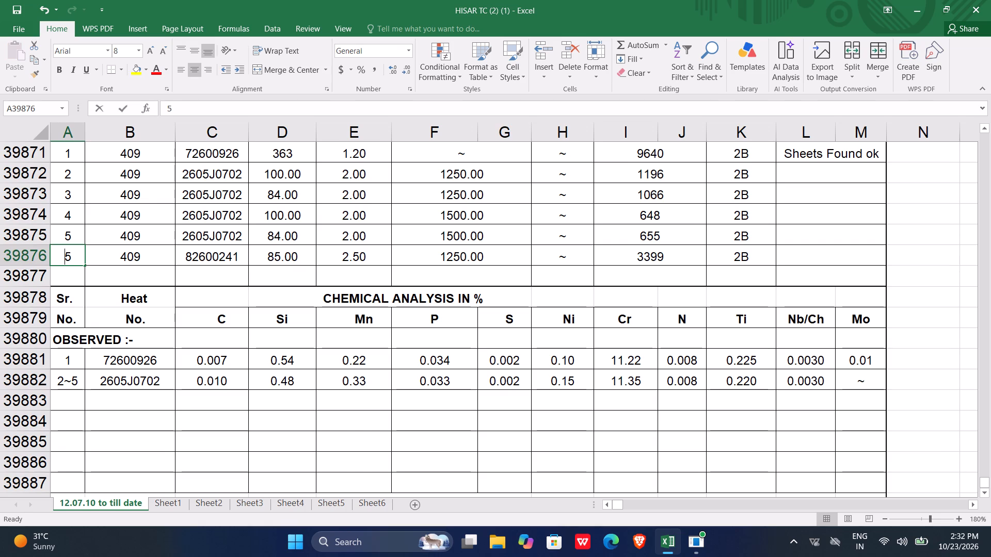
{"action": "key", "text": "Down"}
Start the next item row with serial number 7 and grade 409.
{"action": "key", "text": "7"}
{"action": "key", "text": "Right"}
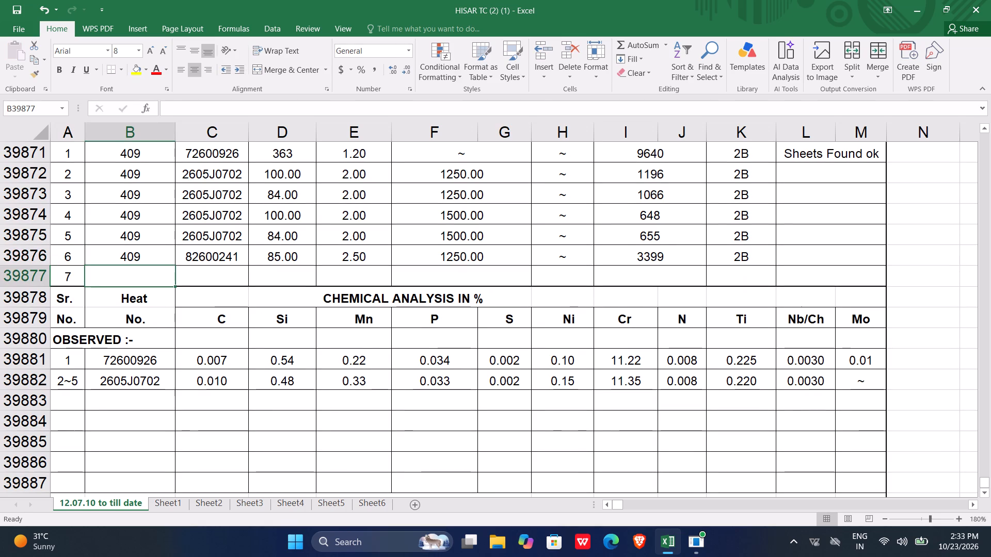
{"action": "type", "text": "409"}
{"action": "key", "text": "Right"}
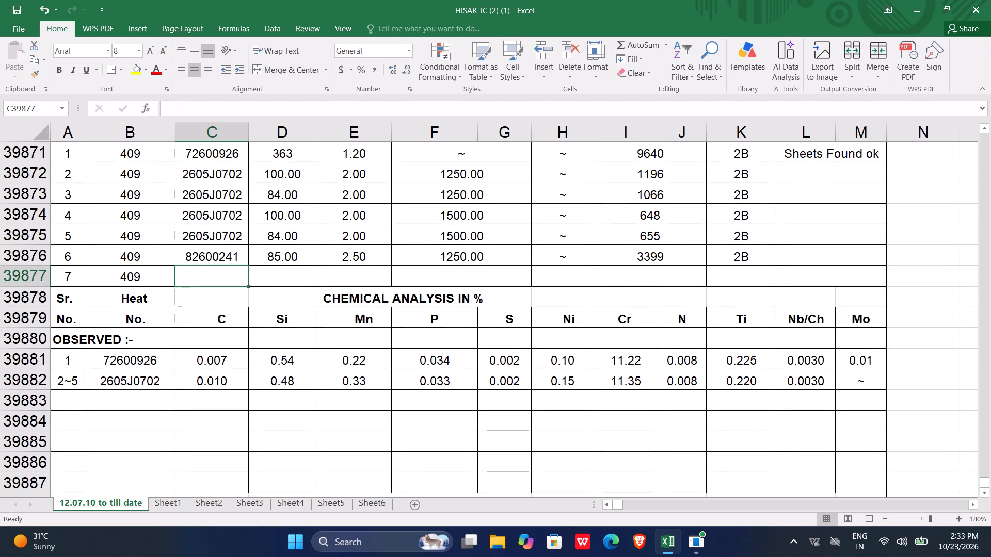
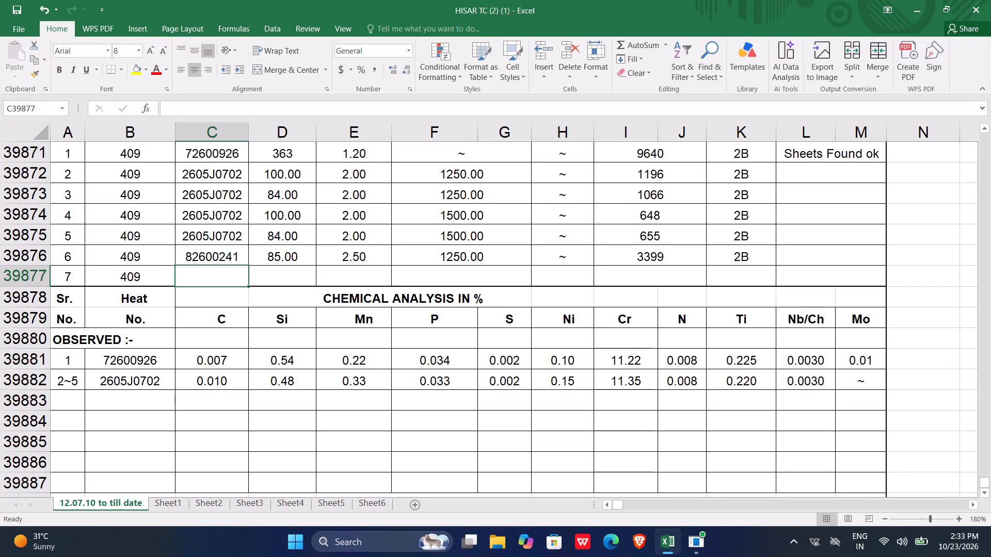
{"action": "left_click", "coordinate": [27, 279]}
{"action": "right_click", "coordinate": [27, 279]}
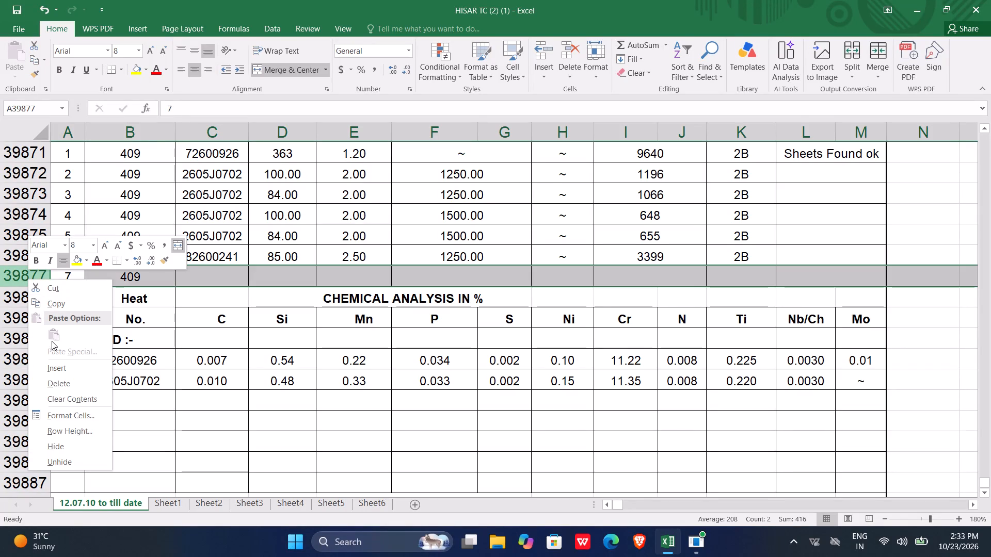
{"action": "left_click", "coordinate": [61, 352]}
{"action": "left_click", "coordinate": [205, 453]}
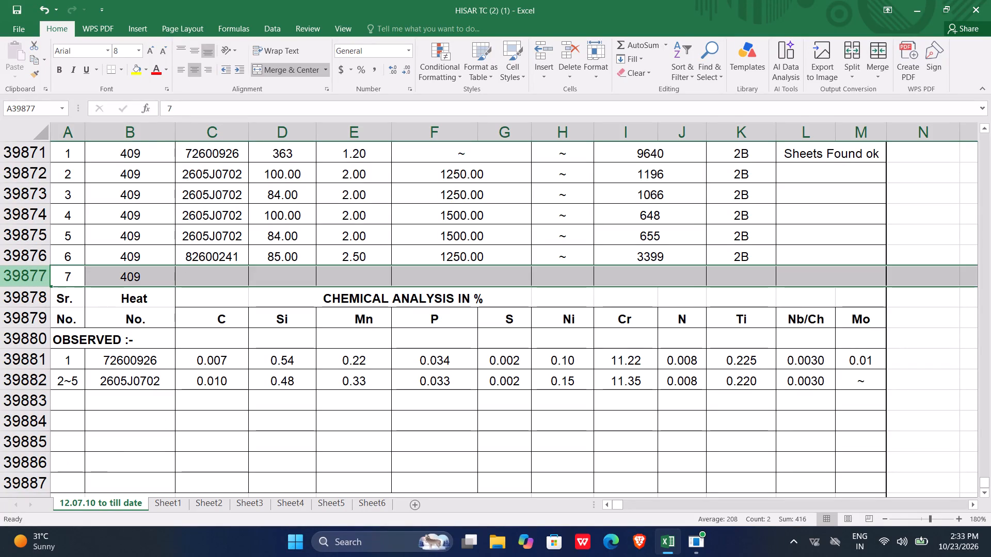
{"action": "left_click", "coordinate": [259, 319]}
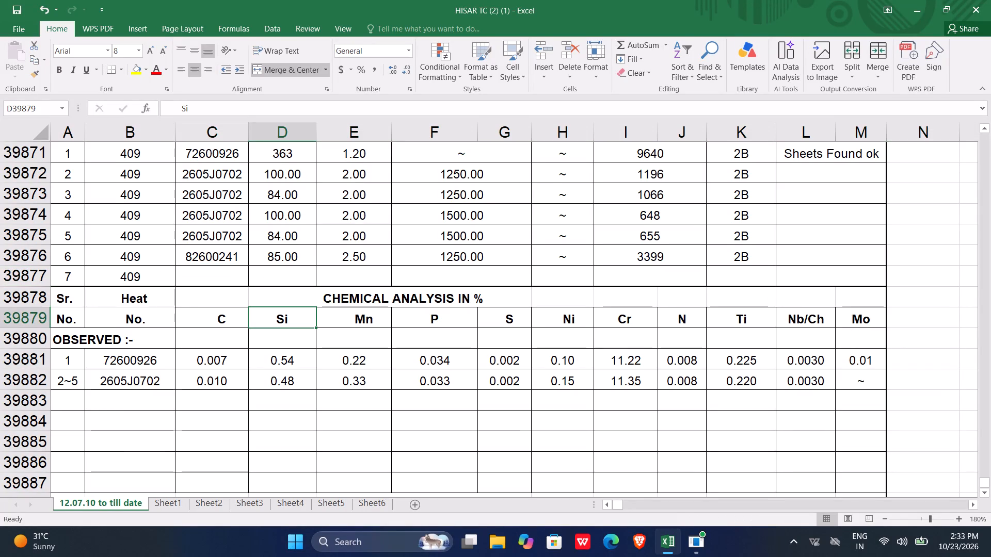
Copy the entire item 7 row, row 39877.
{"action": "left_click", "coordinate": [30, 280]}
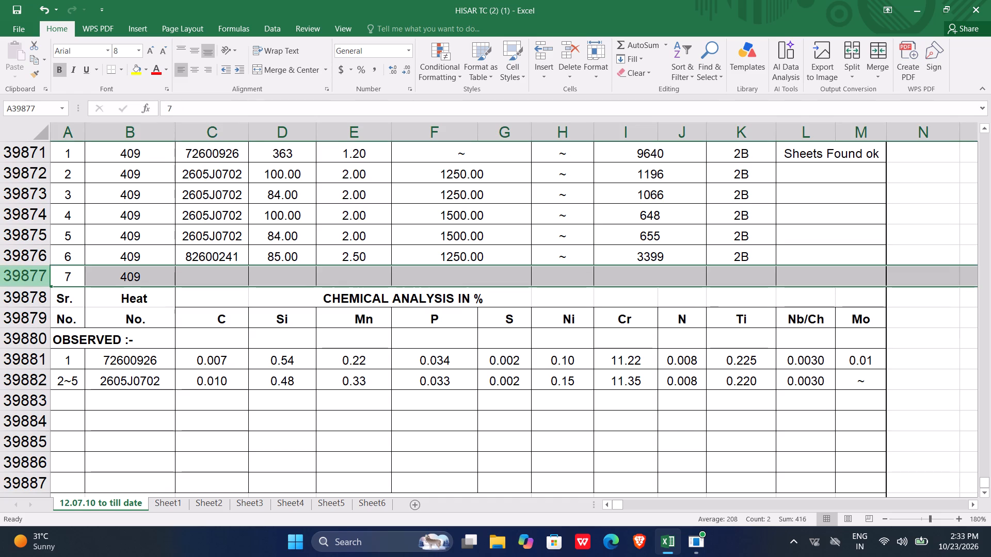
{"action": "right_click", "coordinate": [30, 280]}
{"action": "left_click", "coordinate": [54, 301]}
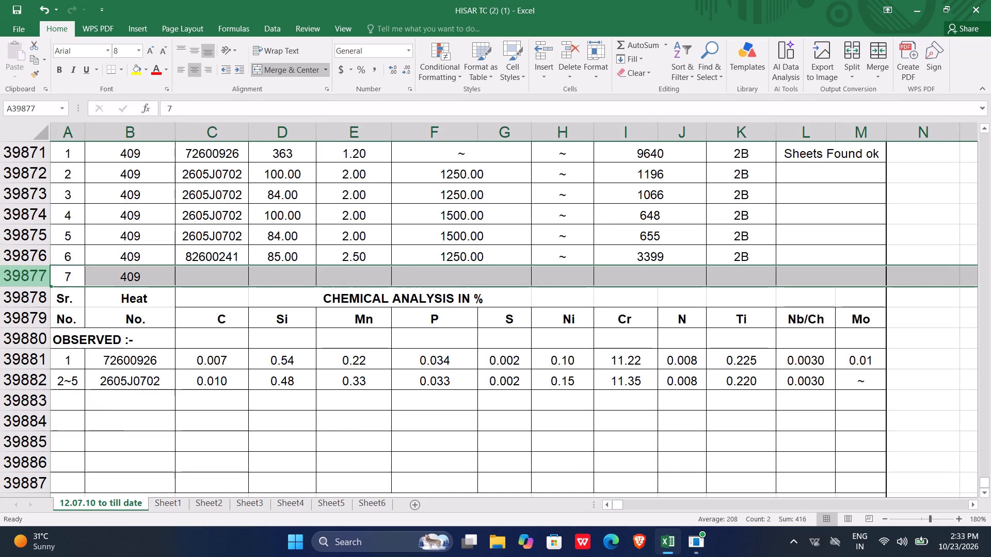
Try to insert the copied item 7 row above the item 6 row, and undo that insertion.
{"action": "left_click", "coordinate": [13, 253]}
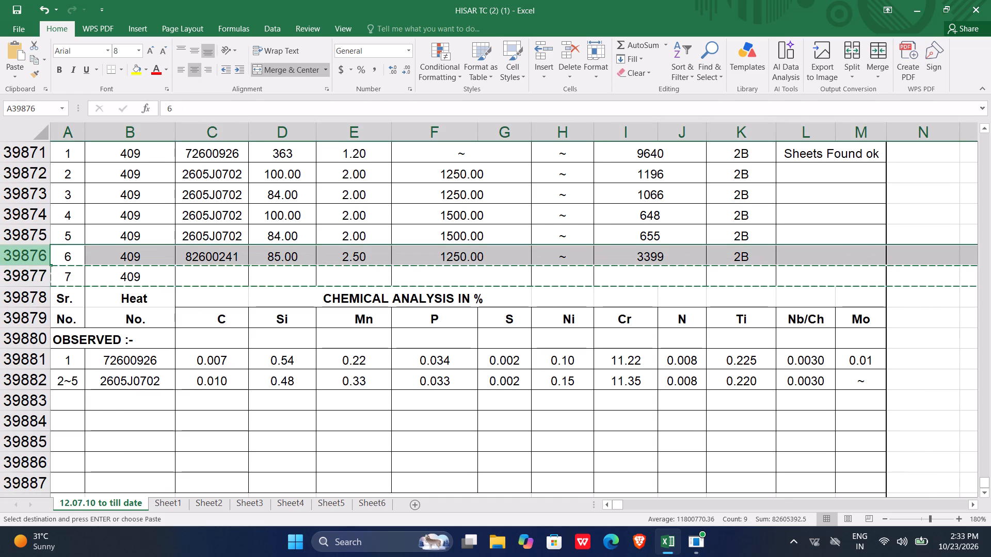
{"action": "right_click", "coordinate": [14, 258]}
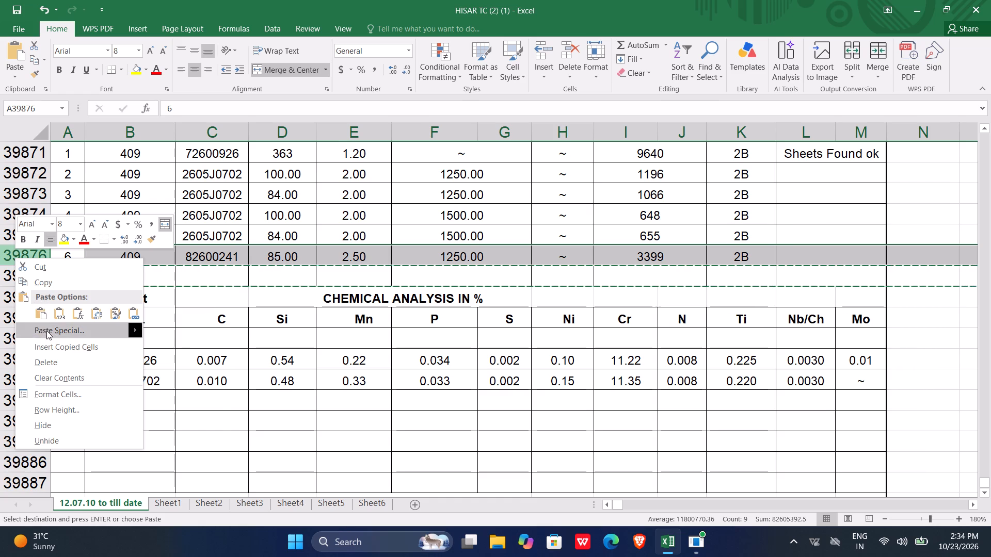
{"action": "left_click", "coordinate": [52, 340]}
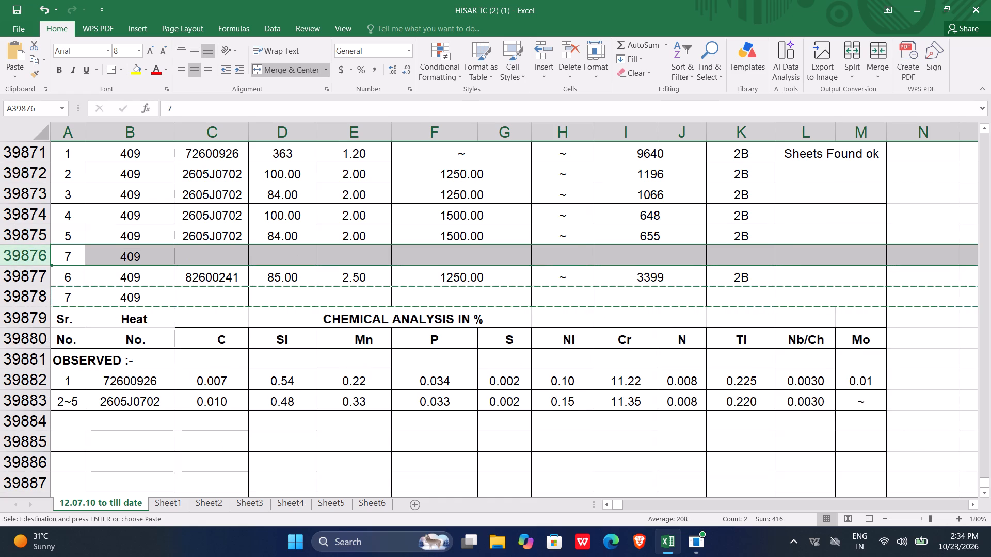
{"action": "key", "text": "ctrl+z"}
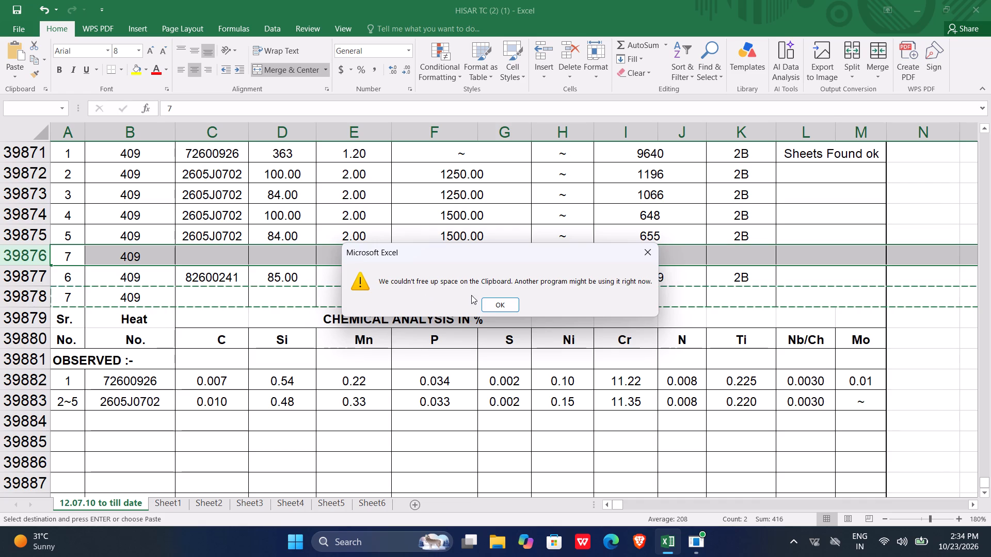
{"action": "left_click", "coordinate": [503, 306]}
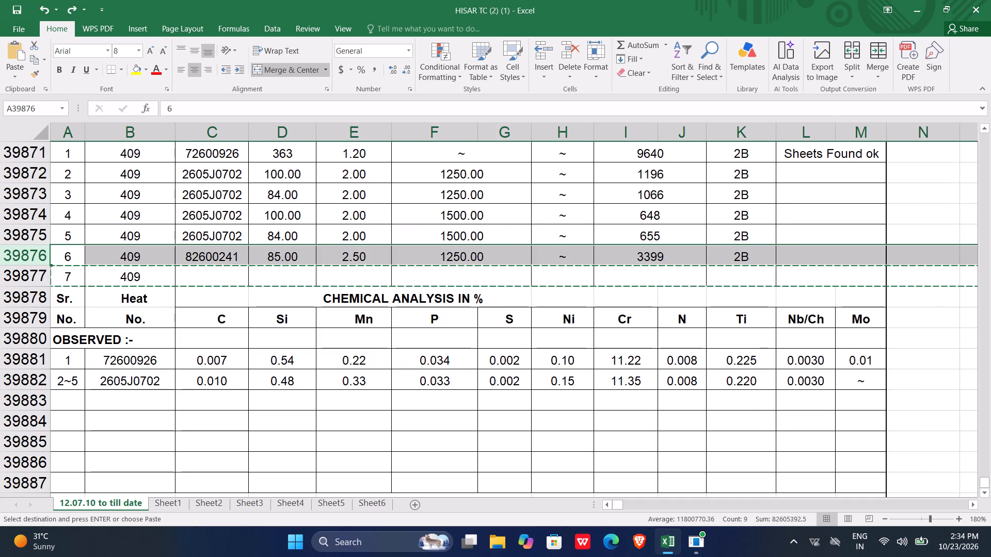
Insert the copied item 7 row directly below item 6 and set the lower duplicate's serial number to 8.
{"action": "left_click", "coordinate": [25, 278]}
{"action": "right_click", "coordinate": [25, 278]}
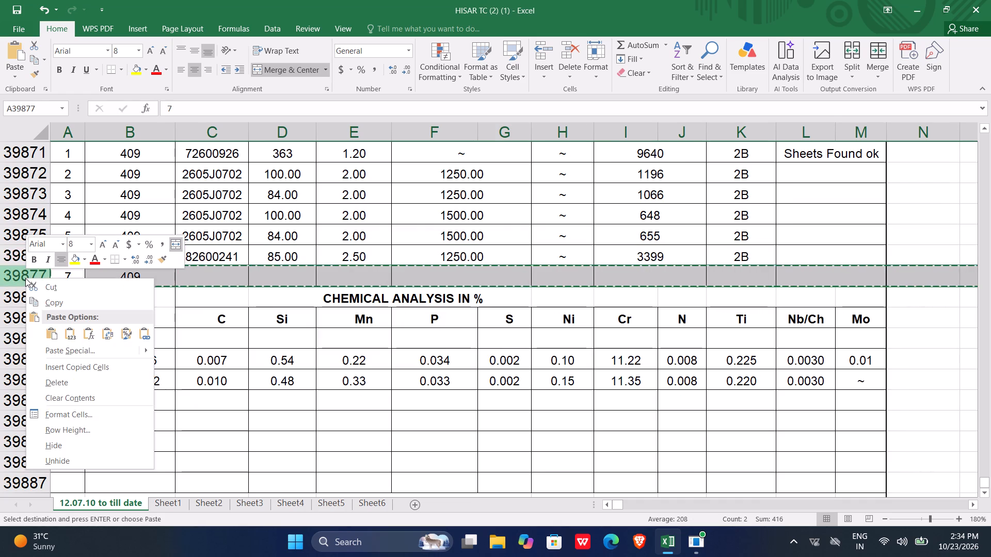
{"action": "left_click", "coordinate": [69, 365]}
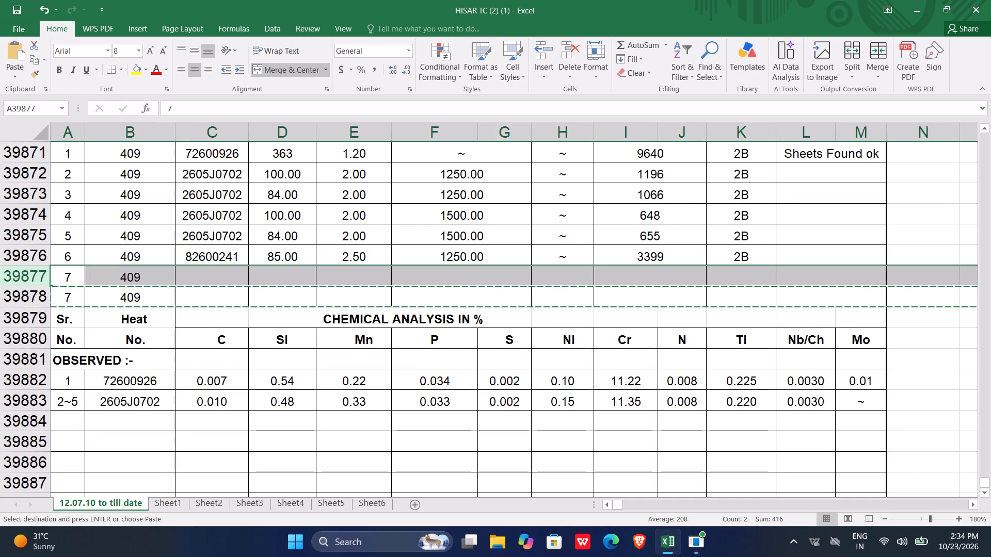
{"action": "left_click", "coordinate": [166, 378]}
{"action": "left_click", "coordinate": [59, 297]}
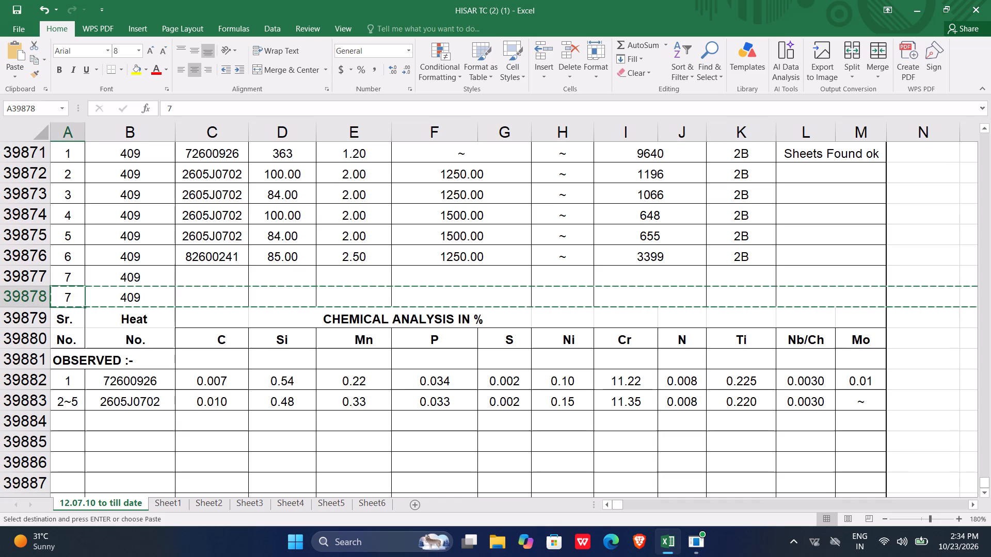
{"action": "key", "text": "8"}
{"action": "key", "text": "Right"}
Delete blank row 39887 from the chemical analysis table, above the mechanical properties section.
{"action": "key", "text": "Down"}
{"action": "key", "text": "Down"}
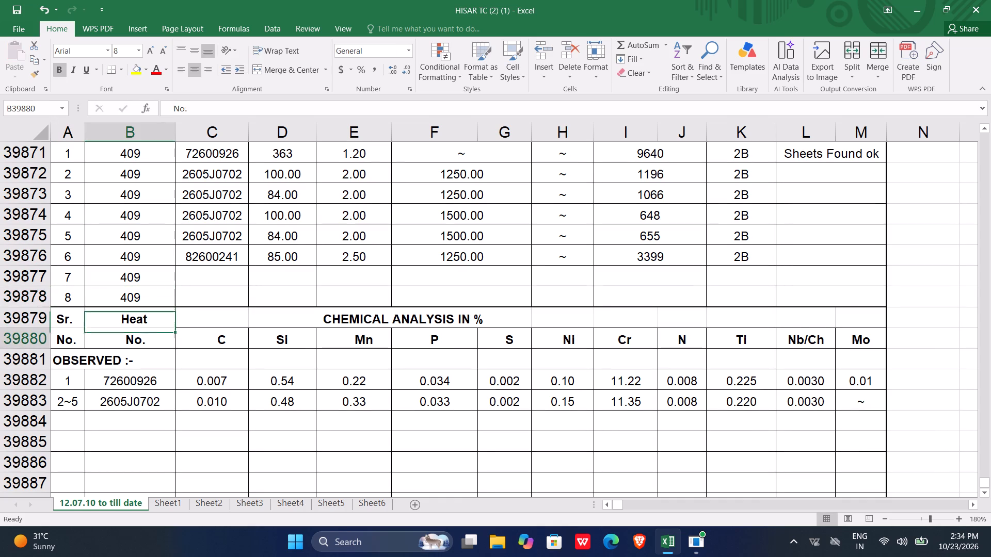
{"action": "key", "text": "Down"}
{"action": "key", "text": "Down"}
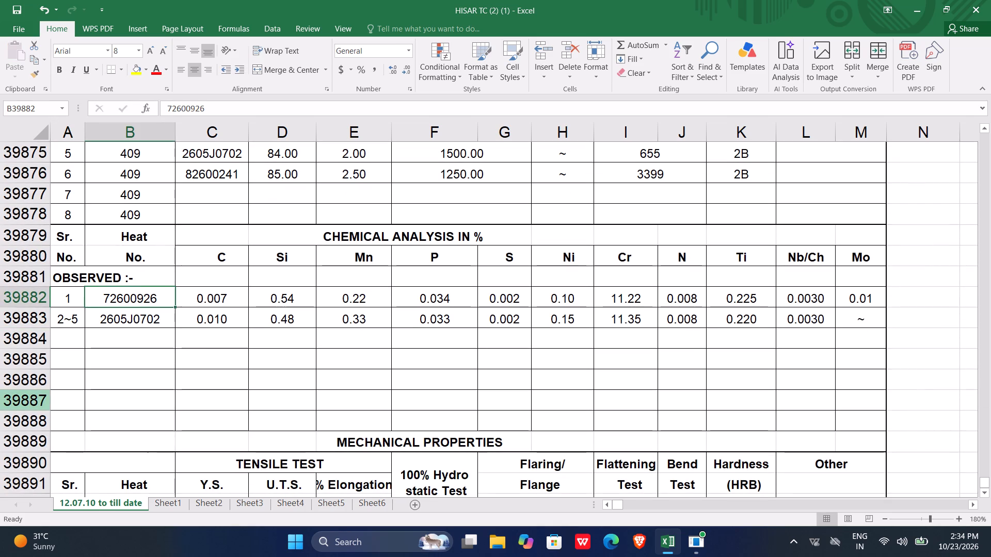
{"action": "left_click", "coordinate": [21, 403]}
{"action": "right_click", "coordinate": [21, 403]}
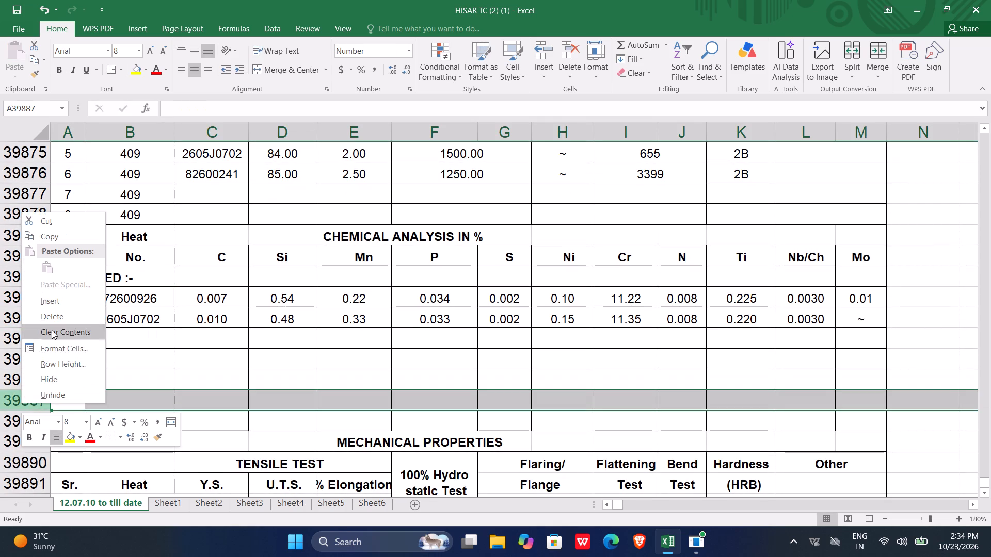
{"action": "left_click", "coordinate": [62, 320]}
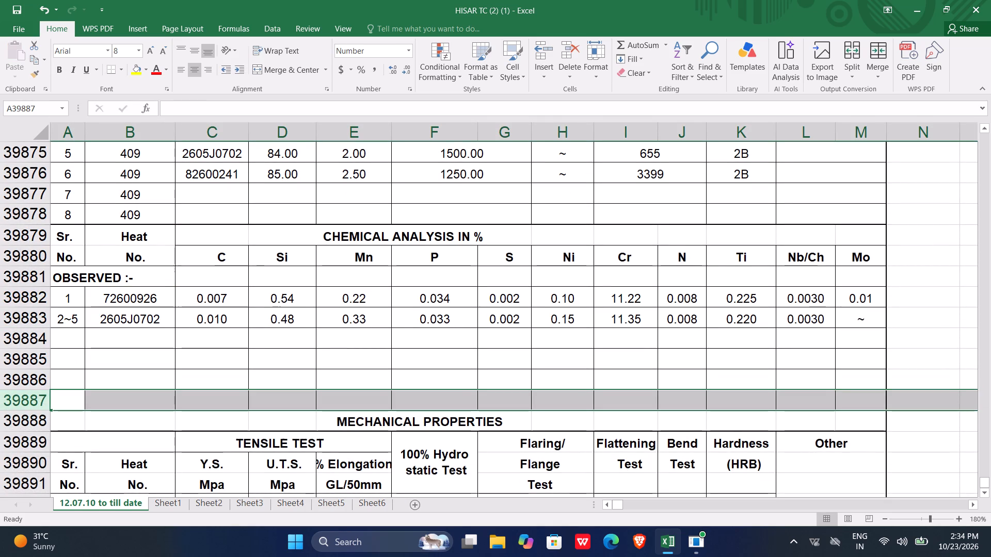
Check the row layout of the item, chemical analysis and mechanical properties sections of the certificate.
{"action": "scroll", "coordinate": [57, 383], "scroll_direction": "down", "scroll_amount": 6}
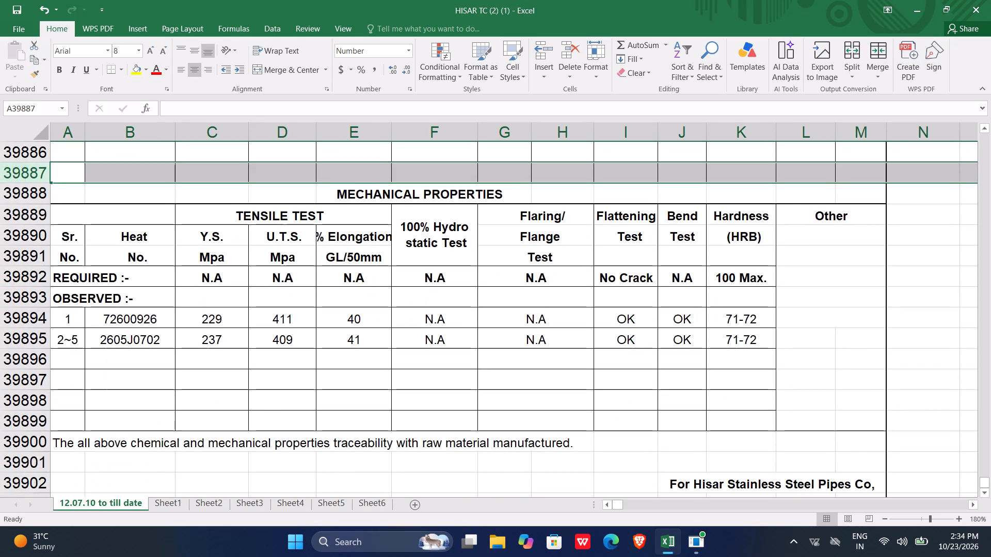
{"action": "scroll", "coordinate": [82, 313], "scroll_direction": "up", "scroll_amount": 2}
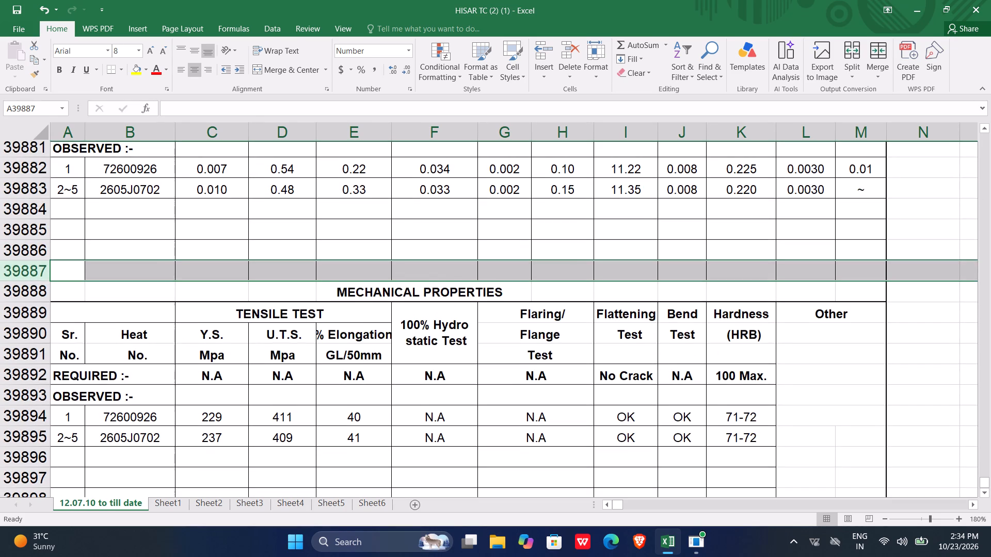
{"action": "scroll", "coordinate": [82, 313], "scroll_direction": "up", "scroll_amount": 1}
{"action": "scroll", "coordinate": [82, 313], "scroll_direction": "down", "scroll_amount": 2}
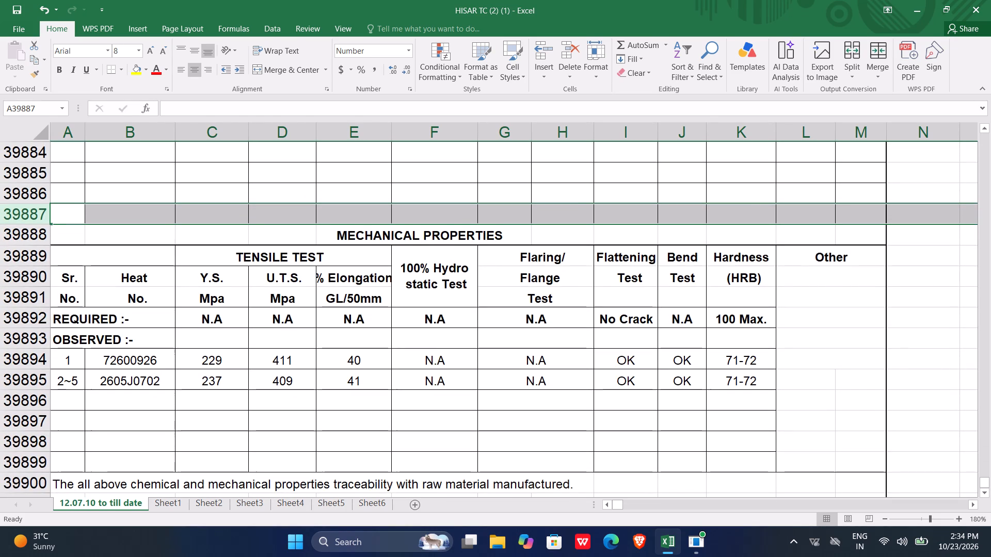
{"action": "scroll", "coordinate": [82, 313], "scroll_direction": "up", "scroll_amount": 1}
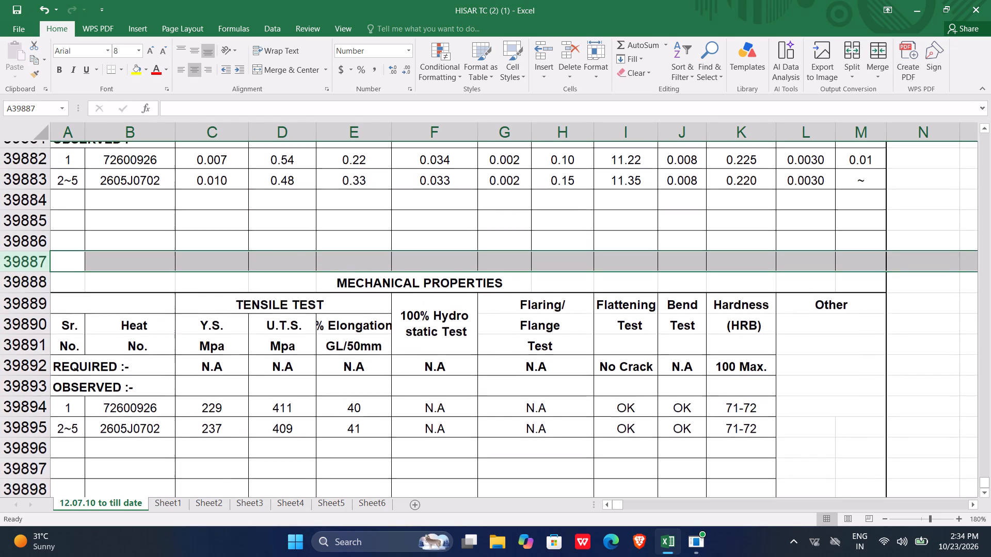
{"action": "scroll", "coordinate": [82, 313], "scroll_direction": "up", "scroll_amount": 1}
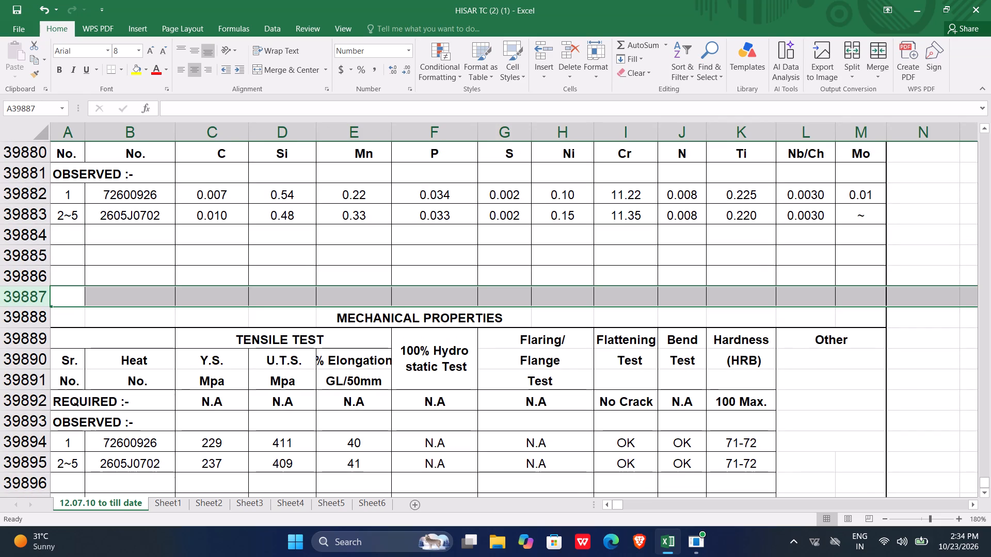
{"action": "scroll", "coordinate": [82, 313], "scroll_direction": "up", "scroll_amount": 1}
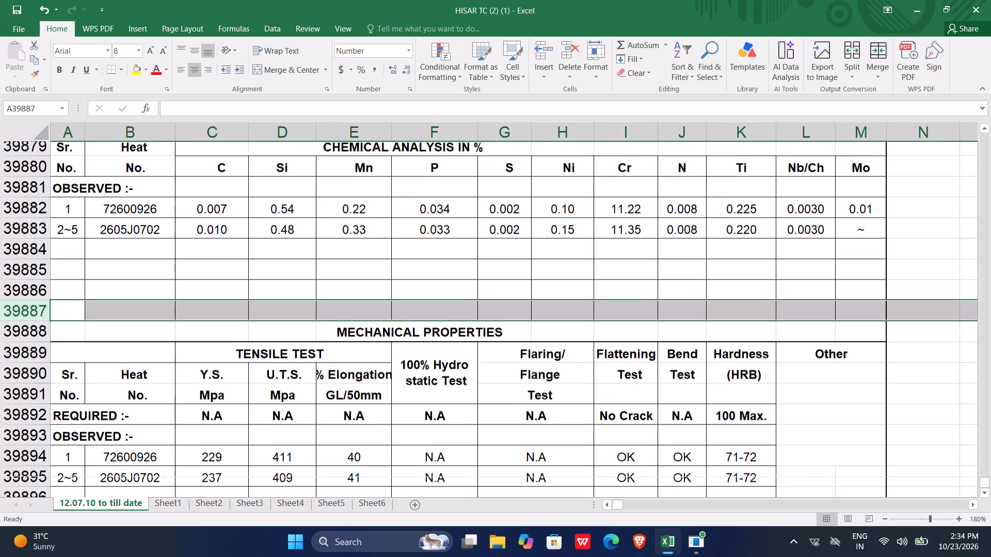
{"action": "scroll", "coordinate": [82, 313], "scroll_direction": "up", "scroll_amount": 3}
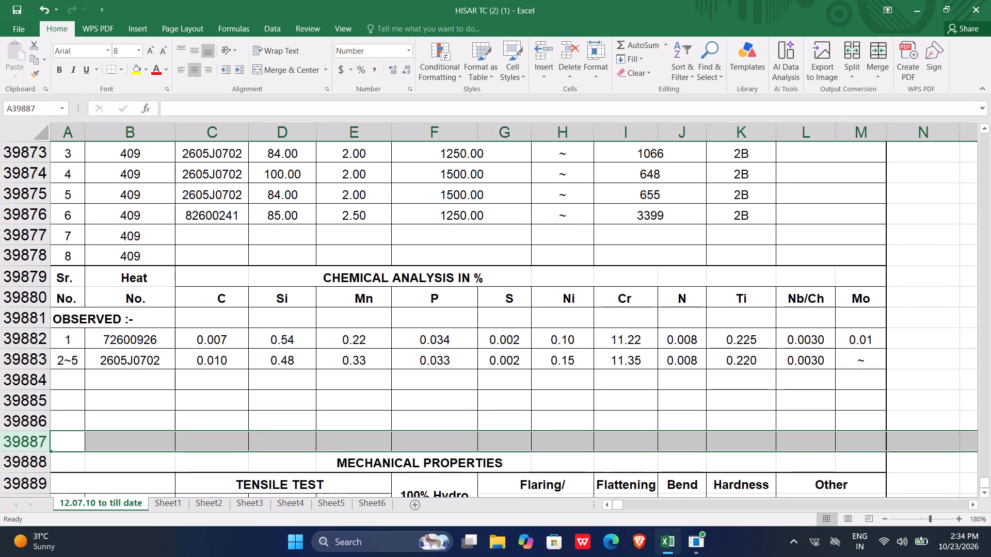
Select the empty heat number cell in the item 7 row.
{"action": "left_click", "coordinate": [197, 234]}
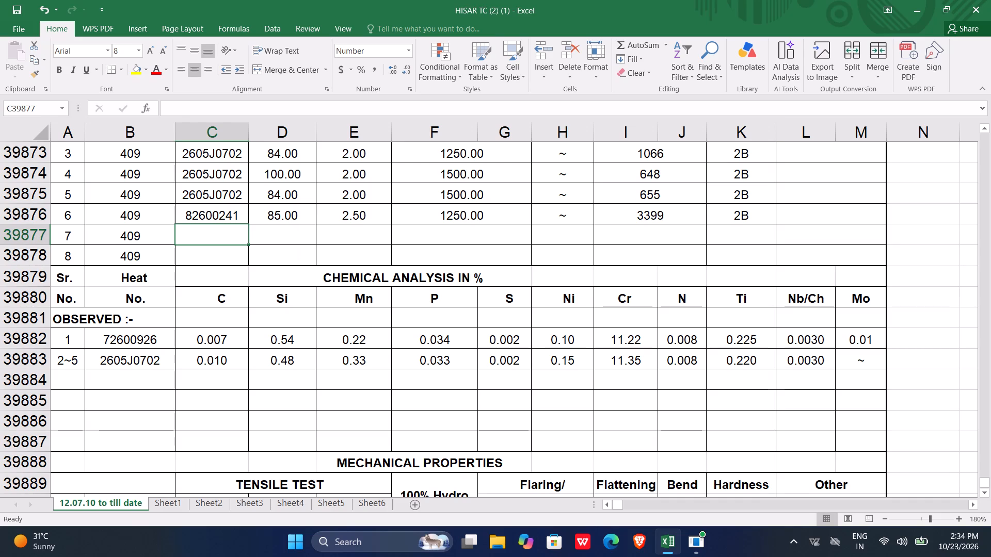
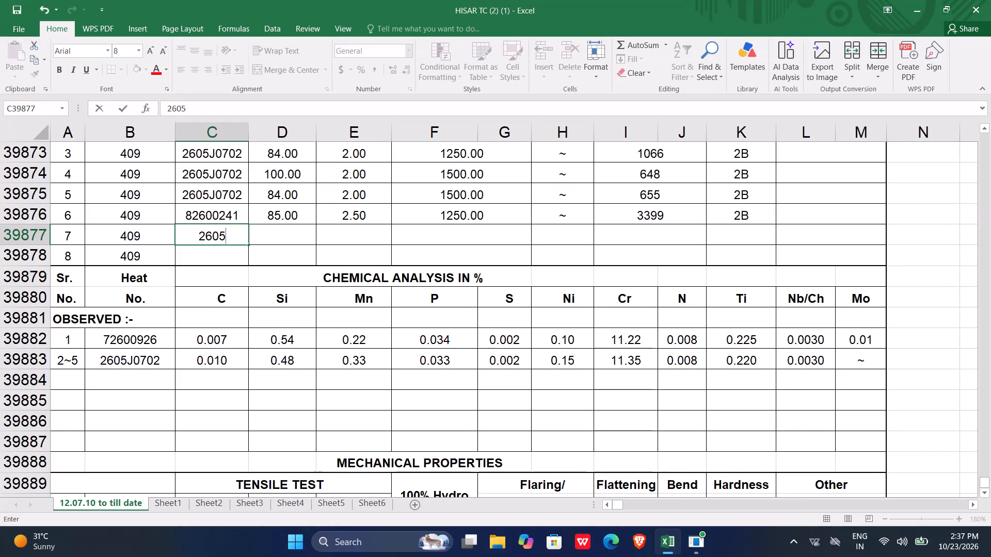
Complete the item 7 heat number as 2605J0713 and enter 3 in that row's column E cell.
{"action": "key", "text": "j"}
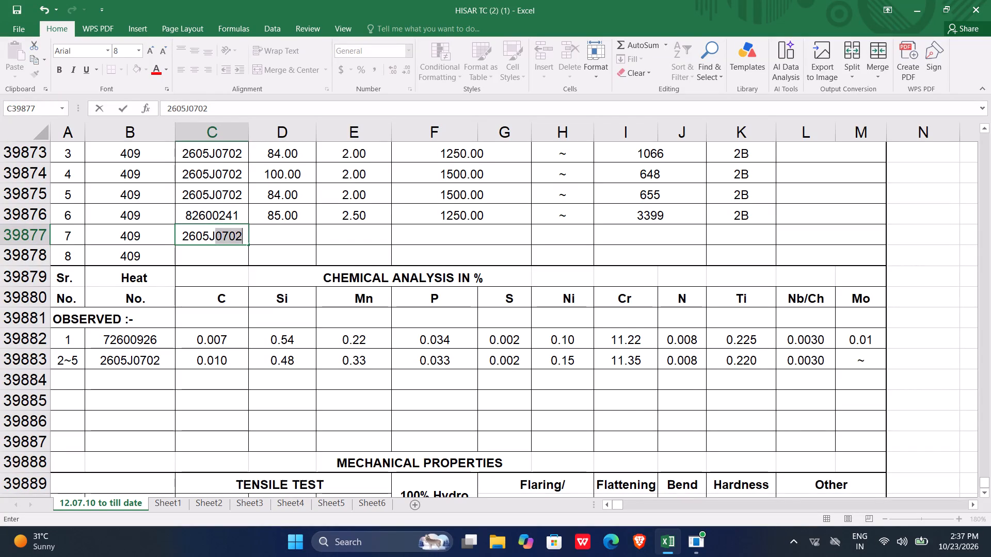
{"action": "type", "text": "0713"}
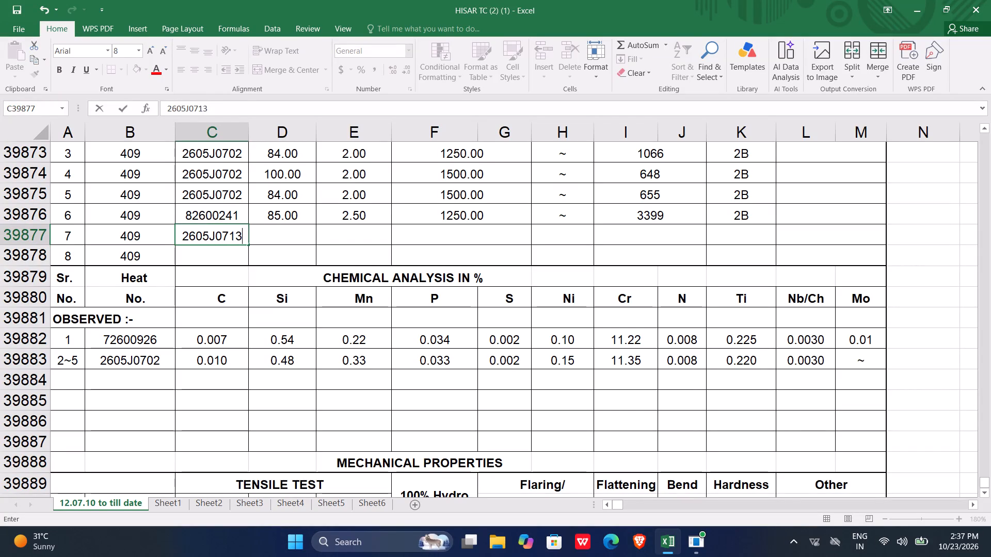
{"action": "key", "text": "Right"}
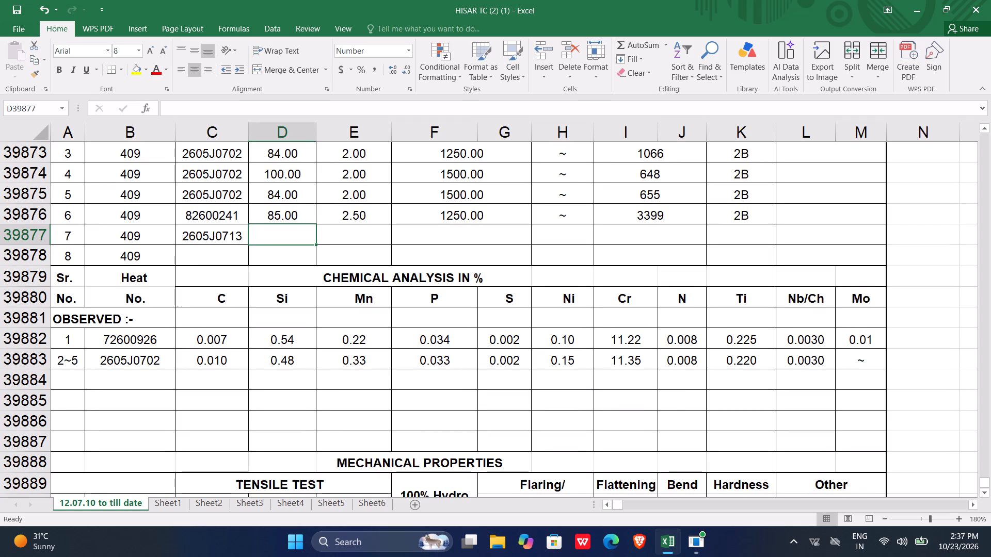
{"action": "key", "text": "Right"}
{"action": "key", "text": "3"}
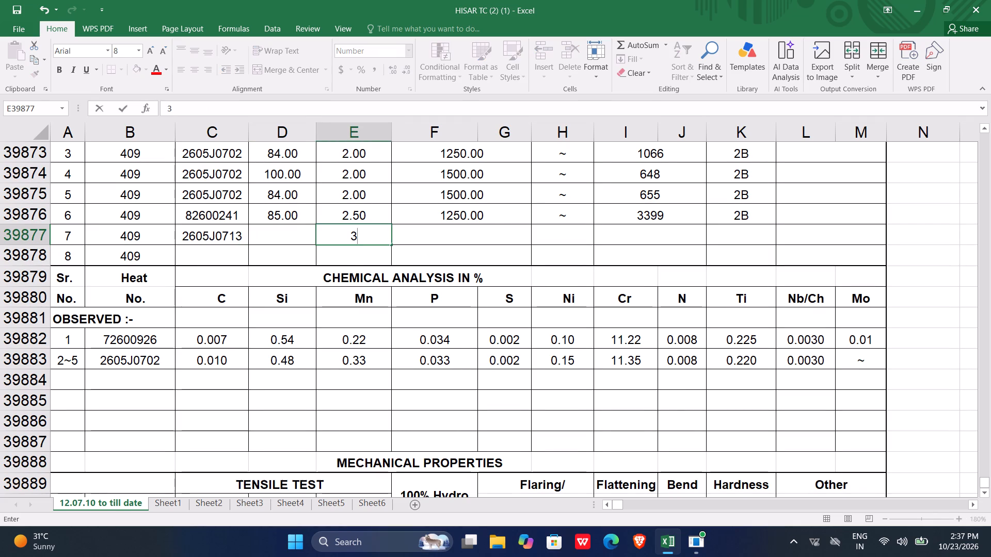
{"action": "key", "text": "Down"}
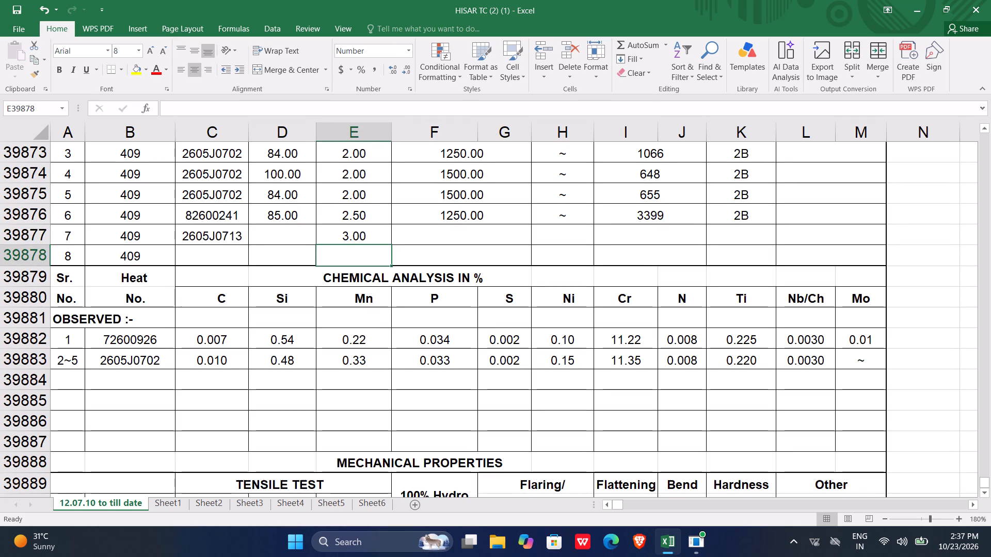
Copy item 7's heat number into the heat number cell of chemical analysis row 39885.
{"action": "key", "text": "Left"}
{"action": "key", "text": "Left"}
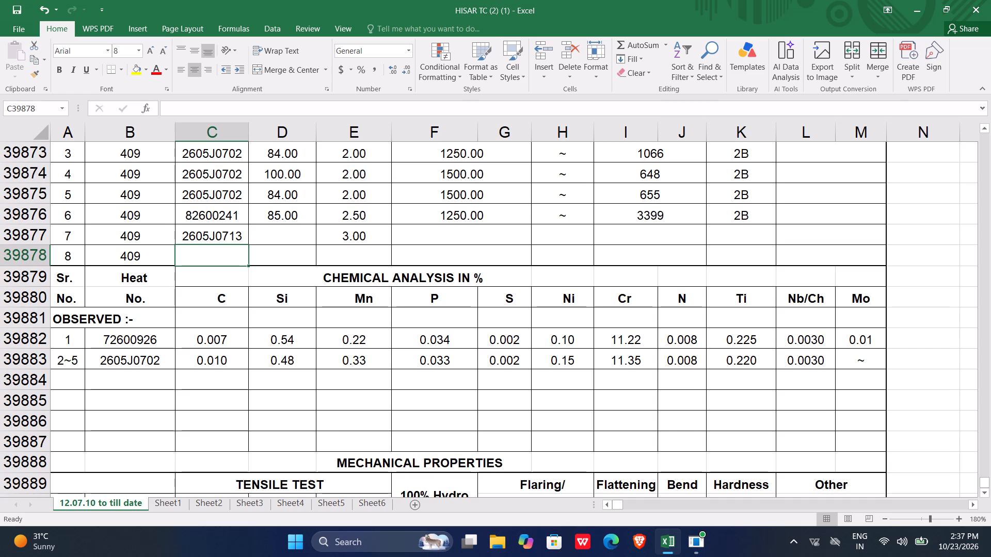
{"action": "key", "text": "Up"}
{"action": "key", "text": "ctrl+c"}
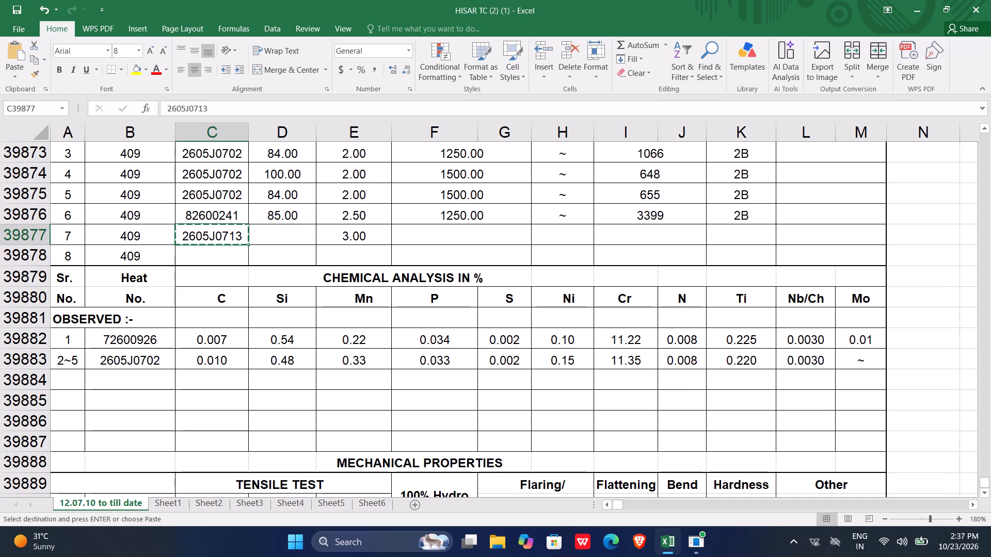
{"action": "key", "text": "Down"}
{"action": "key", "text": "Down"}
{"action": "key", "text": "Down"}
{"action": "key", "text": "Down"}
{"action": "key", "text": "Down"}
{"action": "key", "text": "Down"}
{"action": "key", "text": "Down"}
{"action": "key", "text": "Down"}
{"action": "key", "text": "Left"}
{"action": "key", "text": "ctrl+v"}
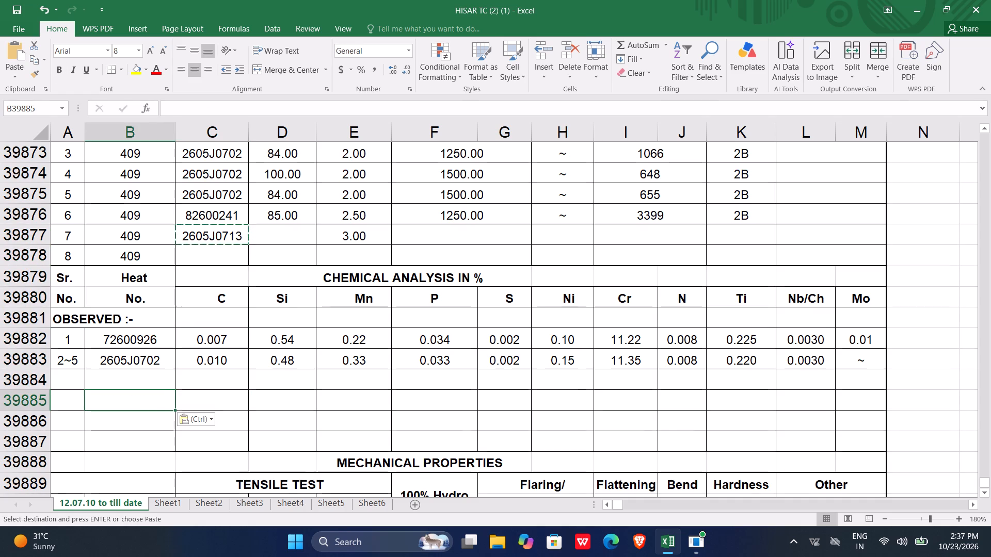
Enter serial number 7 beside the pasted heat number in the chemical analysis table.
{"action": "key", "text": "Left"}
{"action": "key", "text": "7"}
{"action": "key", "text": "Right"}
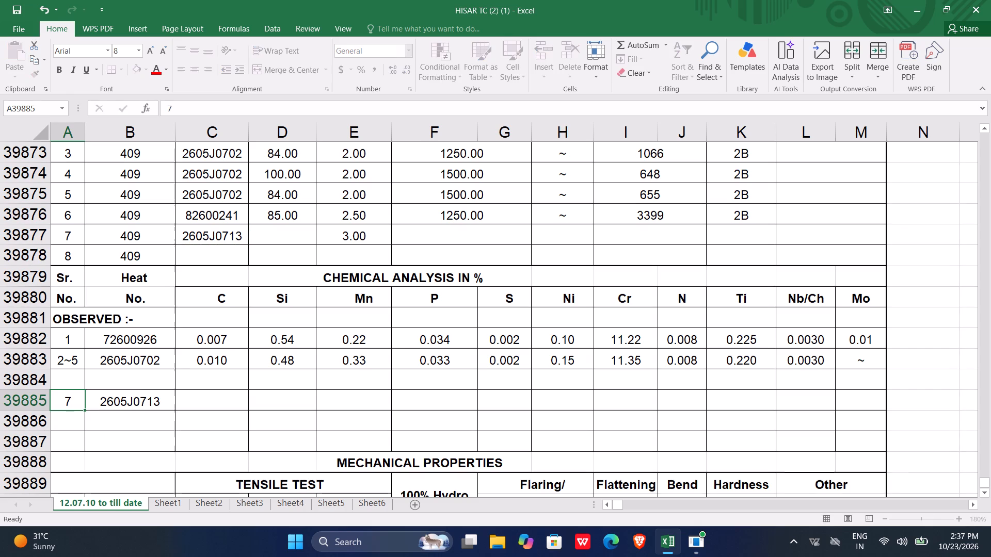
Set the serial number beside heat 2605J0713 in the chemical analysis table to 7~8.
{"action": "key", "text": "Up"}
{"action": "key", "text": "Up"}
{"action": "key", "text": "Up"}
{"action": "key", "text": "Up"}
{"action": "key", "text": "Up"}
{"action": "key", "text": "Down"}
{"action": "key", "text": "Down"}
{"action": "key", "text": "Down"}
{"action": "key", "text": "Down"}
{"action": "key", "text": "Down"}
{"action": "key", "text": "Down"}
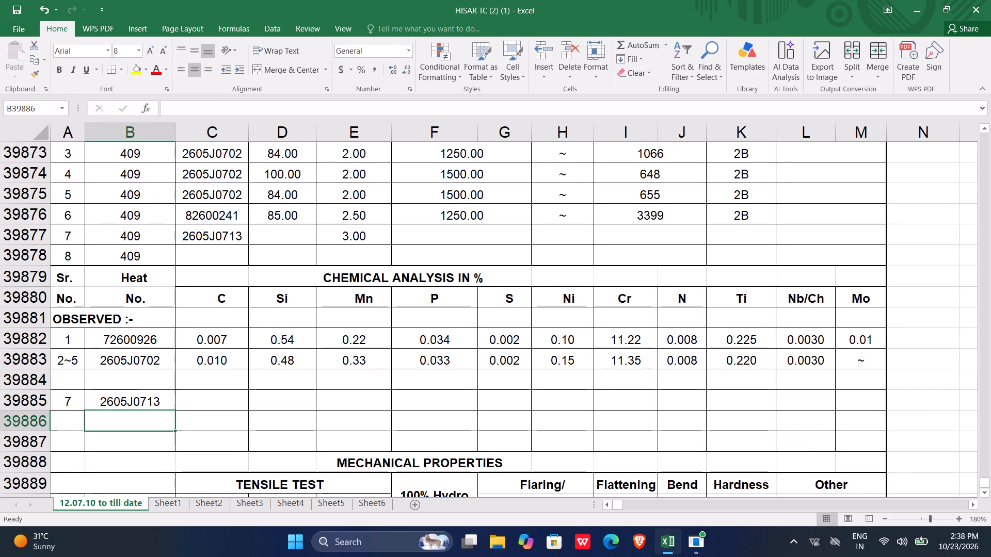
{"action": "key", "text": "Left"}
{"action": "key", "text": "Up"}
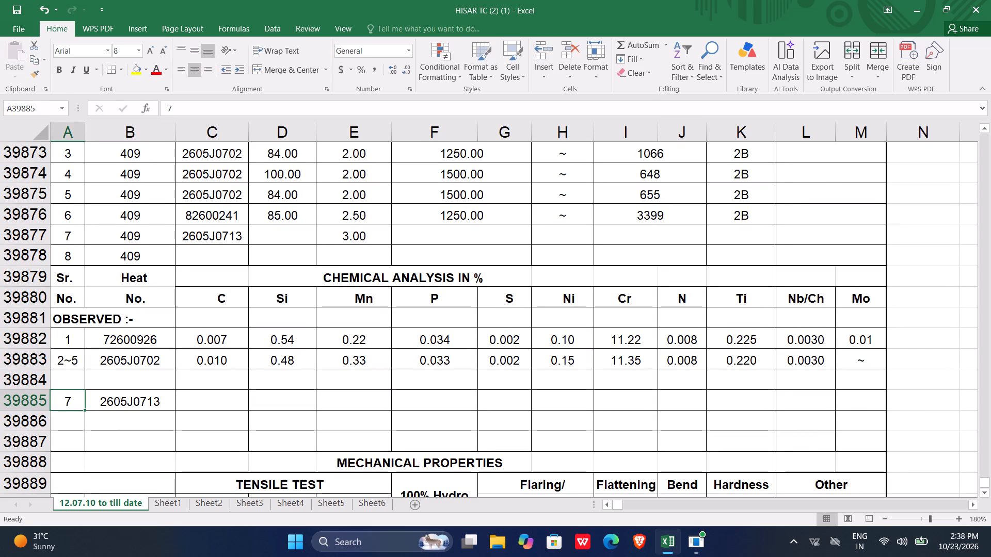
{"action": "key", "text": "7"}
{"action": "key", "text": "shift+asciitilde"}
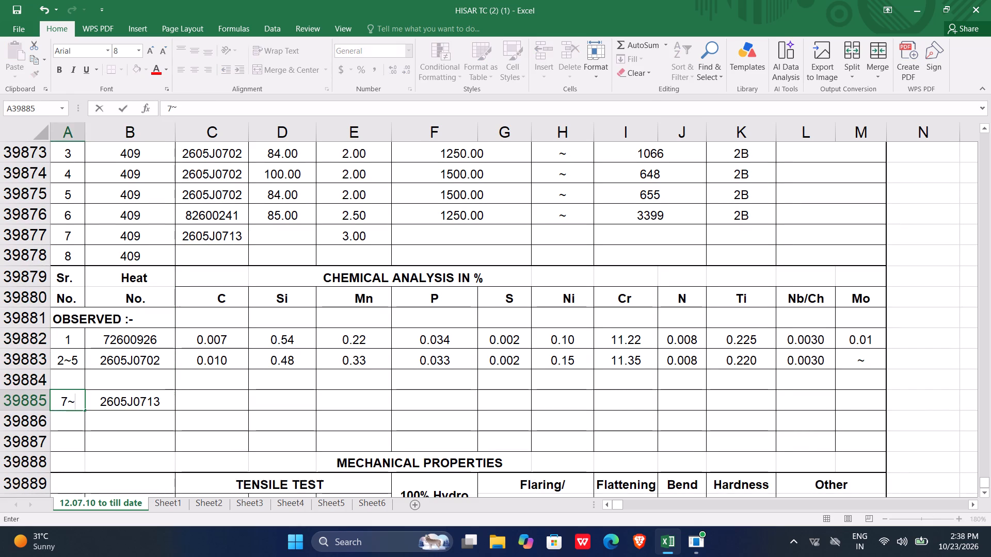
{"action": "key", "text": "8"}
{"action": "key", "text": "Right"}
Fill the 7~8 chemical analysis row with C 0.008, Si 0.51, Mn 0.28 and P 0.030.
{"action": "key", "text": "Up"}
{"action": "key", "text": "Up"}
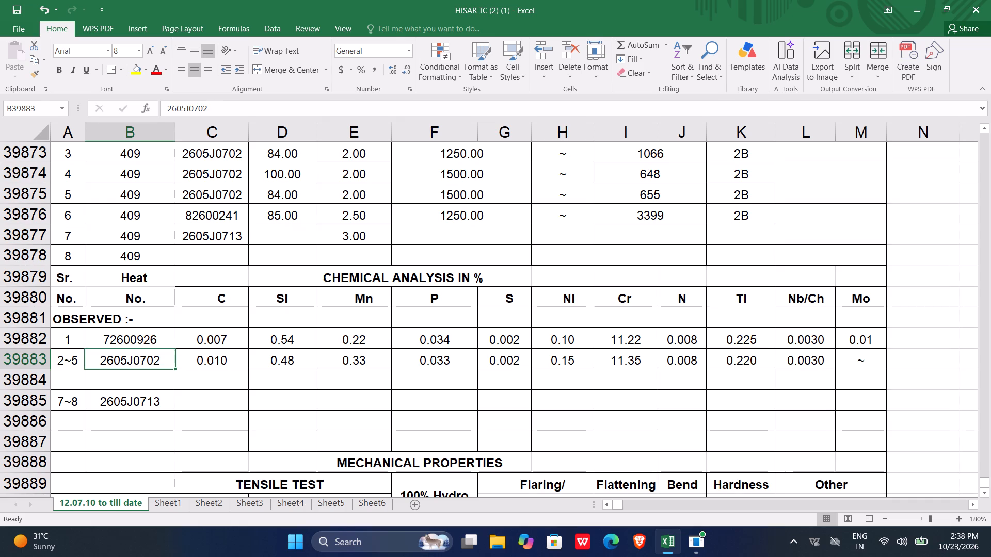
{"action": "key", "text": "Down"}
{"action": "key", "text": "Down"}
{"action": "key", "text": "Right"}
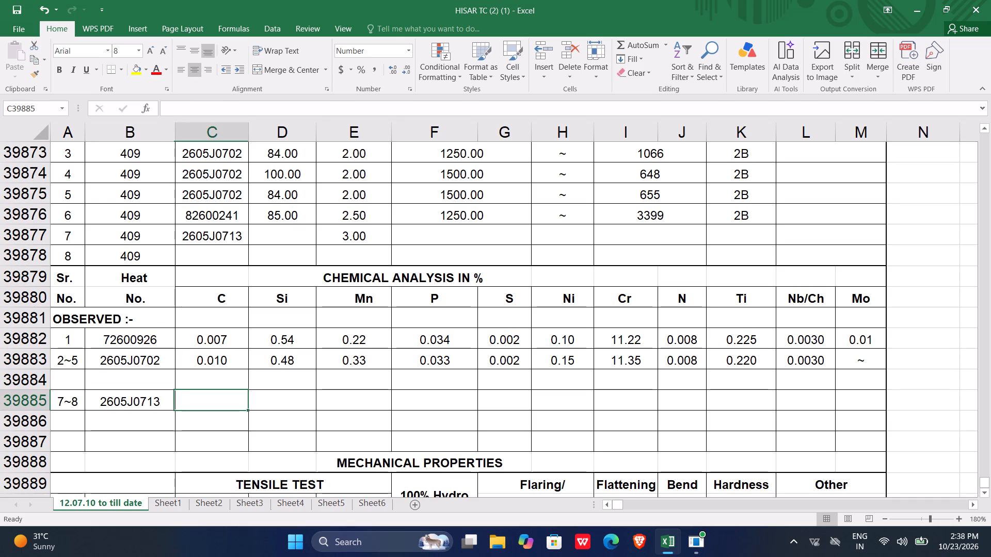
{"action": "type", "text": "0.008"}
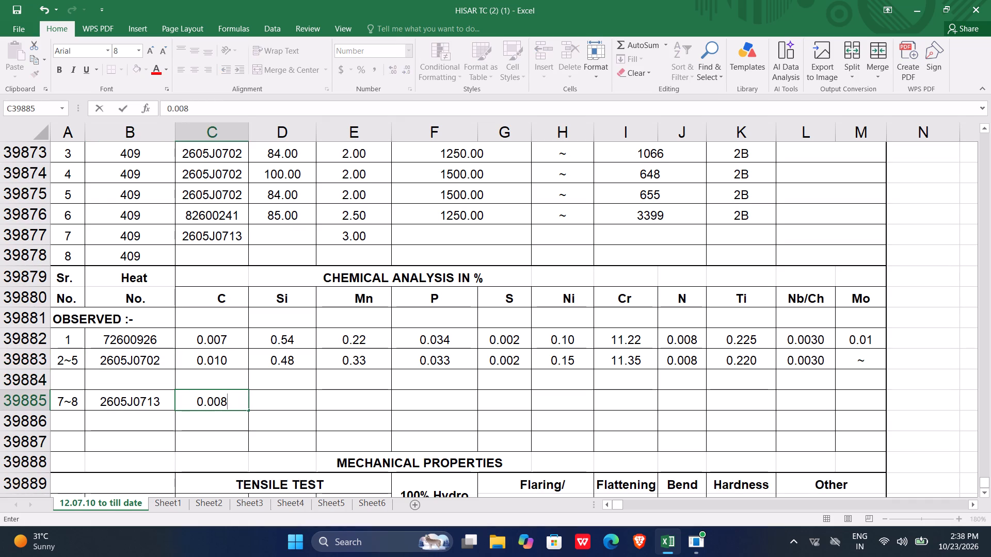
{"action": "key", "text": "Right"}
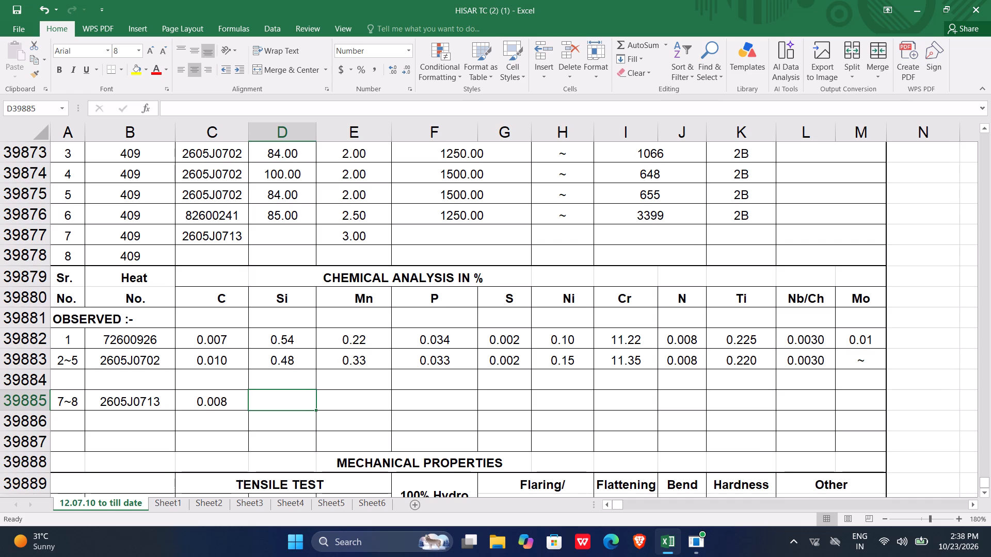
{"action": "key", "text": "0"}
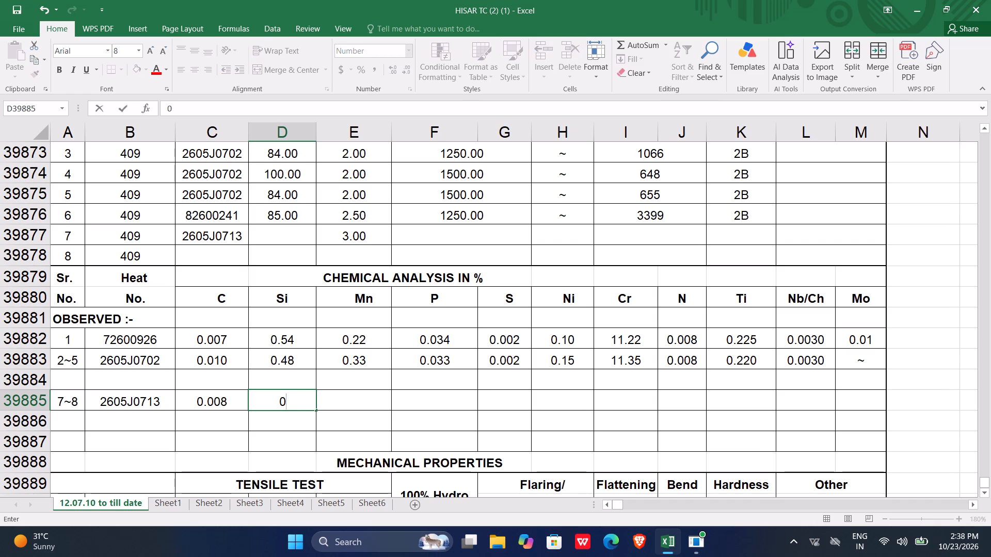
{"action": "type", "text": ".51"}
{"action": "key", "text": "Right"}
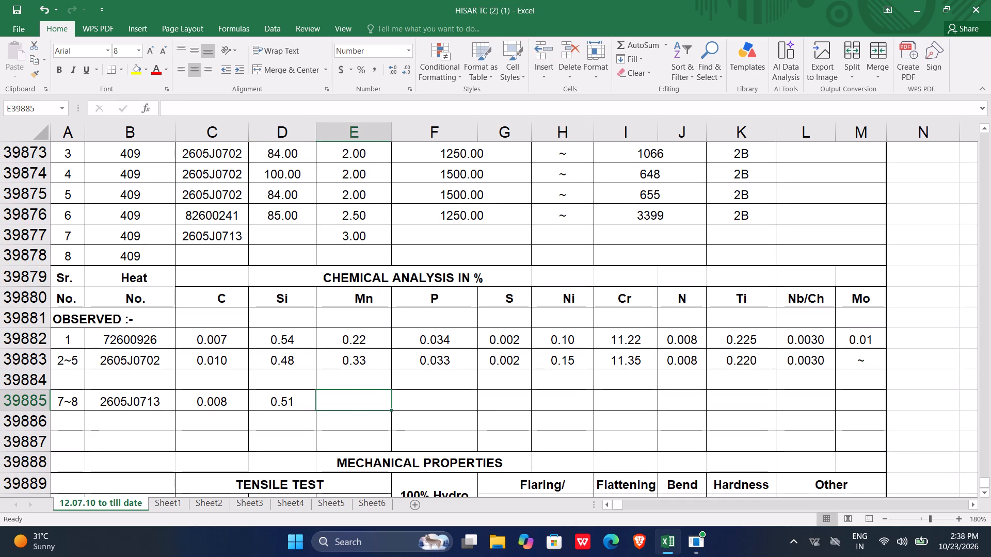
{"action": "type", "text": "0.28"}
{"action": "key", "text": "Right"}
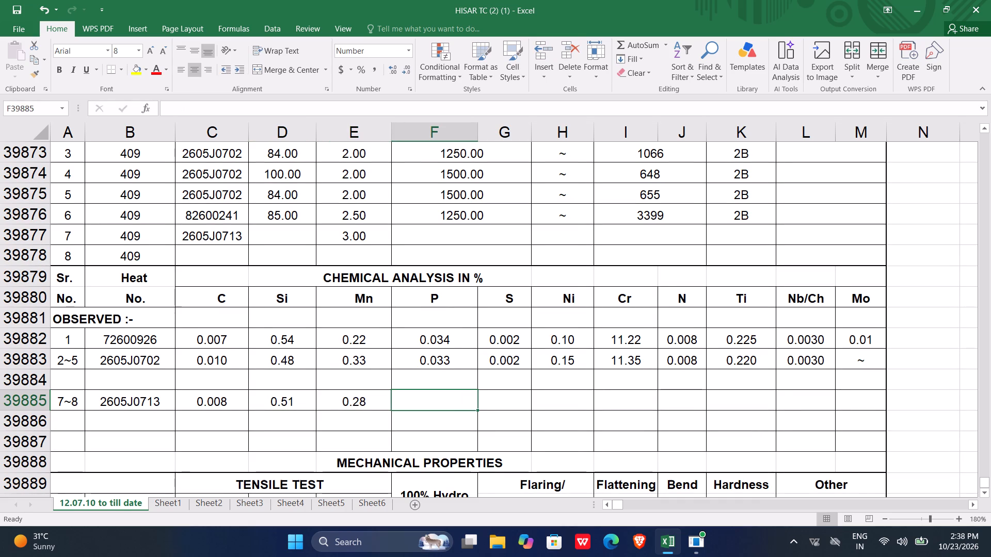
{"action": "type", "text": "0.030"}
{"action": "key", "text": "Right"}
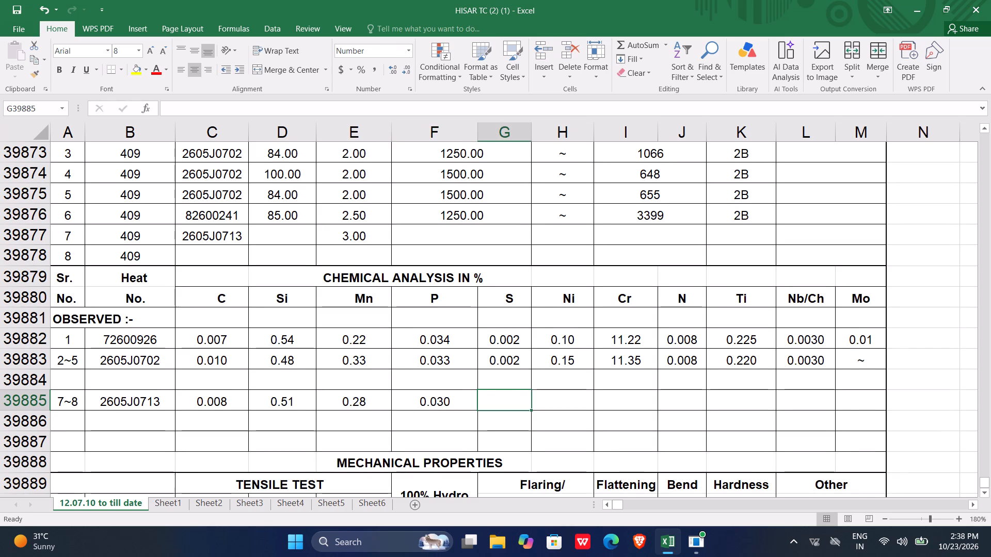
Continue the 7~8 chemical analysis row with S 0.003, Ni 0.10, Cr 11.28 and N 0.008.
{"action": "type", "text": "0.003"}
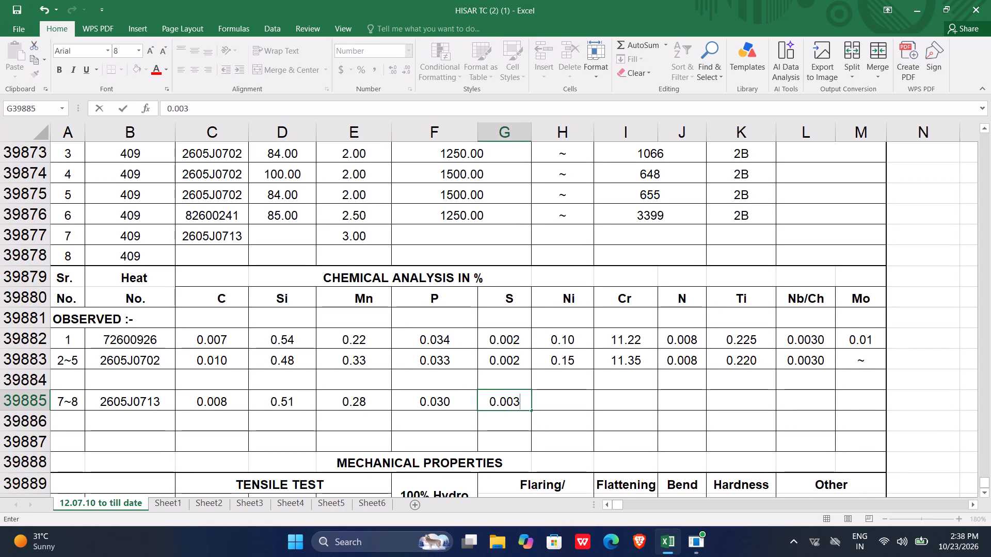
{"action": "key", "text": "Right"}
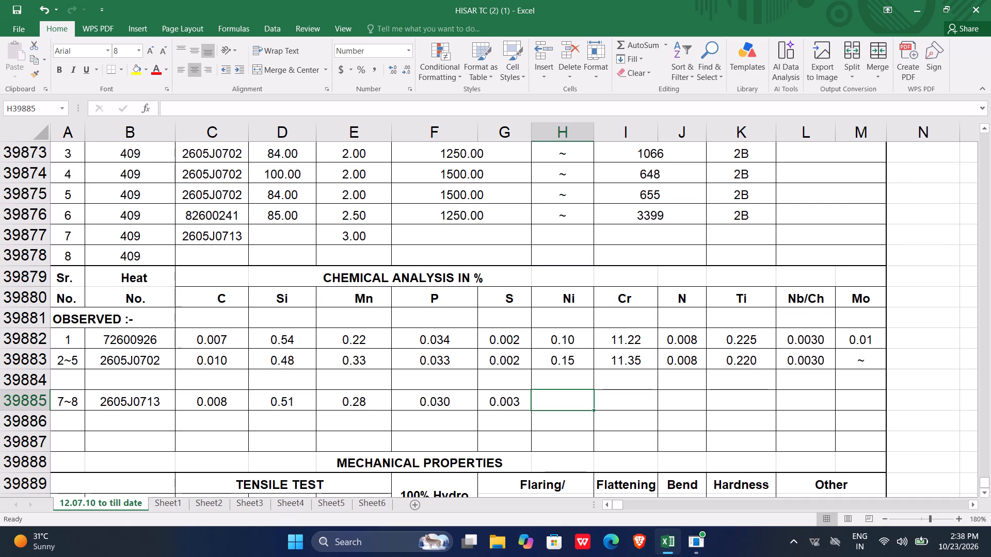
{"action": "key", "text": "Right"}
{"action": "key", "text": "Left"}
{"action": "type", "text": "0.10"}
{"action": "key", "text": "Right"}
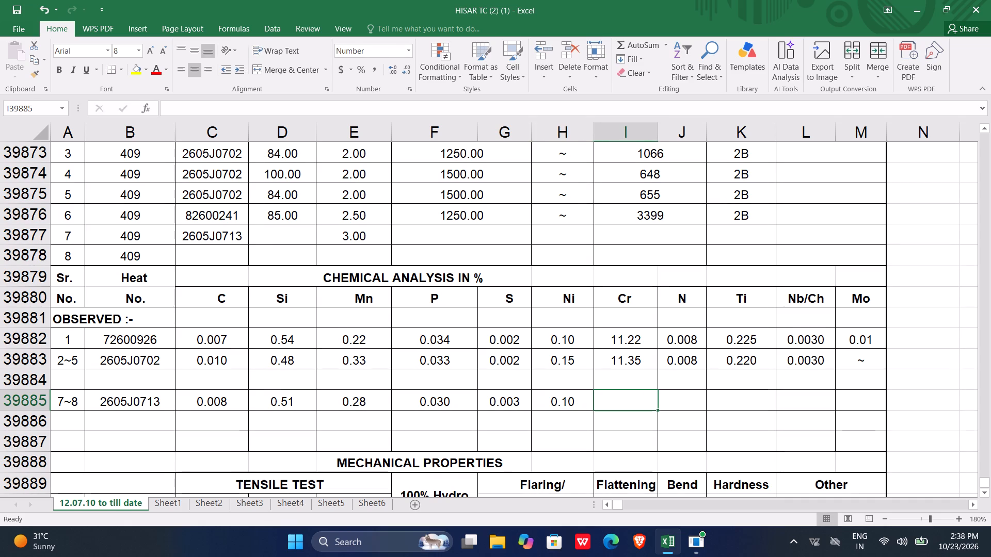
{"action": "type", "text": "11.28"}
{"action": "key", "text": "Right"}
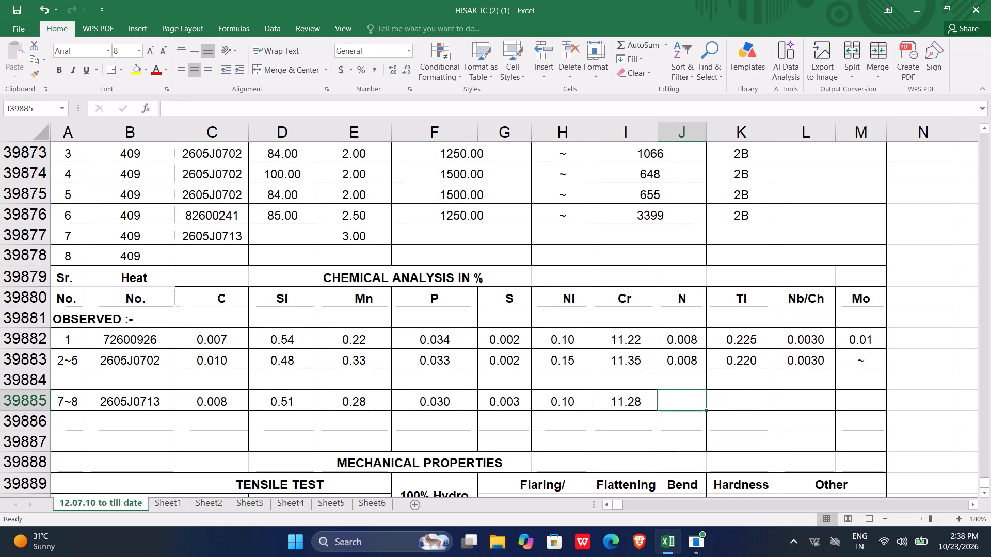
{"action": "type", "text": "09"}
{"action": "key", "text": "BackSpace"}
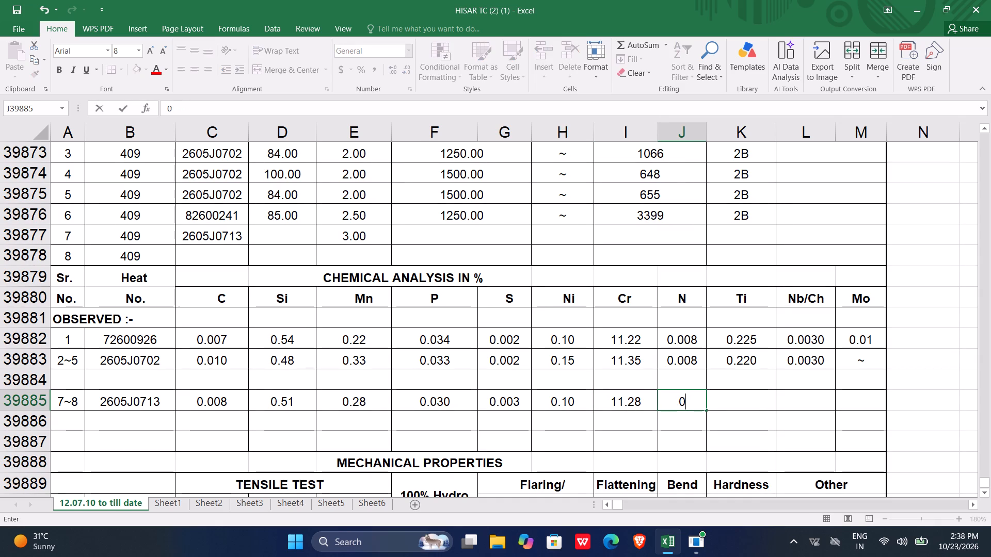
{"action": "type", "text": ".008"}
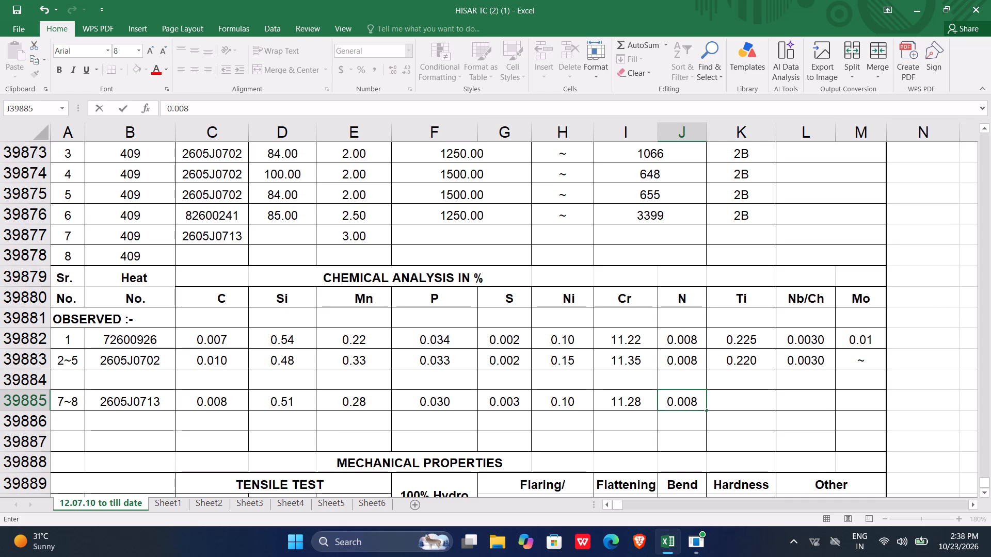
{"action": "key", "text": "Right"}
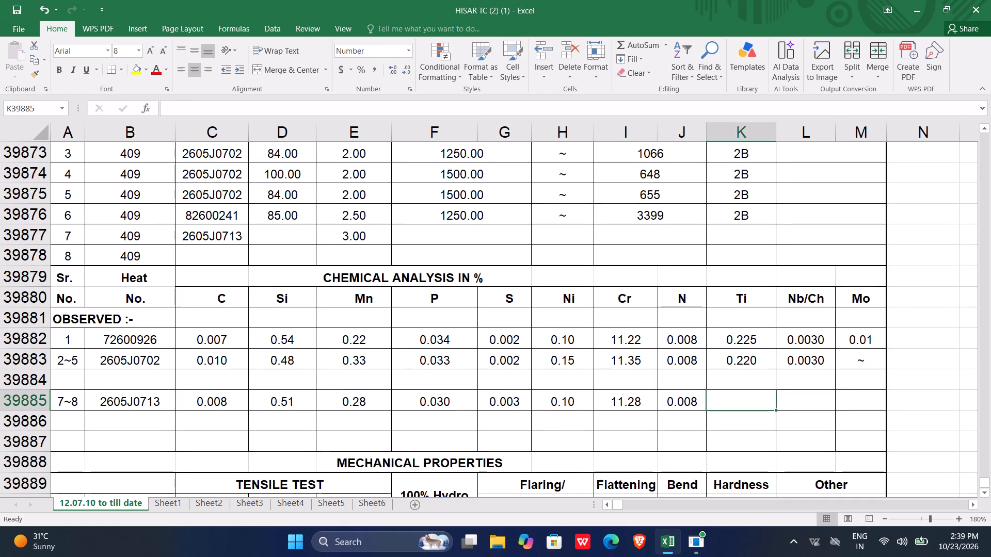
Complete the 7~8 chemical analysis row with Ti 0.230, Nb/Ch 0.0030 and Mo 0.01.
{"action": "type", "text": "0.23"}
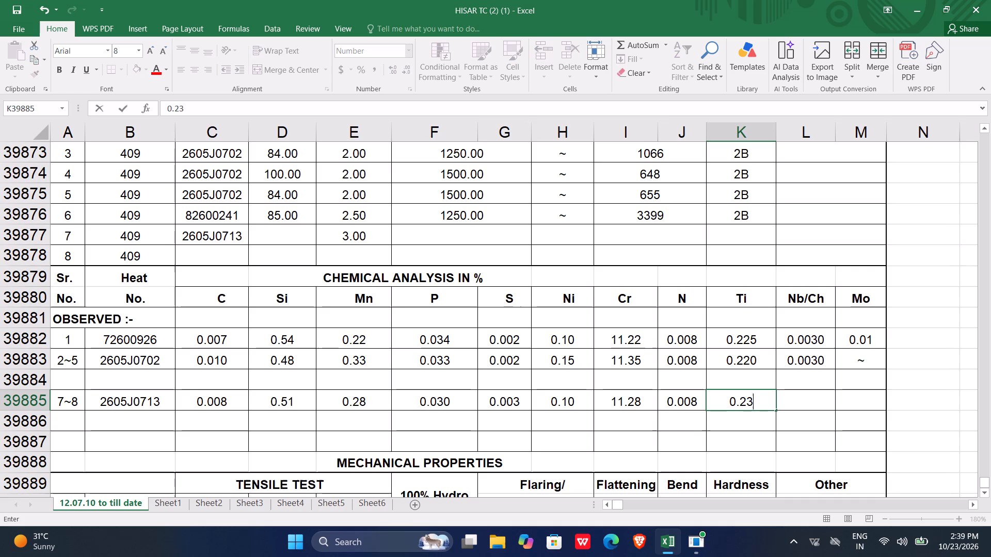
{"action": "key", "text": "0"}
{"action": "key", "text": "Right"}
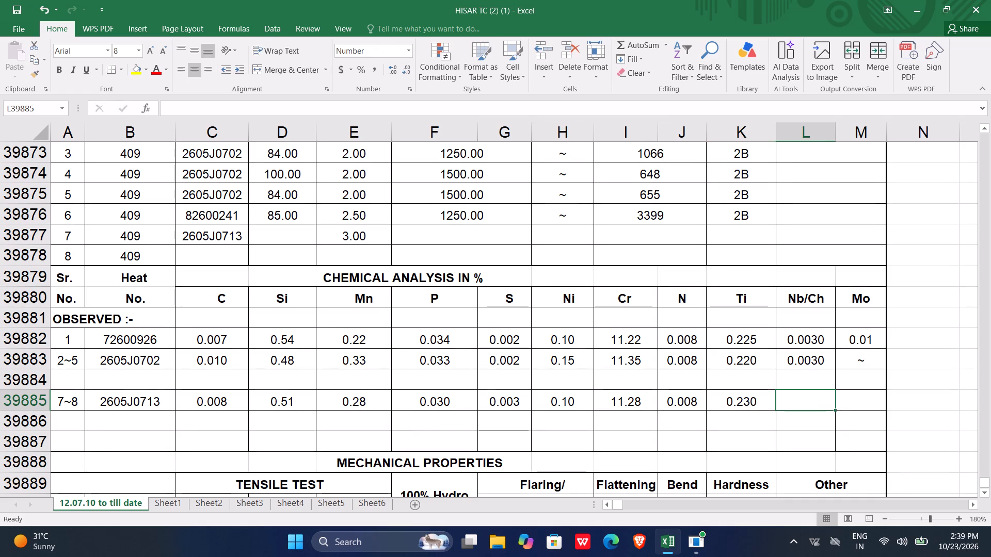
{"action": "type", "text": "0.0030"}
{"action": "key", "text": "Right"}
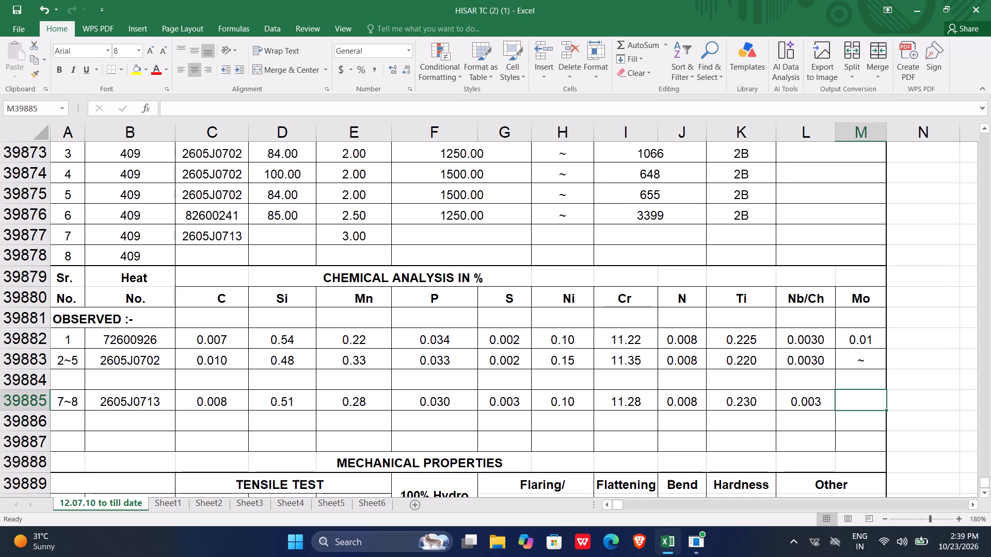
{"action": "type", "text": "09"}
{"action": "key", "text": "BackSpace"}
{"action": "type", "text": ".00"}
{"action": "key", "text": "1"}
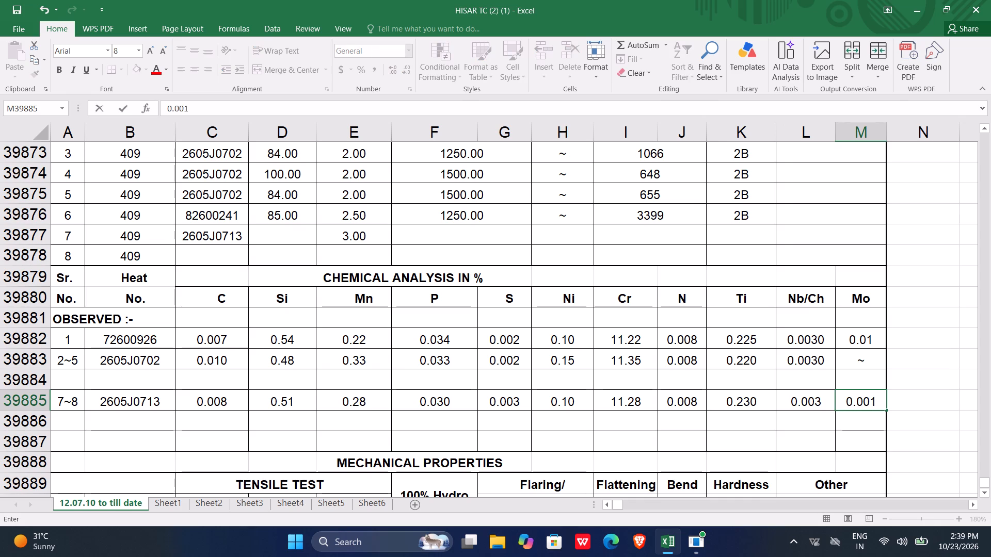
{"action": "key", "text": "BackSpace"}
{"action": "key", "text": "BackSpace"}
{"action": "key", "text": "1"}
{"action": "key", "text": "Right"}
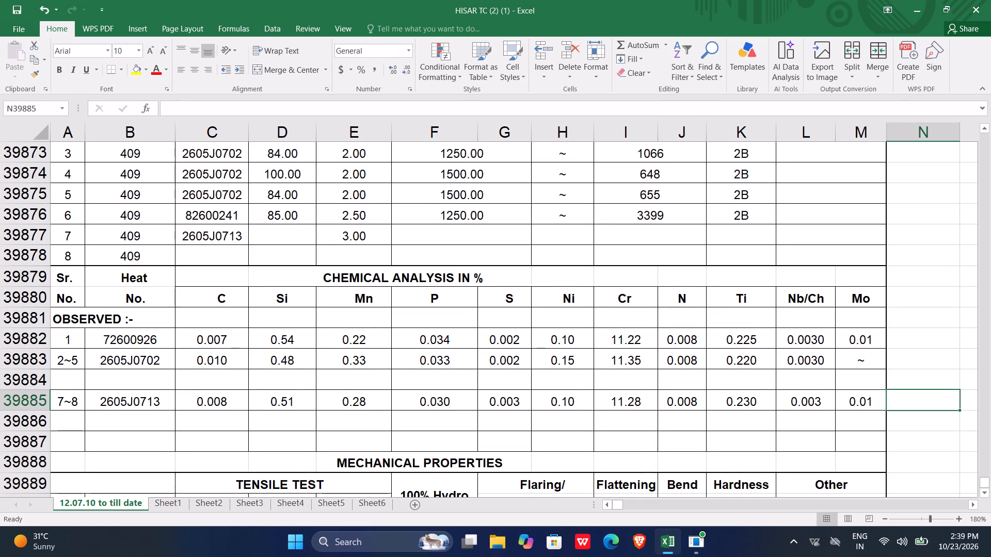
Format the Nb/Ch value in the 7~8 chemical analysis row to show four decimal places.
{"action": "key", "text": "Left"}
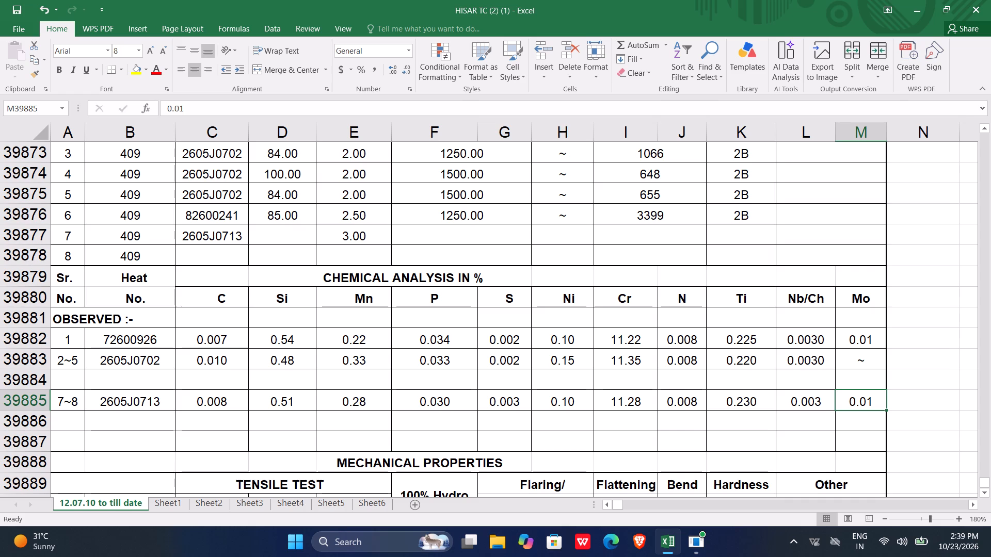
{"action": "key", "text": "Left"}
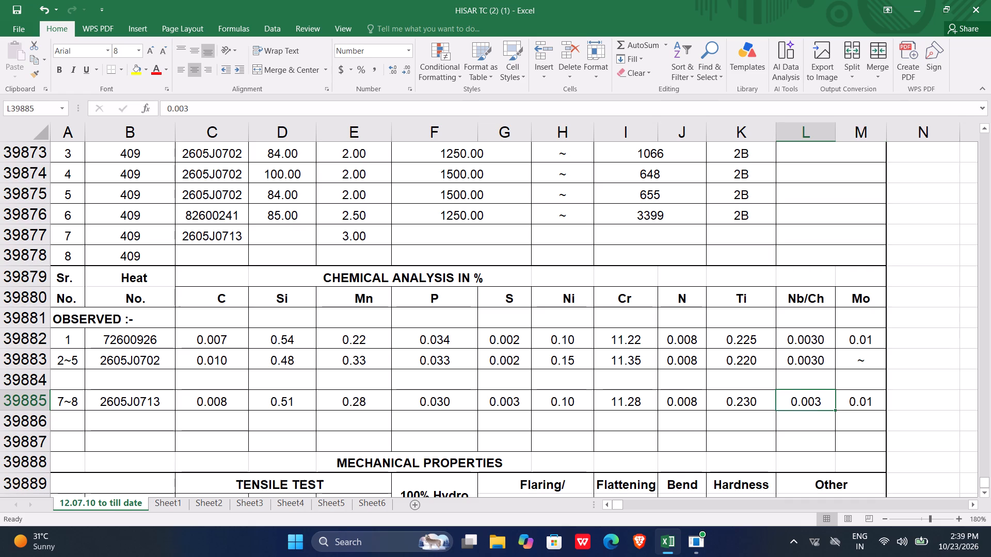
{"action": "left_click", "coordinate": [398, 70]}
Check each value of the 7~8 chemical analysis row, going from Mo back to C.
{"action": "left_click", "coordinate": [857, 410]}
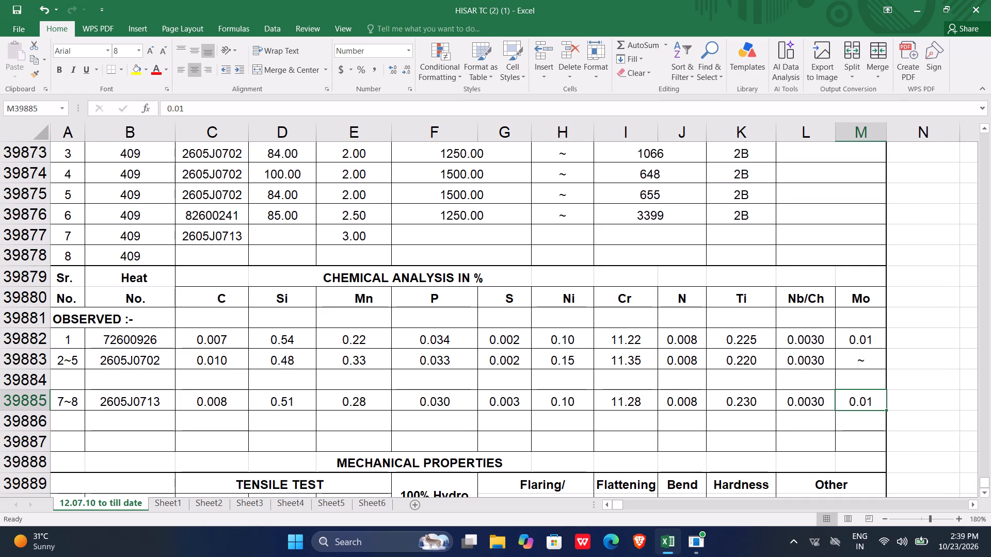
{"action": "key", "text": "Left"}
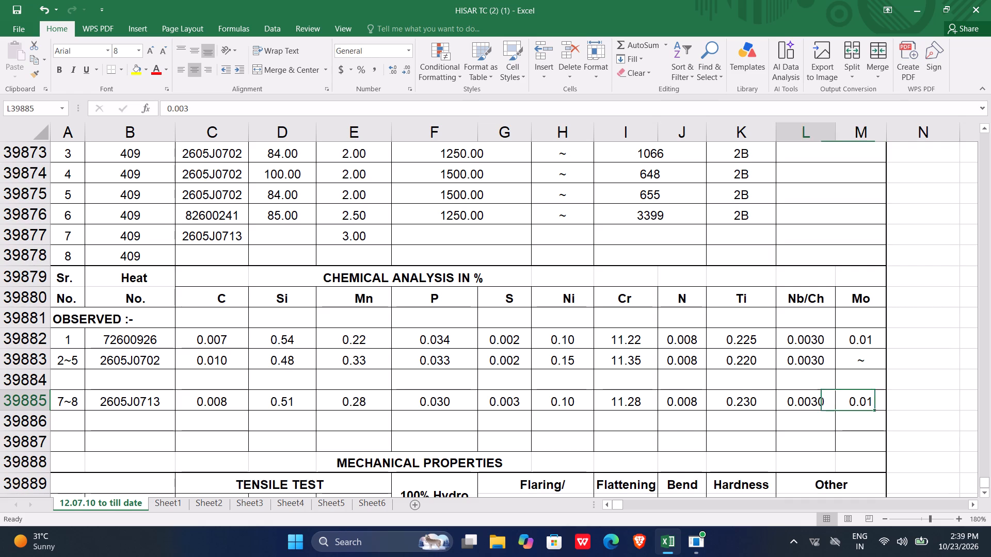
{"action": "key", "text": "Left"}
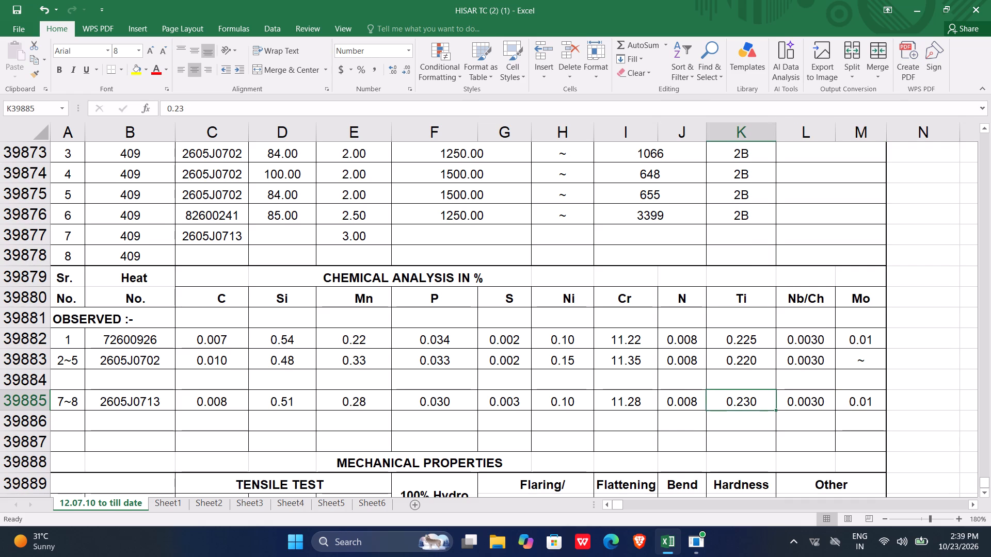
{"action": "key", "text": "Left"}
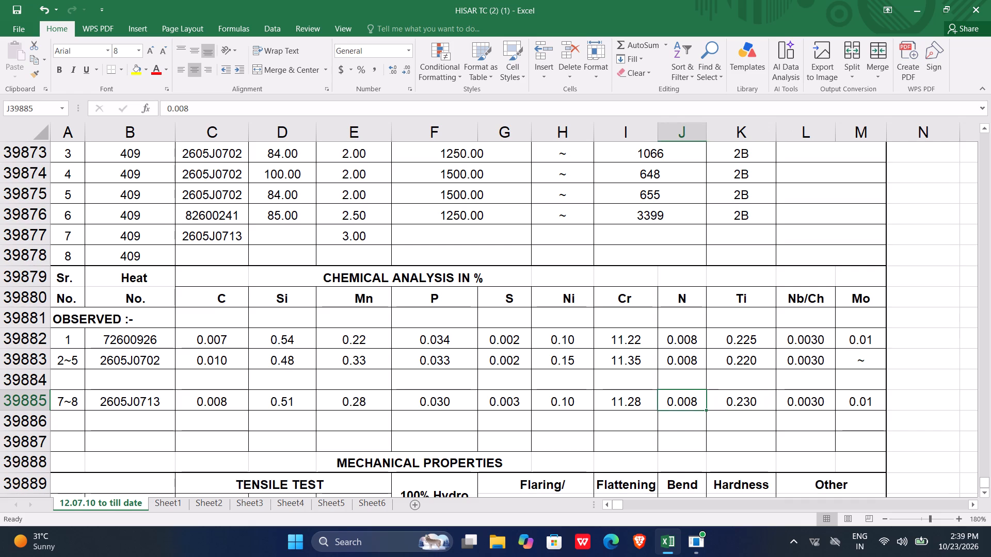
{"action": "key", "text": "Left"}
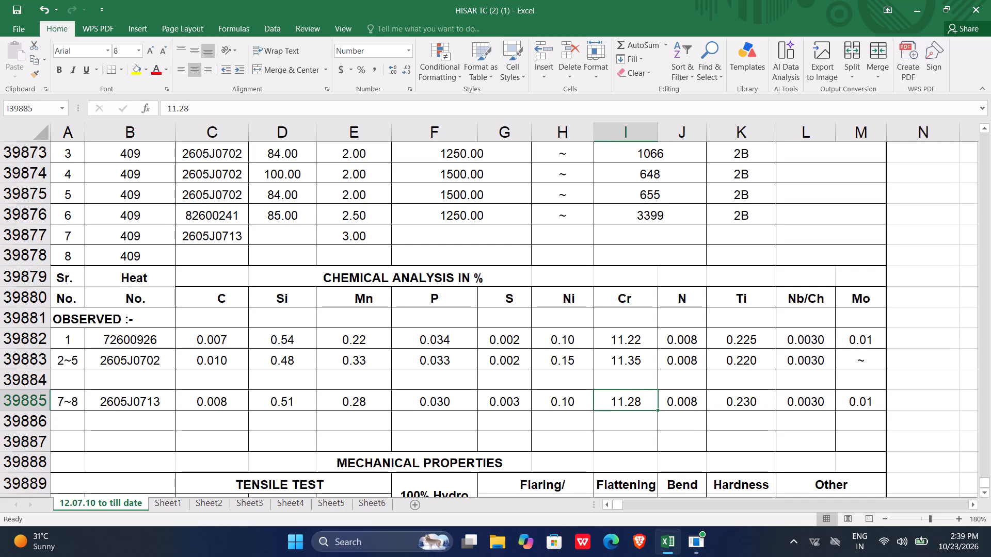
{"action": "key", "text": "Left"}
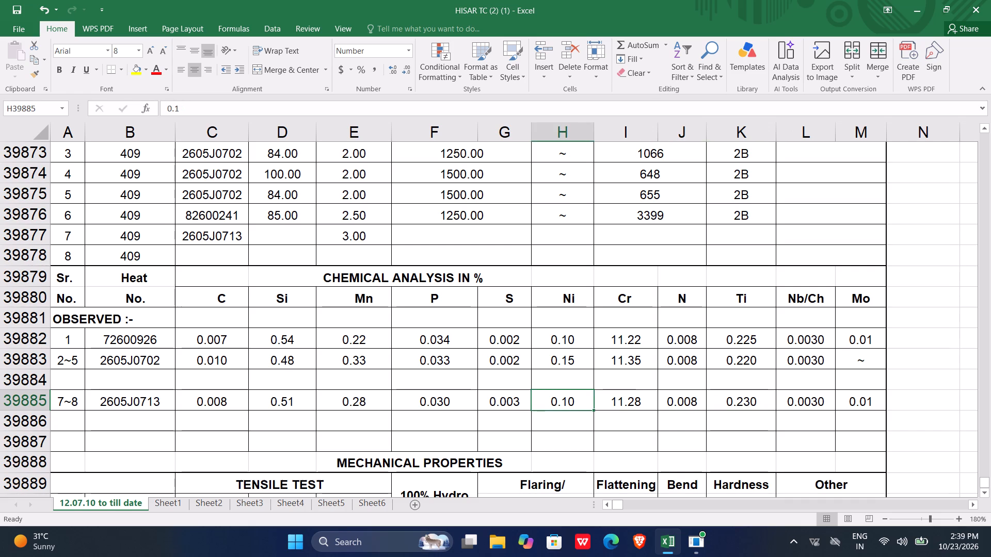
{"action": "key", "text": "Left"}
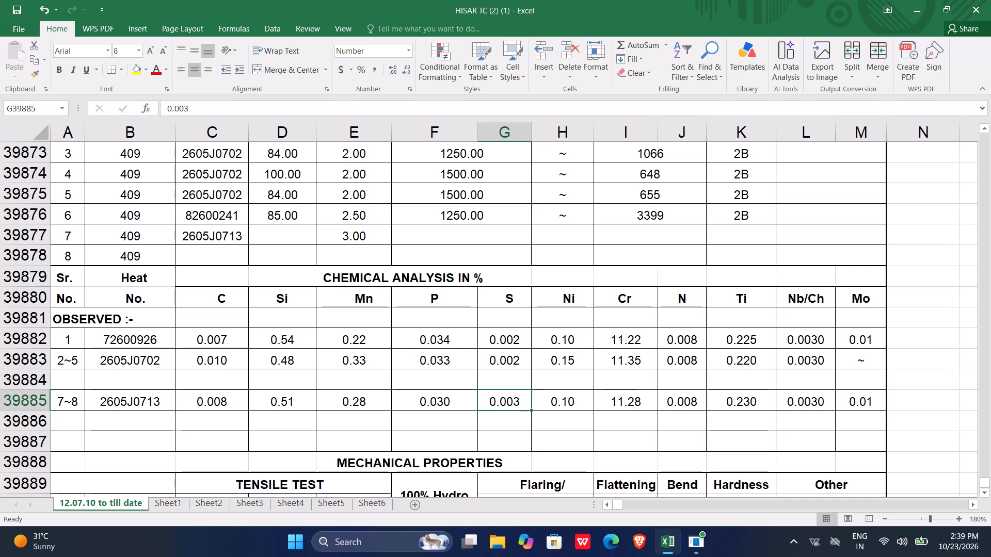
{"action": "key", "text": "Left"}
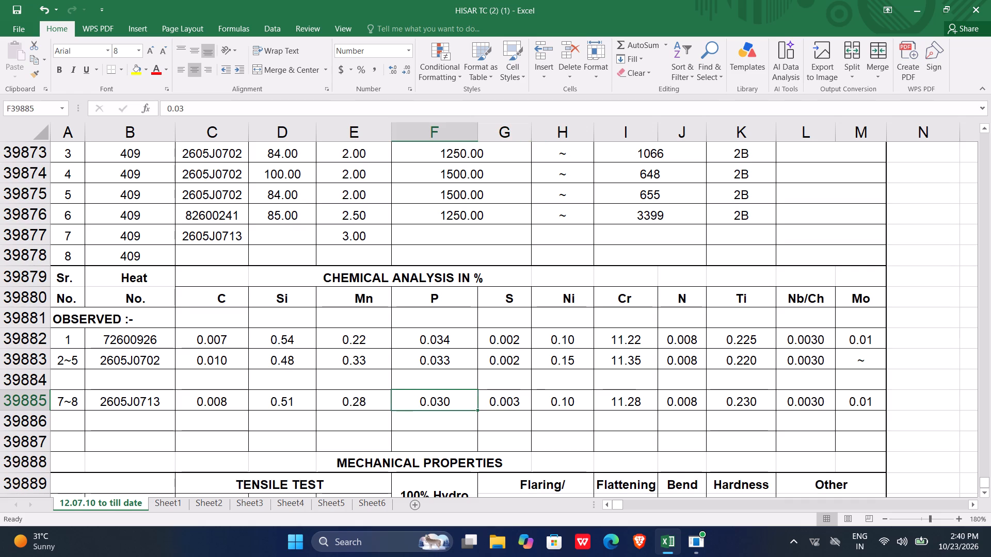
{"action": "key", "text": "Left"}
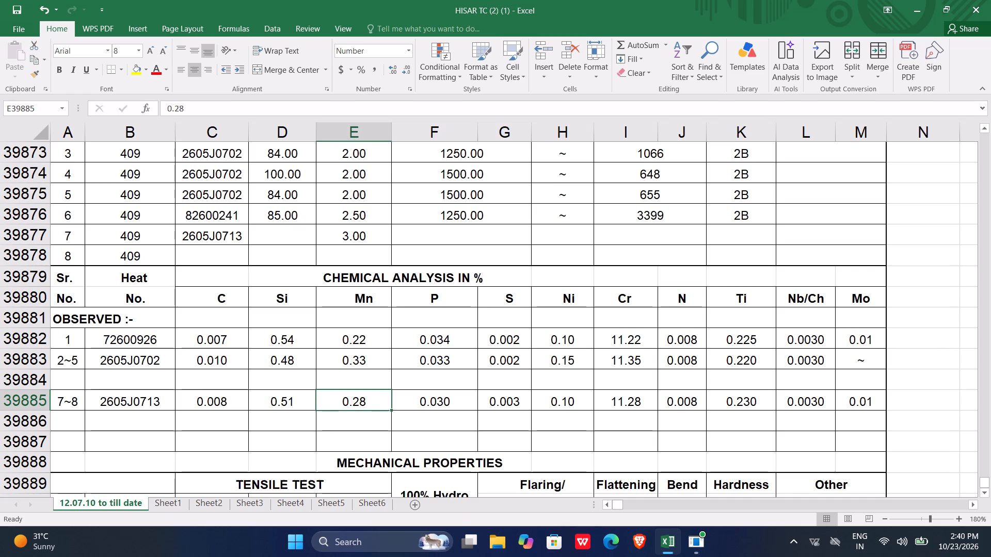
{"action": "key", "text": "Left"}
{"action": "key", "text": "Left"}
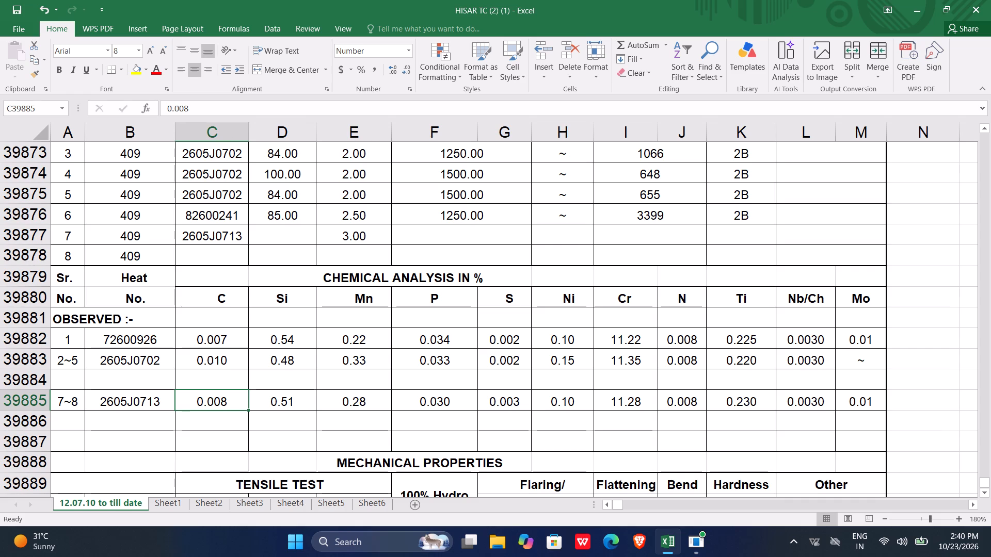
Enter serial number 6 in the blank chemical analysis row between 2~5 and 7~8.
{"action": "key", "text": "Left"}
{"action": "key", "text": "Up"}
{"action": "key", "text": "Up"}
{"action": "key", "text": "Left"}
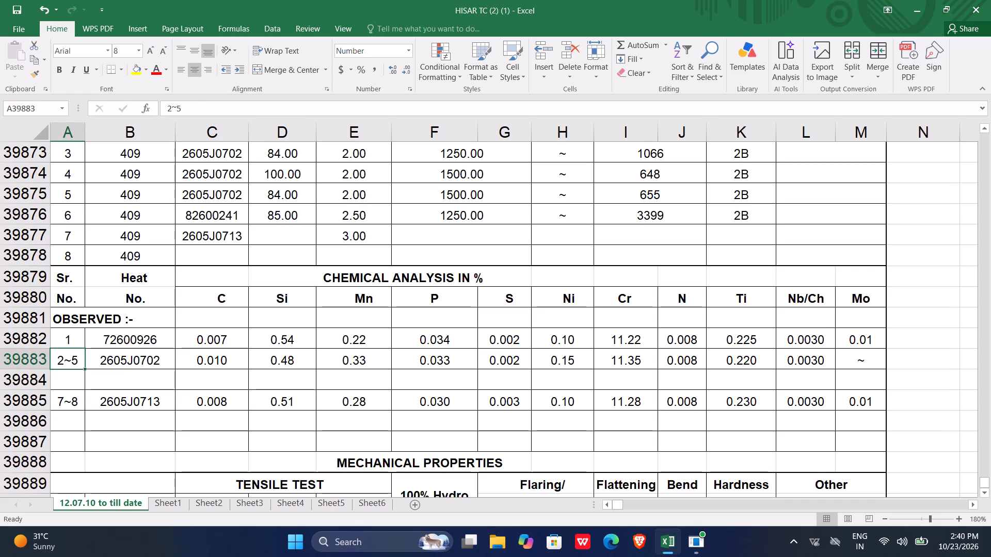
{"action": "key", "text": "Down"}
{"action": "key", "text": "6"}
{"action": "key", "text": "Right"}
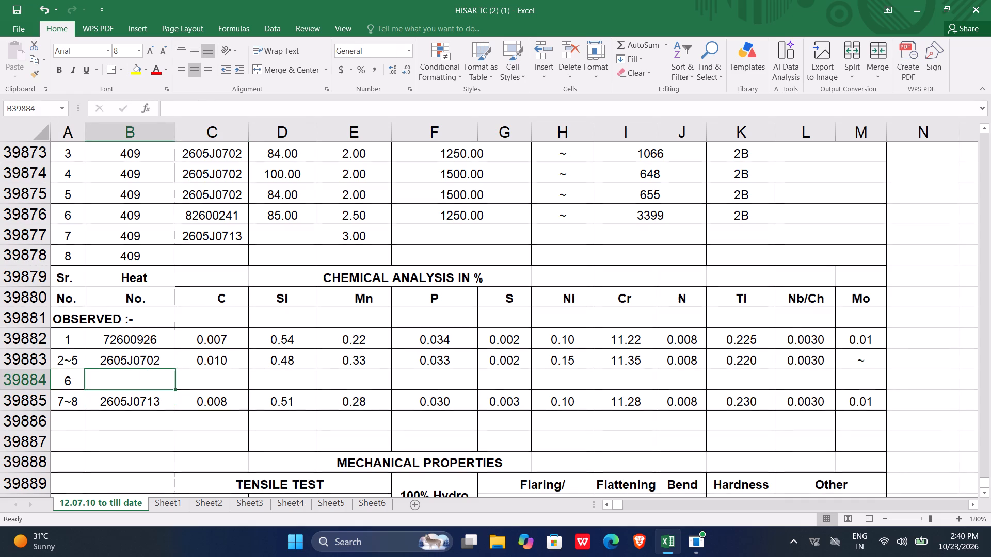
Copy heat number 2605J0713 from the chemical analysis into the mechanical properties table, leaving one blank row below the 2~5 row.
{"action": "key", "text": "Down"}
{"action": "key", "text": "Down"}
{"action": "key", "text": "Down"}
{"action": "key", "text": "Down"}
{"action": "key", "text": "Down"}
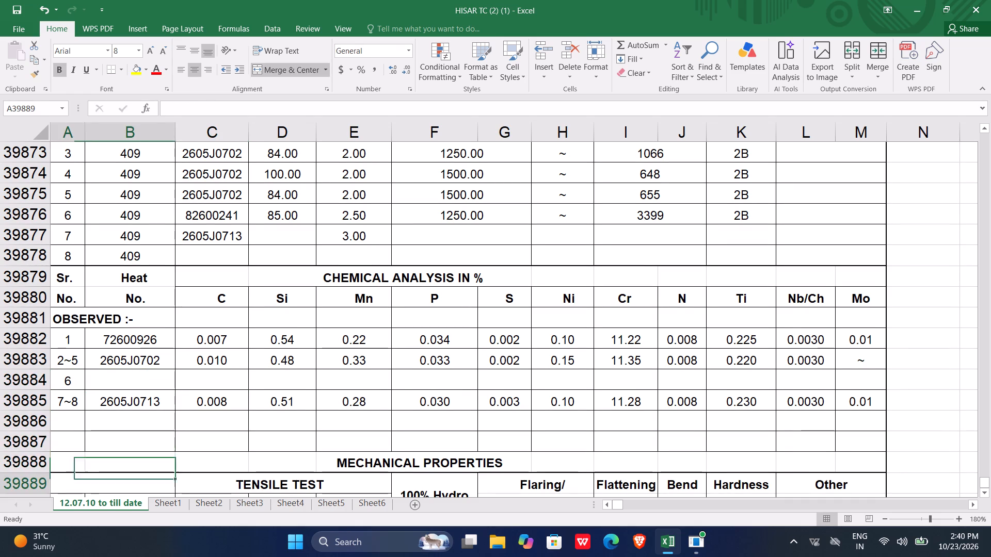
{"action": "key", "text": "Up"}
{"action": "key", "text": "Up"}
{"action": "key", "text": "Up"}
{"action": "key", "text": "Up"}
{"action": "key", "text": "ctrl+c"}
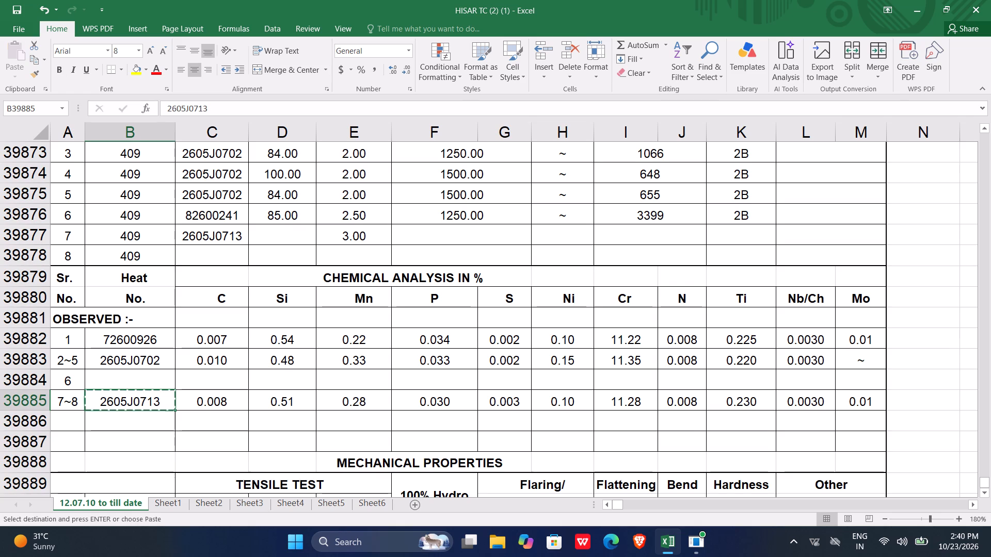
{"action": "key", "text": "Down"}
{"action": "key", "text": "Down"}
{"action": "key", "text": "Down"}
{"action": "key", "text": "Down"}
{"action": "key", "text": "Down"}
{"action": "key", "text": "Down"}
{"action": "key", "text": "Down"}
{"action": "key", "text": "Down"}
{"action": "key", "text": "Down"}
{"action": "key", "text": "Down"}
{"action": "key", "text": "Down"}
{"action": "key", "text": "Down"}
{"action": "key", "text": "Down"}
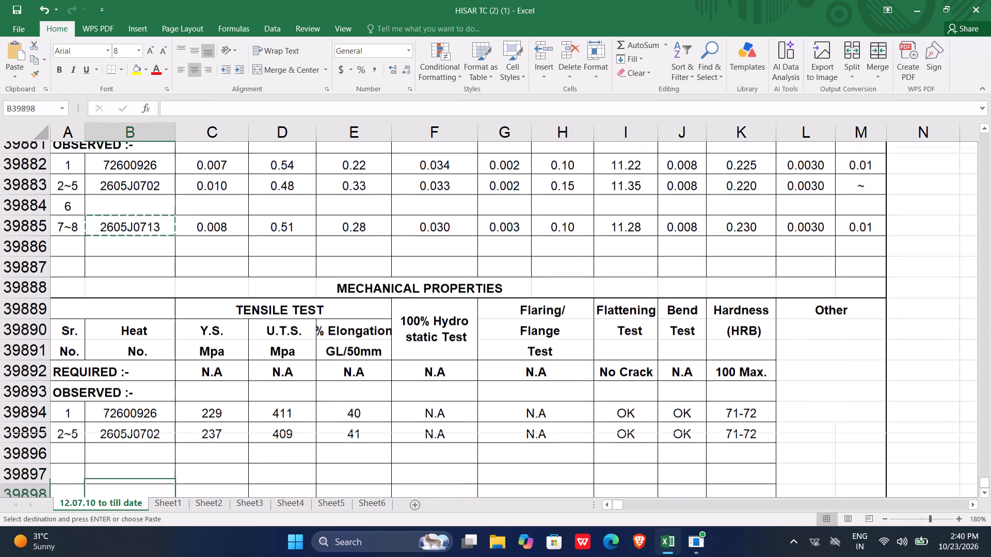
{"action": "key", "text": "Up"}
{"action": "key", "text": "ctrl+v"}
Set the serial number beside heat 2605J0713 in the mechanical properties table to 7~8.
{"action": "key", "text": "Left"}
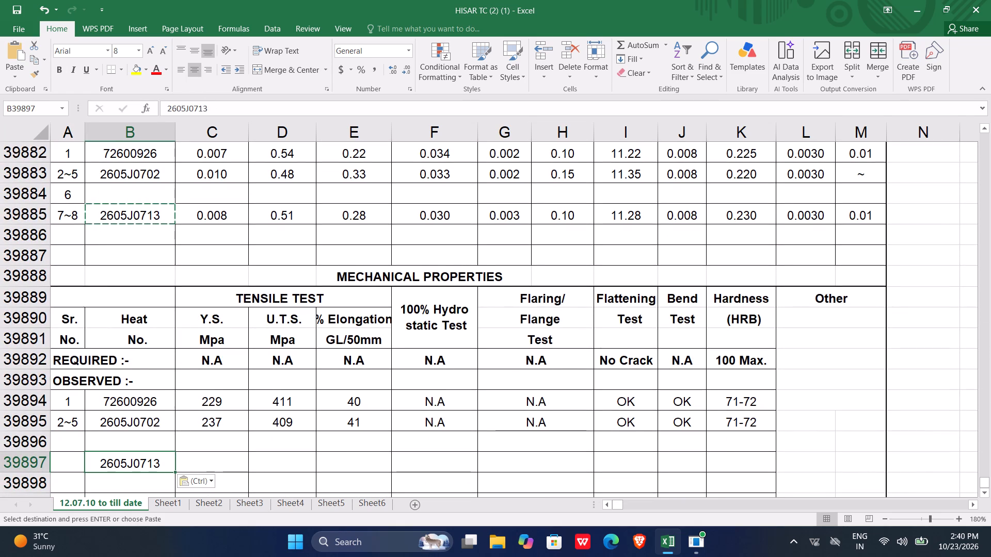
{"action": "key", "text": "7"}
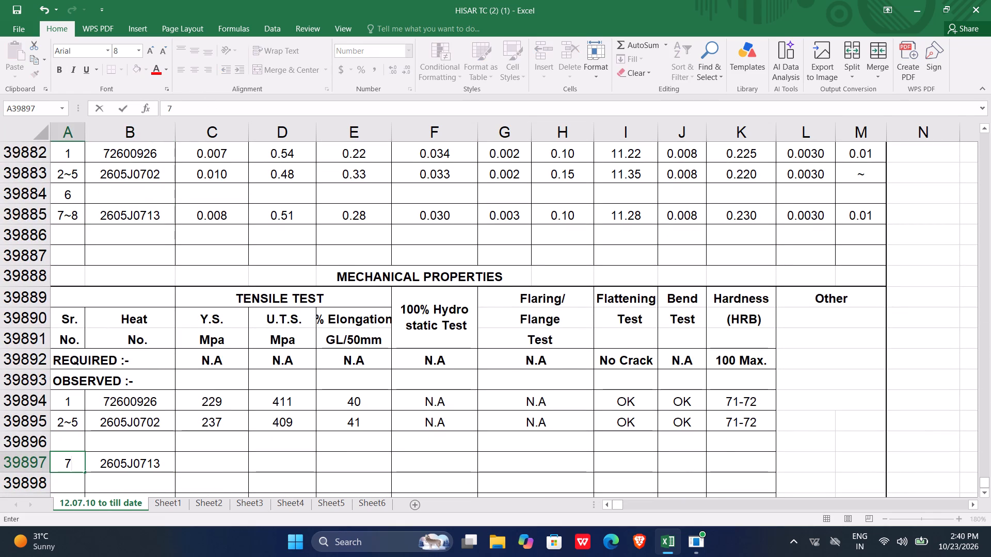
{"action": "key", "text": "shift+asciitilde"}
{"action": "key", "text": "8"}
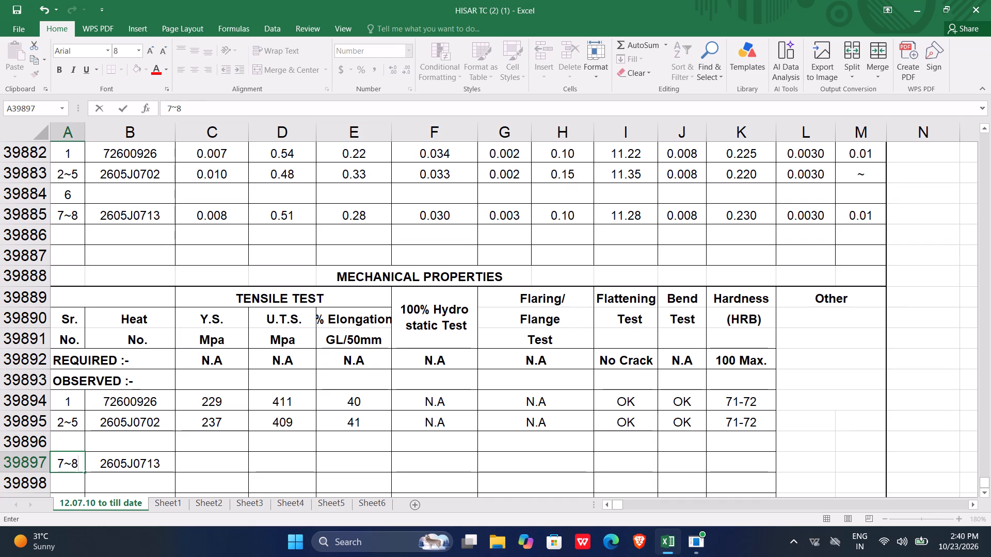
Fill the tensile test results of the 7~8 mechanical row with Y.S. 271, U.T.S. 409 and elongation 37.
{"action": "key", "text": "Right"}
{"action": "key", "text": "Right"}
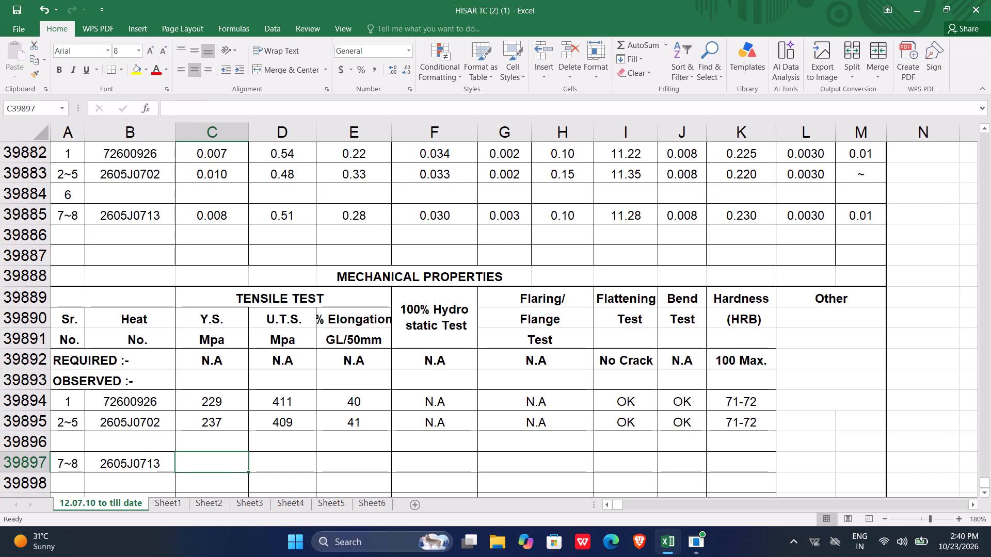
{"action": "type", "text": "271"}
{"action": "key", "text": "Right"}
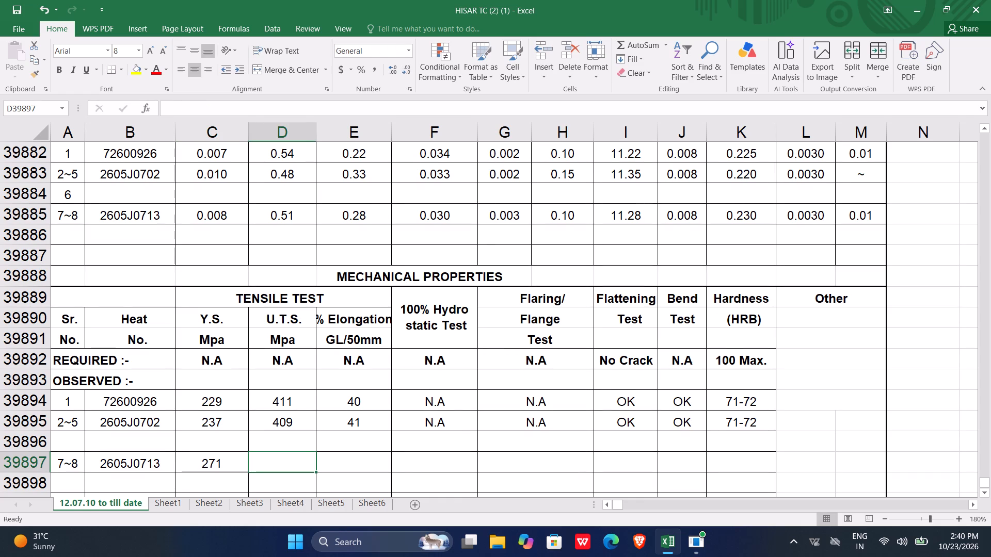
{"action": "type", "text": "409"}
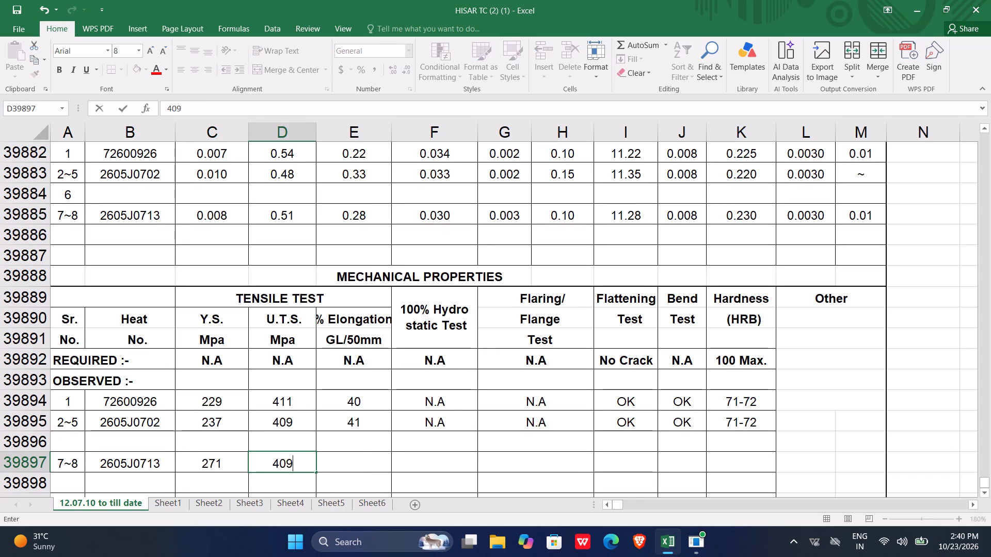
{"action": "key", "text": "Right"}
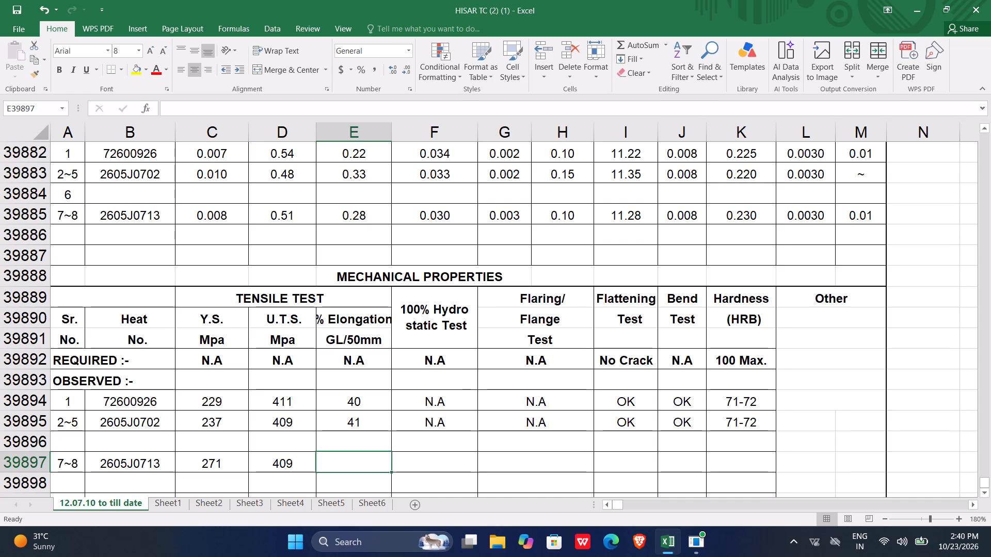
{"action": "type", "text": "37"}
{"action": "key", "text": "Right"}
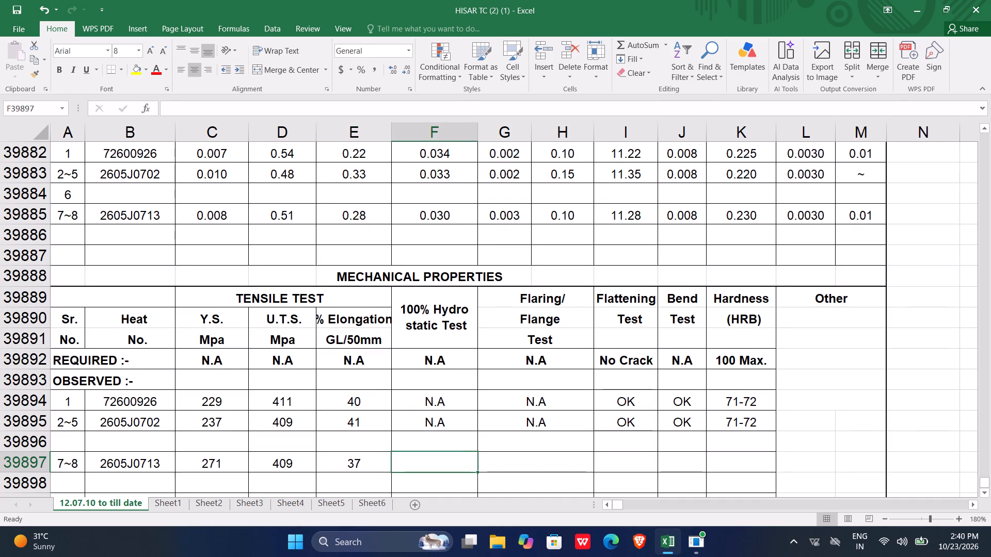
Enter hardness 73-74 for the 7~8 row of the mechanical properties table.
{"action": "key", "text": "Right"}
{"action": "key", "text": "Right"}
{"action": "key", "text": "Right"}
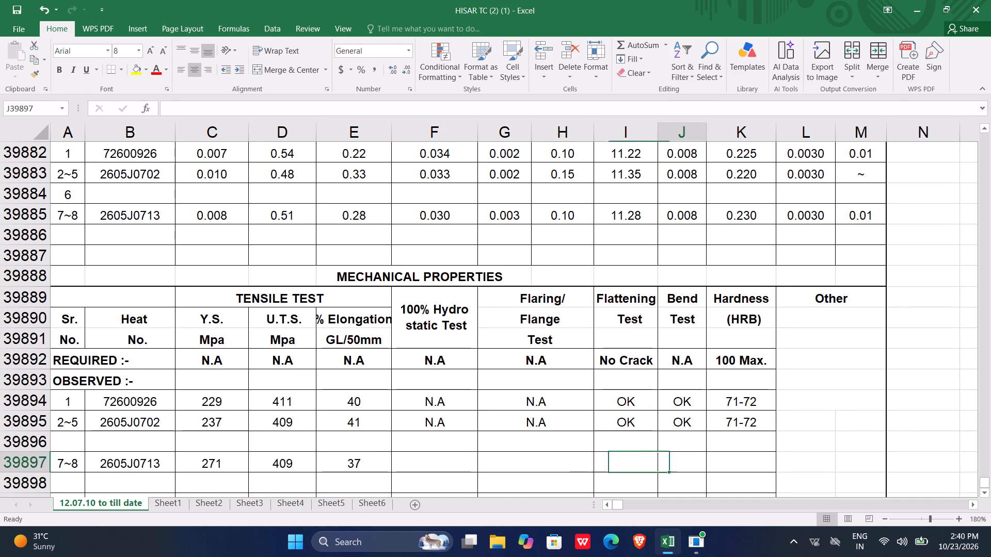
{"action": "key", "text": "Right"}
{"action": "type", "text": "73-"}
{"action": "type", "text": "74"}
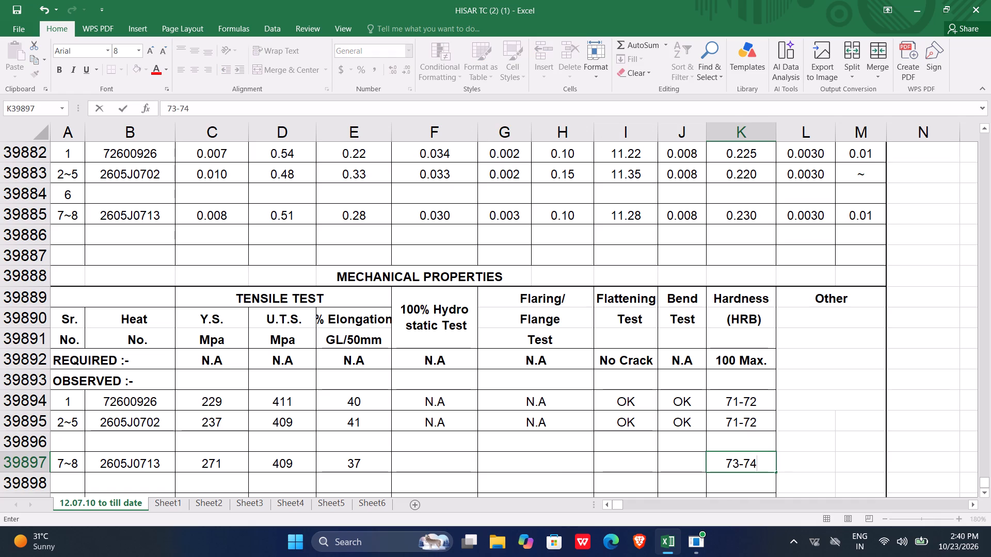
{"action": "key", "text": "Down"}
{"action": "key", "text": "Down"}
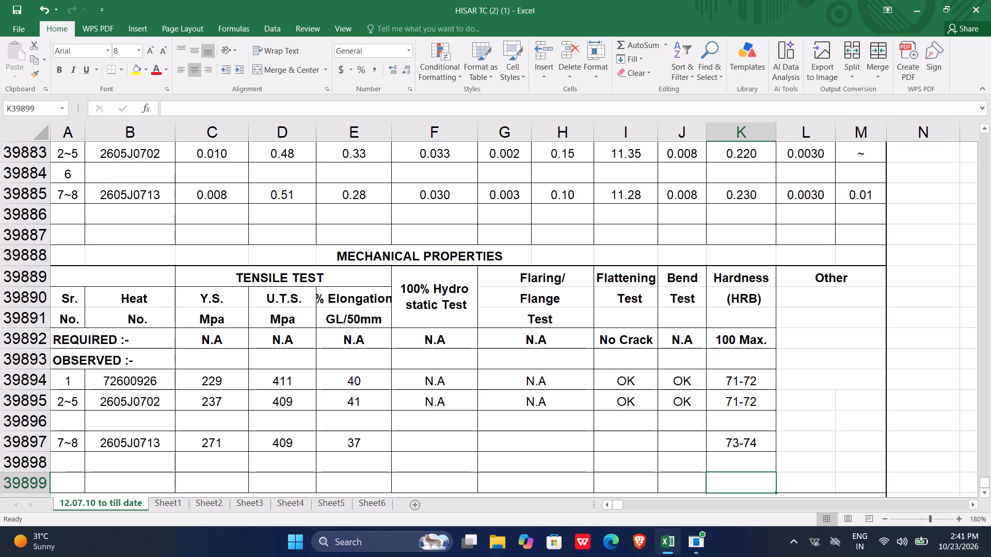
Copy row 1's hydrostatic, flaring, flattening and bend test results (N.A, N.A, OK, OK) into the blank mechanical row and the 7~8 row.
{"action": "key", "text": "Up"}
{"action": "key", "text": "Left"}
{"action": "key", "text": "Left"}
{"action": "key", "text": "Left"}
{"action": "key", "text": "Left"}
{"action": "key", "text": "Up"}
{"action": "key", "text": "Up"}
{"action": "key", "text": "Up"}
{"action": "key", "text": "Up"}
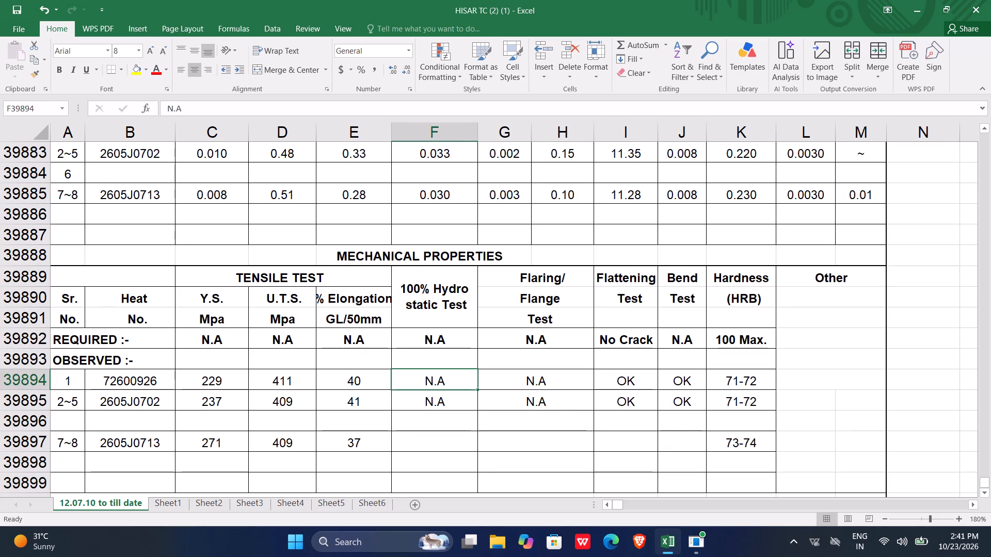
{"action": "key", "text": "ctrl+Right"}
{"action": "key", "text": "ctrl+Right"}
{"action": "key", "text": "Left"}
{"action": "key", "text": "Left"}
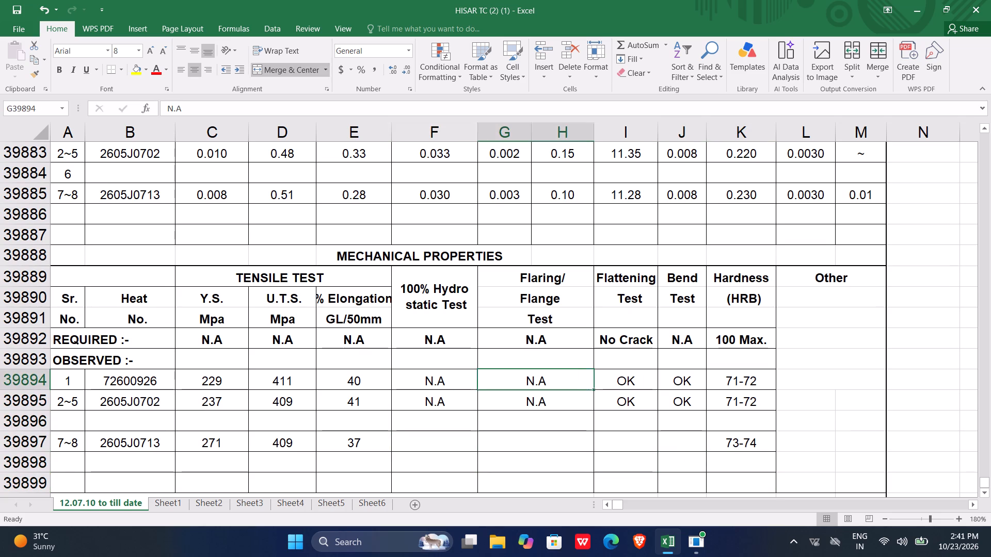
{"action": "key", "text": "shift+Right"}
{"action": "key", "text": "shift+Right"}
{"action": "key", "text": "shift+Right"}
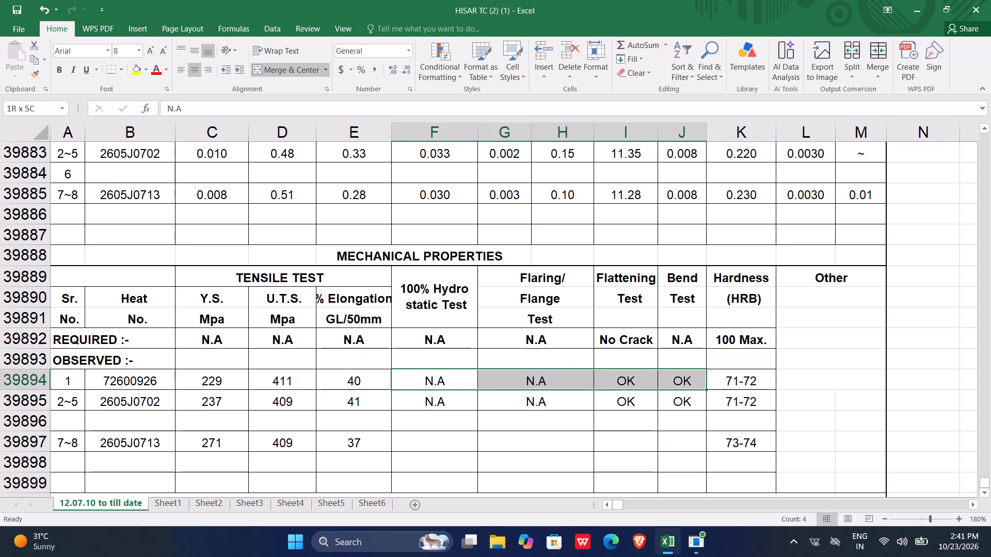
{"action": "key", "text": "ctrl+c"}
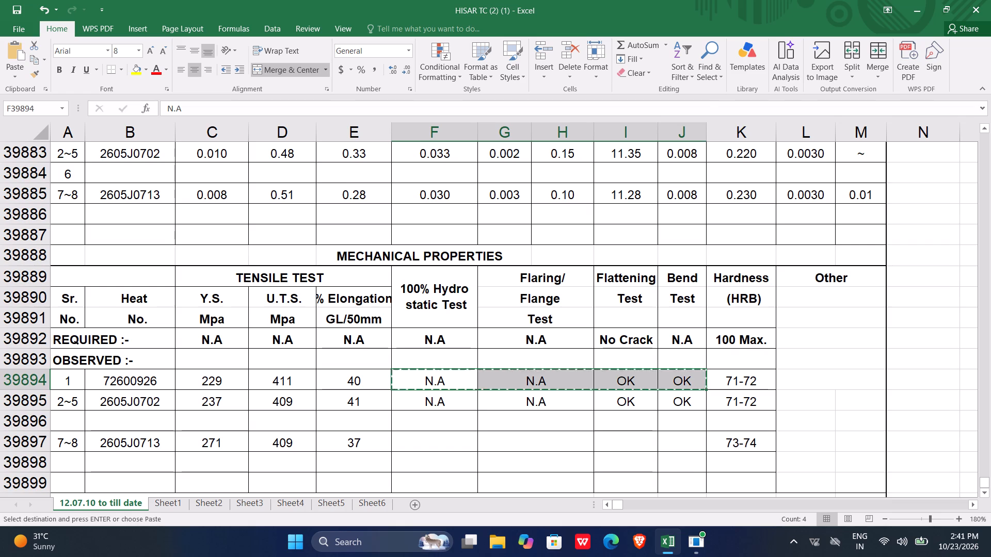
{"action": "key", "text": "Down"}
{"action": "key", "text": "Down"}
{"action": "key", "text": "ctrl+v"}
{"action": "key", "text": "Down"}
{"action": "key", "text": "ctrl+v"}
{"action": "key", "text": "Down"}
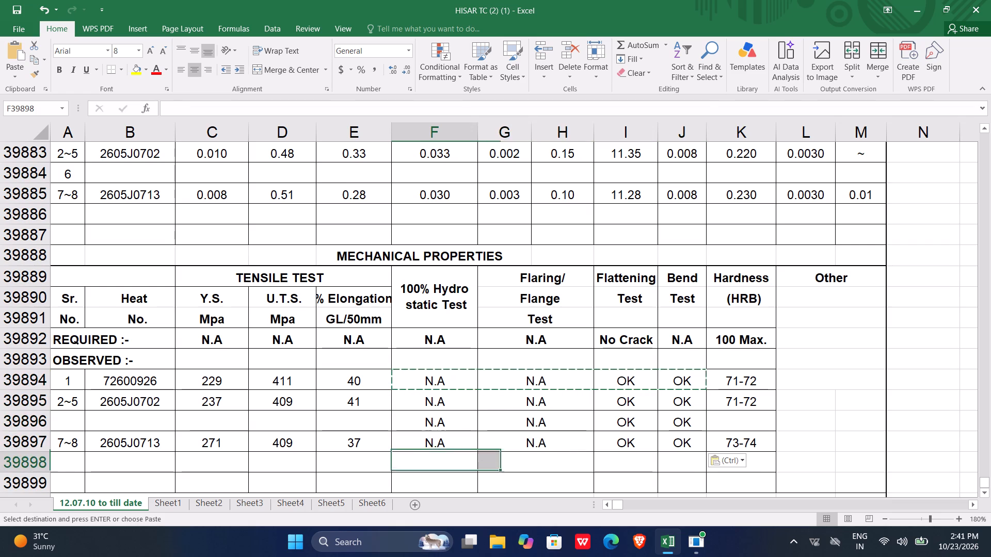
Copy heat number 2605J0713 from item row 7 into item row 8.
{"action": "key", "text": "Left"}
{"action": "key", "text": "Left"}
{"action": "key", "text": "Left"}
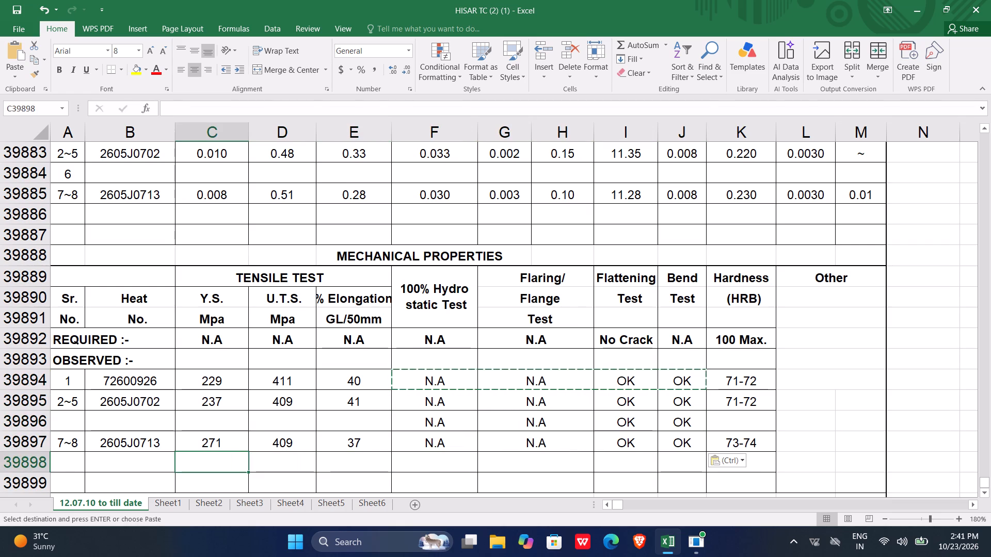
{"action": "key", "text": "Up"}
{"action": "key", "text": "Up"}
{"action": "key", "text": "Up"}
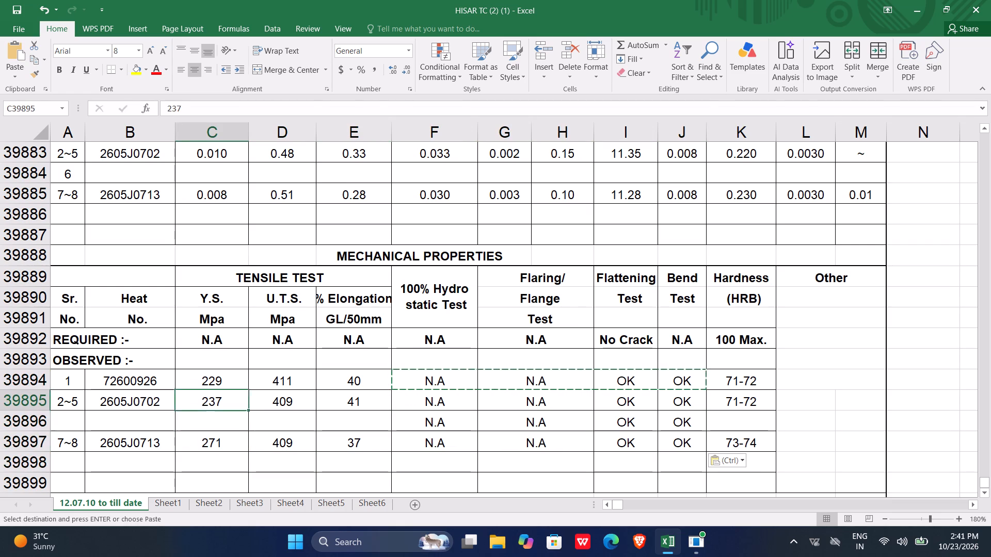
{"action": "key", "text": "Up"}
{"action": "key", "text": "Up"}
{"action": "key", "text": "Up"}
{"action": "key", "text": "Up"}
{"action": "key", "text": "Up"}
{"action": "key", "text": "Up"}
{"action": "key", "text": "Up"}
{"action": "key", "text": "Up"}
{"action": "key", "text": "Up"}
{"action": "key", "text": "Up"}
{"action": "key", "text": "Up"}
{"action": "key", "text": "Up"}
{"action": "key", "text": "Up"}
{"action": "key", "text": "Up"}
{"action": "key", "text": "Up"}
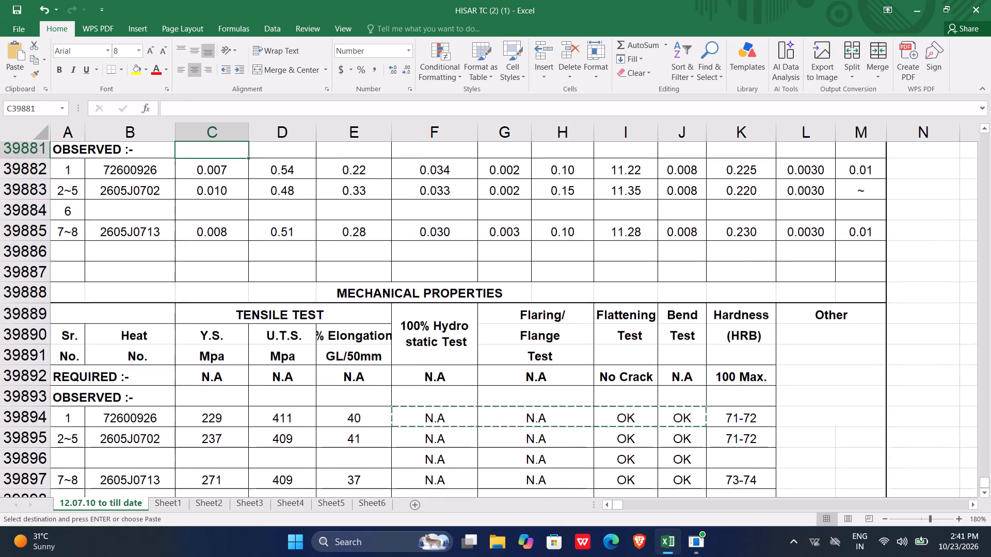
{"action": "key", "text": "Up"}
{"action": "key", "text": "Up"}
{"action": "key", "text": "Up"}
{"action": "key", "text": "Up"}
{"action": "key", "text": "Up"}
{"action": "key", "text": "Up"}
{"action": "key", "text": "Up"}
{"action": "key", "text": "Up"}
{"action": "key", "text": "Down"}
{"action": "key", "text": "Down"}
{"action": "key", "text": "Down"}
{"action": "key", "text": "Down"}
{"action": "key", "text": "Down"}
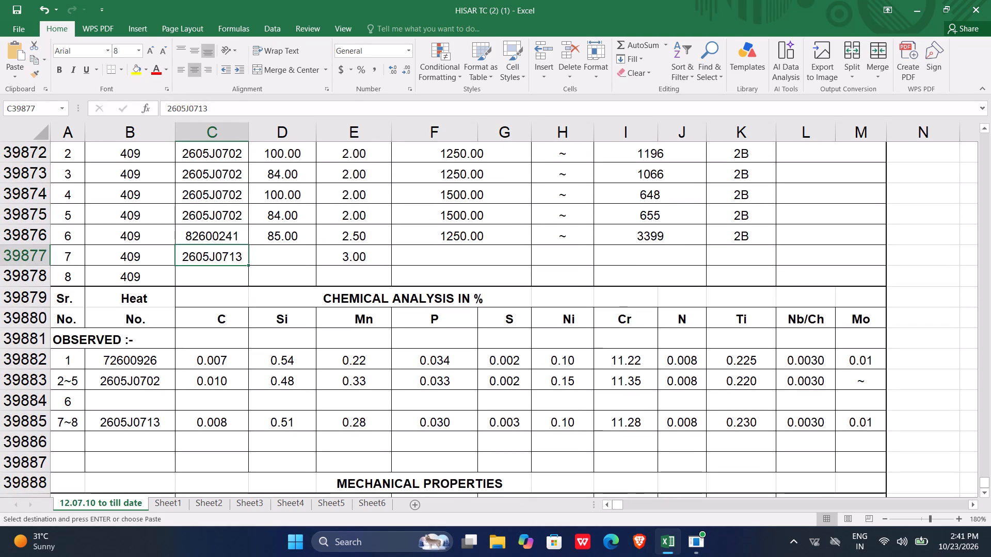
{"action": "key", "text": "ctrl+c"}
{"action": "key", "text": "Down"}
{"action": "key", "text": "ctrl+v"}
Enter 102 in column D of item row 7, and 63 and 3 in columns D and E of item row 8.
{"action": "key", "text": "Right"}
{"action": "key", "text": "Up"}
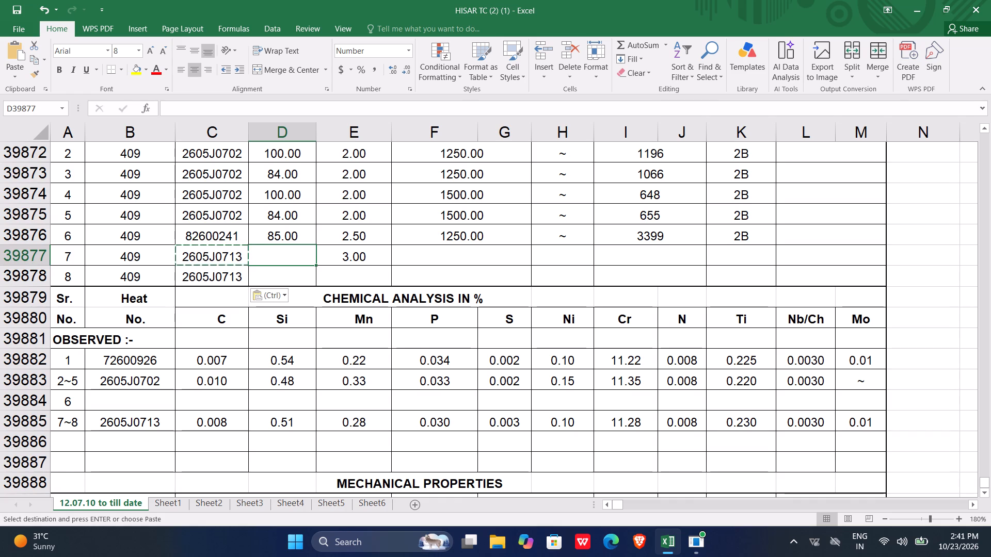
{"action": "key", "text": "Right"}
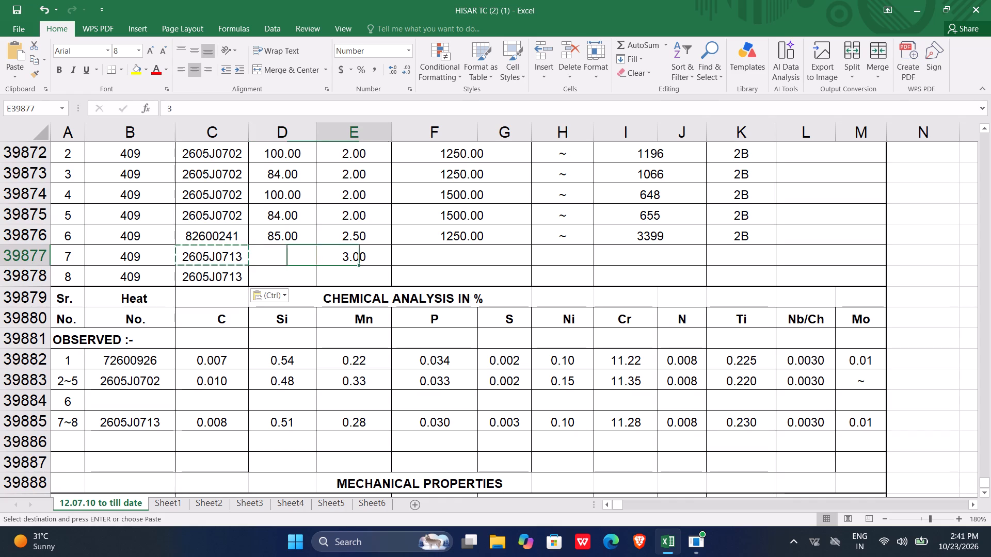
{"action": "key", "text": "Left"}
{"action": "type", "text": "102"}
{"action": "key", "text": "Right"}
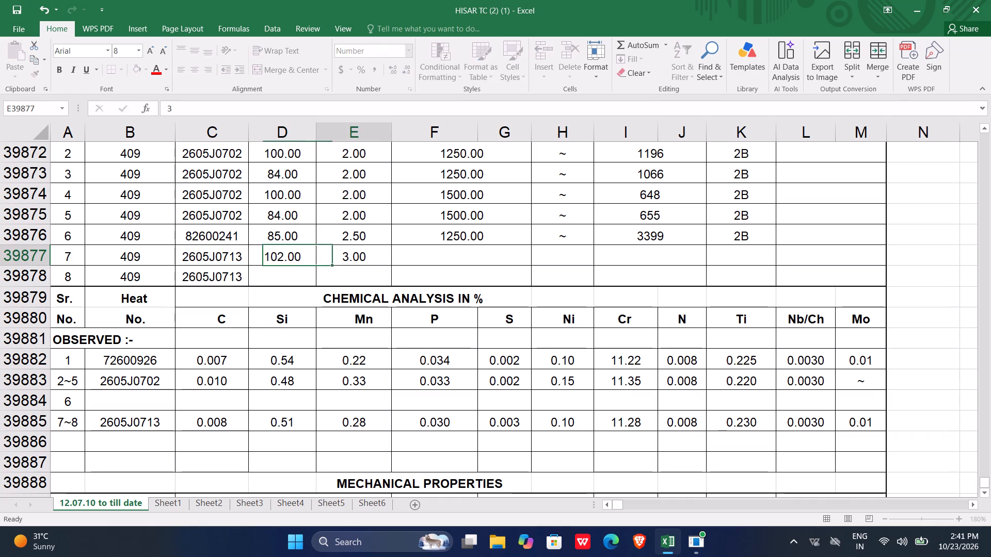
{"action": "key", "text": "Down"}
{"action": "key", "text": "Left"}
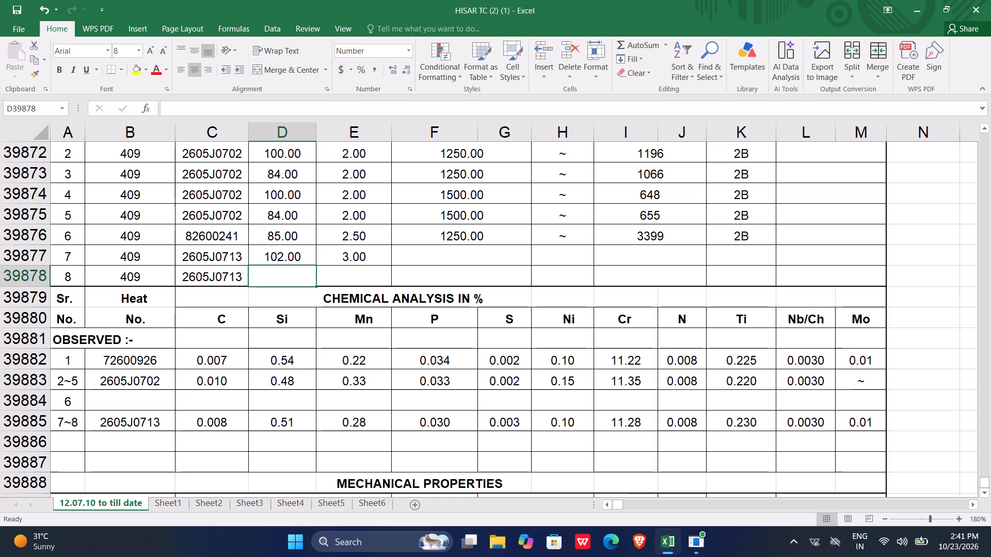
{"action": "type", "text": "63"}
{"action": "key", "text": "Right"}
{"action": "key", "text": "3"}
{"action": "key", "text": "Right"}
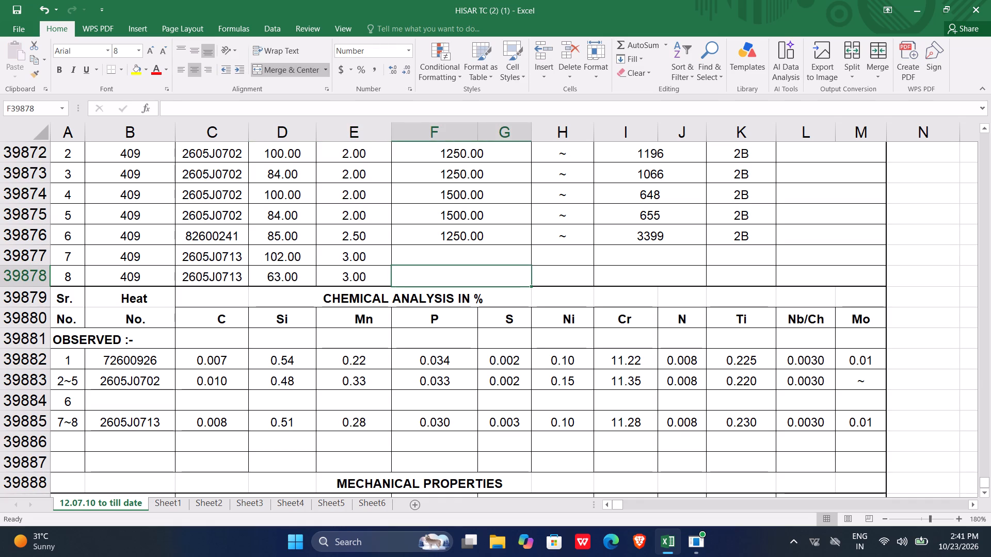
Fill item rows 7 and 8 with 1250 in column F and the ~ mark in column H.
{"action": "type", "text": "1250"}
{"action": "key", "text": "Up"}
{"action": "type", "text": "1250"}
{"action": "key", "text": "Right"}
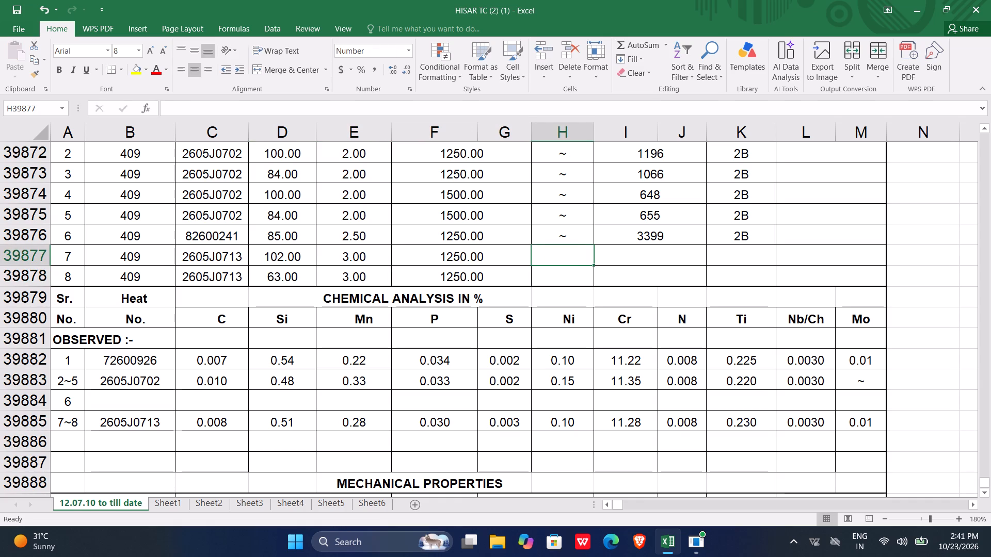
{"action": "key", "text": "shift+asciitilde"}
{"action": "key", "text": "Down"}
{"action": "key", "text": "shift+asciitilde"}
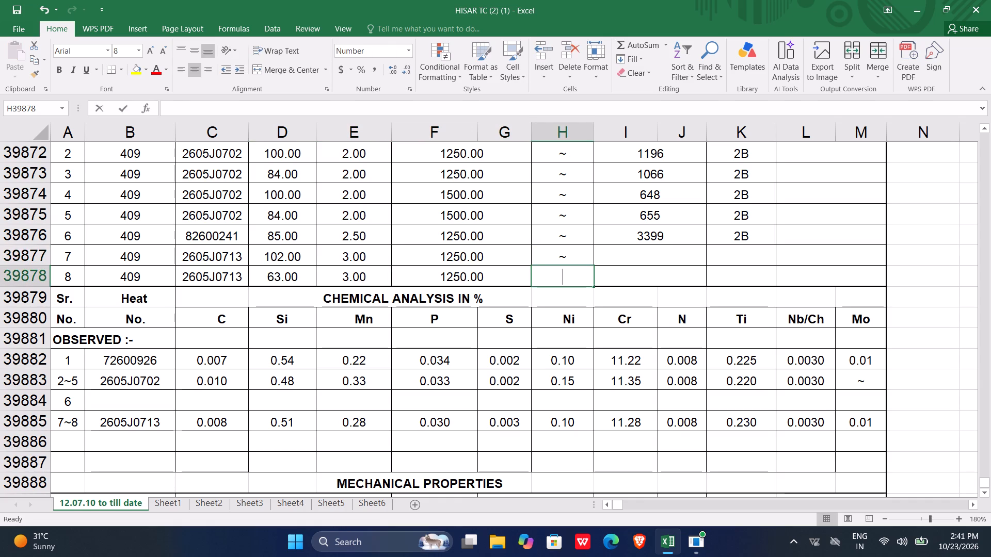
Copy the 2B entry from item row 6 into item row 7.
{"action": "key", "text": "Right"}
{"action": "key", "text": "Up"}
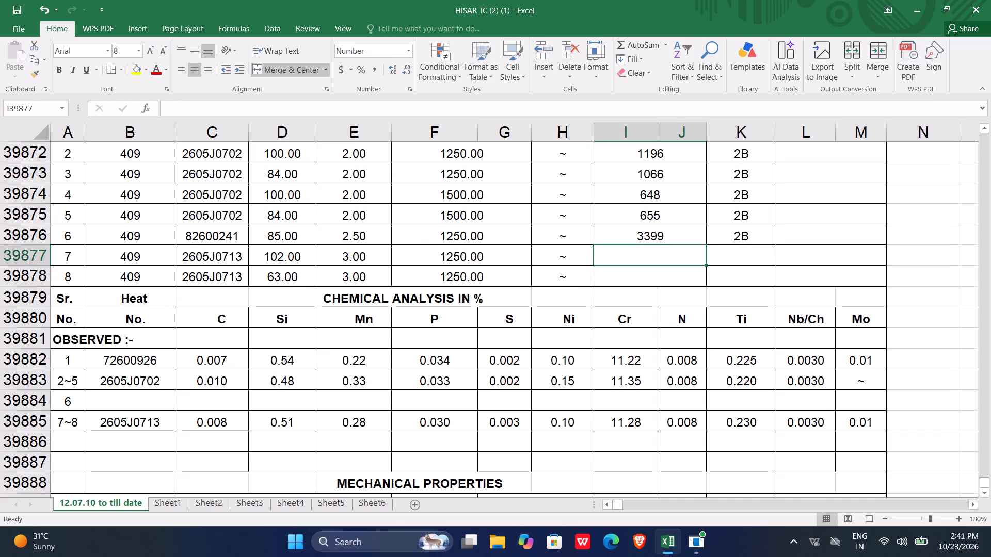
{"action": "key", "text": "Up"}
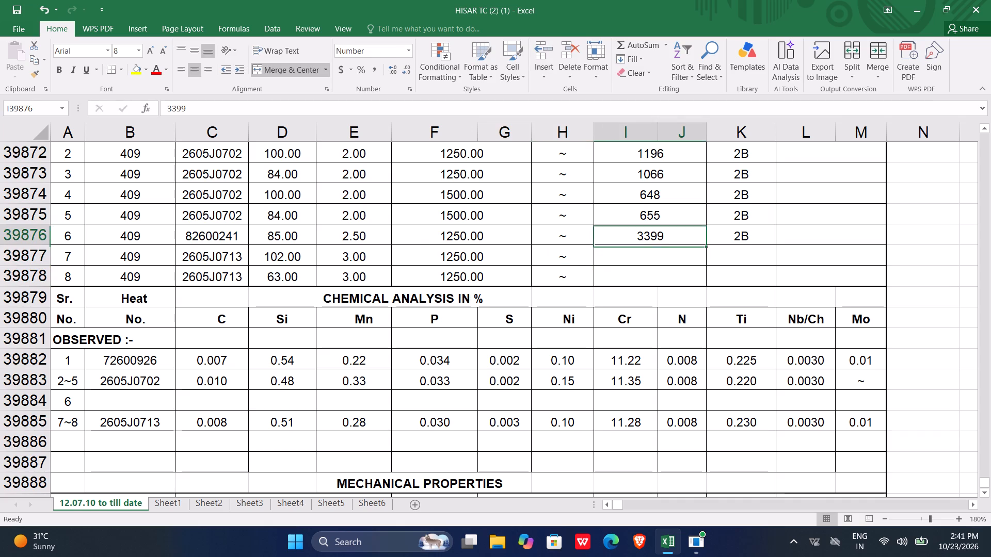
{"action": "key", "text": "Down"}
{"action": "key", "text": "Right"}
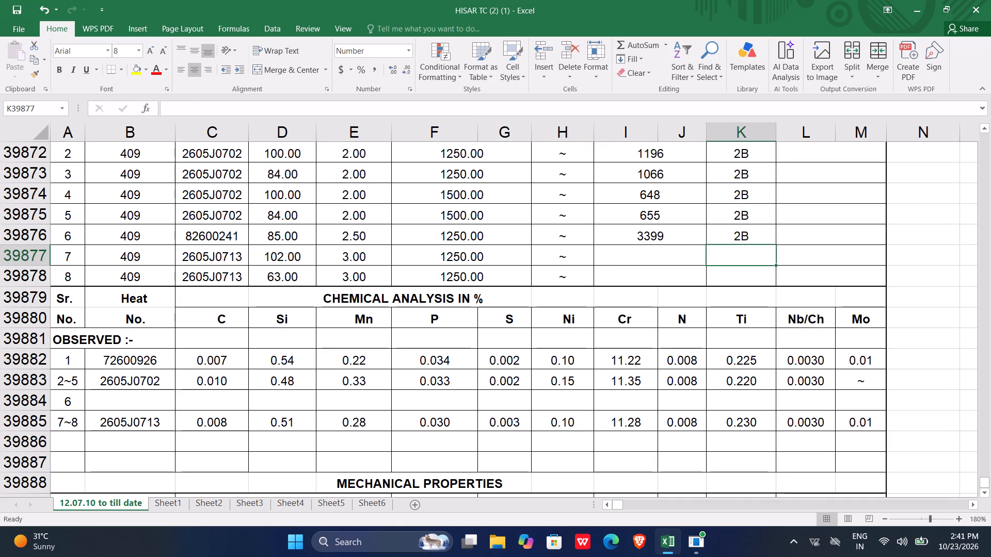
{"action": "key", "text": "Up"}
{"action": "key", "text": "ctrl+c"}
{"action": "key", "text": "Down"}
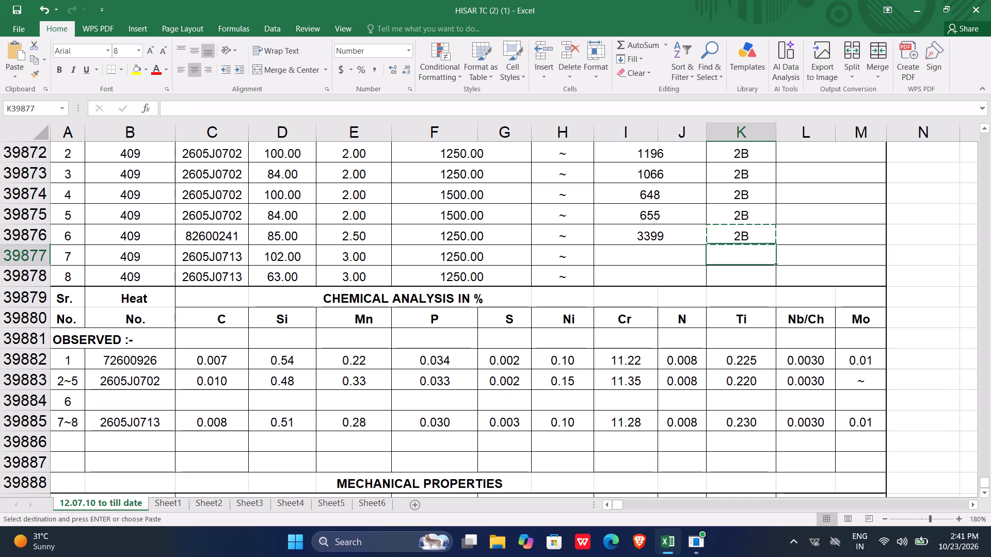
{"action": "key", "text": "ctrl+v"}
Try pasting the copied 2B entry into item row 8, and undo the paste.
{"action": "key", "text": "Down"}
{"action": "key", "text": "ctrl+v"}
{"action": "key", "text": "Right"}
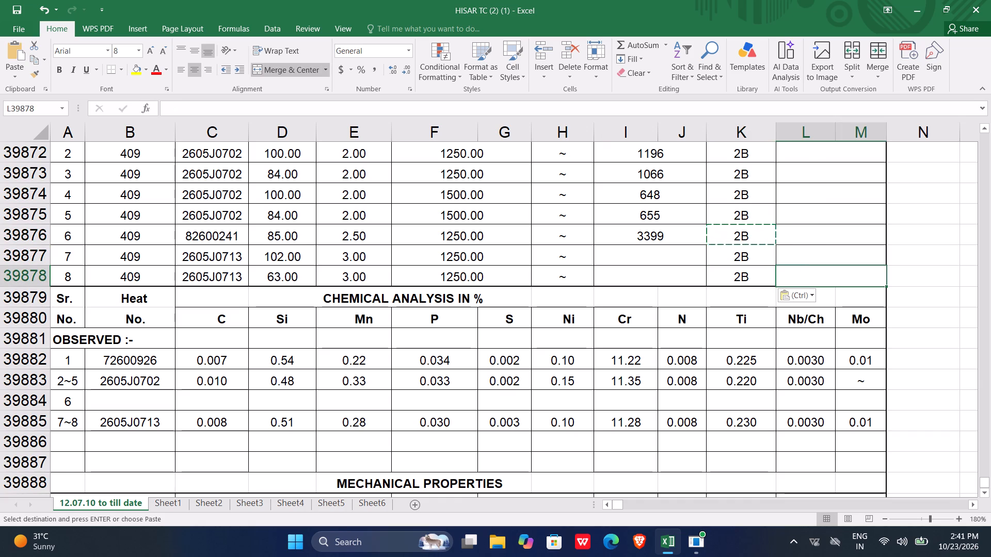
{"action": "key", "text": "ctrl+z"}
Enter 2B in column K of item row 8.
{"action": "key", "text": "Down"}
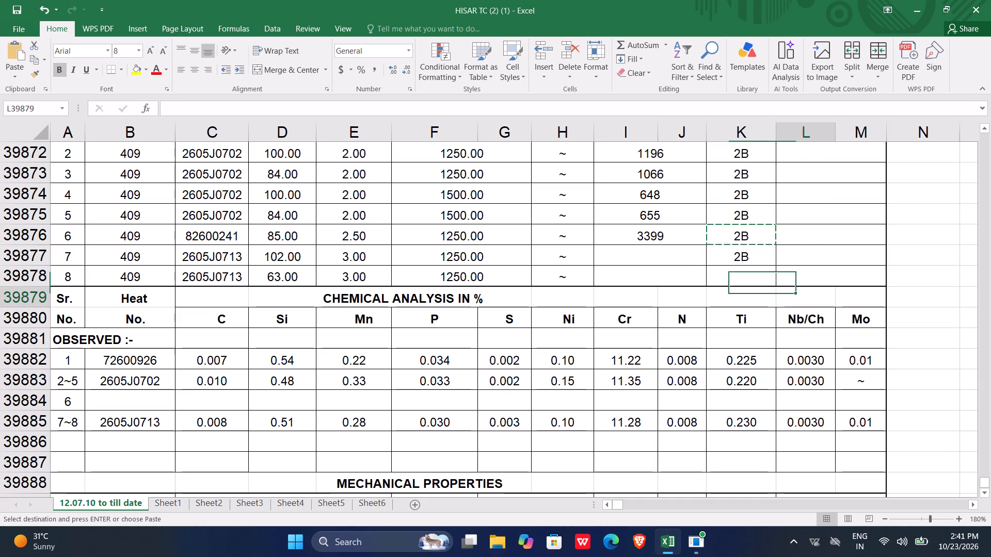
{"action": "key", "text": "Left"}
{"action": "key", "text": "Up"}
{"action": "key", "text": "2"}
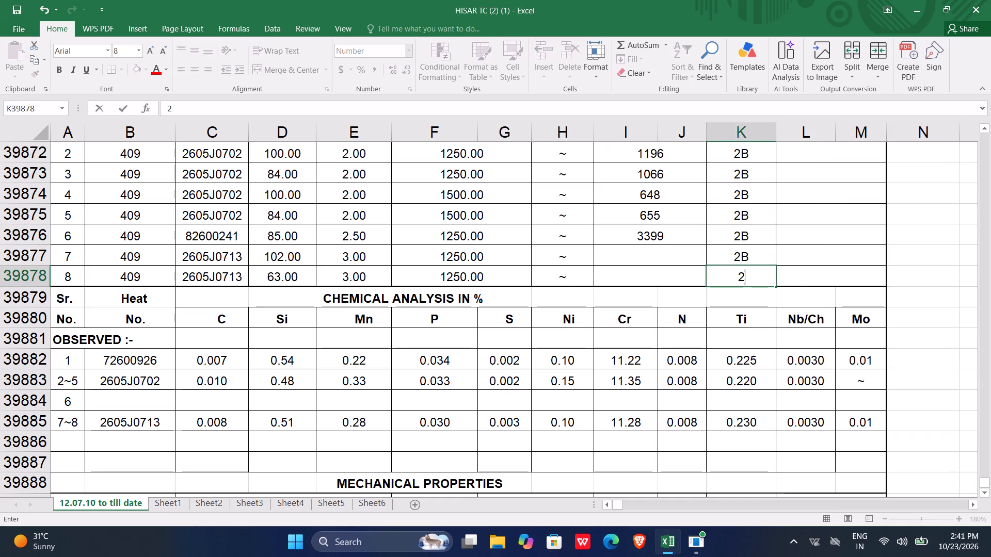
{"action": "key", "text": "shift+b"}
{"action": "key", "text": "BackSpace"}
{"action": "key", "text": "v"}
{"action": "key", "text": "BackSpace"}
{"action": "key", "text": "b"}
{"action": "key", "text": "Down"}
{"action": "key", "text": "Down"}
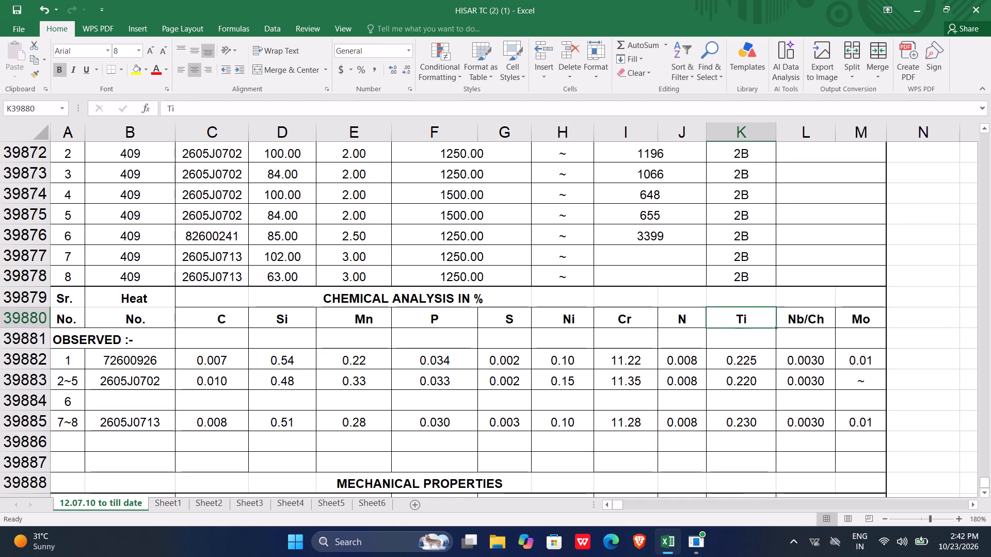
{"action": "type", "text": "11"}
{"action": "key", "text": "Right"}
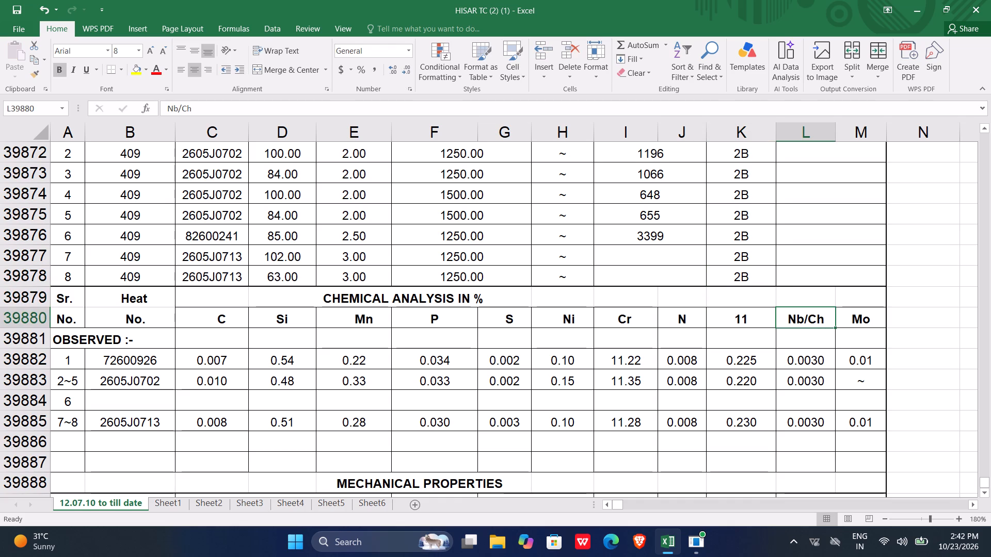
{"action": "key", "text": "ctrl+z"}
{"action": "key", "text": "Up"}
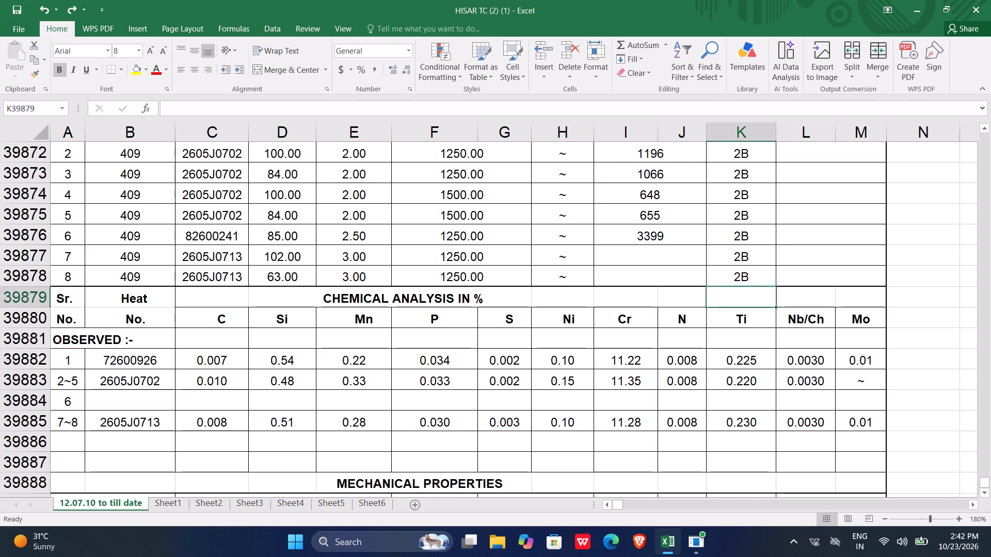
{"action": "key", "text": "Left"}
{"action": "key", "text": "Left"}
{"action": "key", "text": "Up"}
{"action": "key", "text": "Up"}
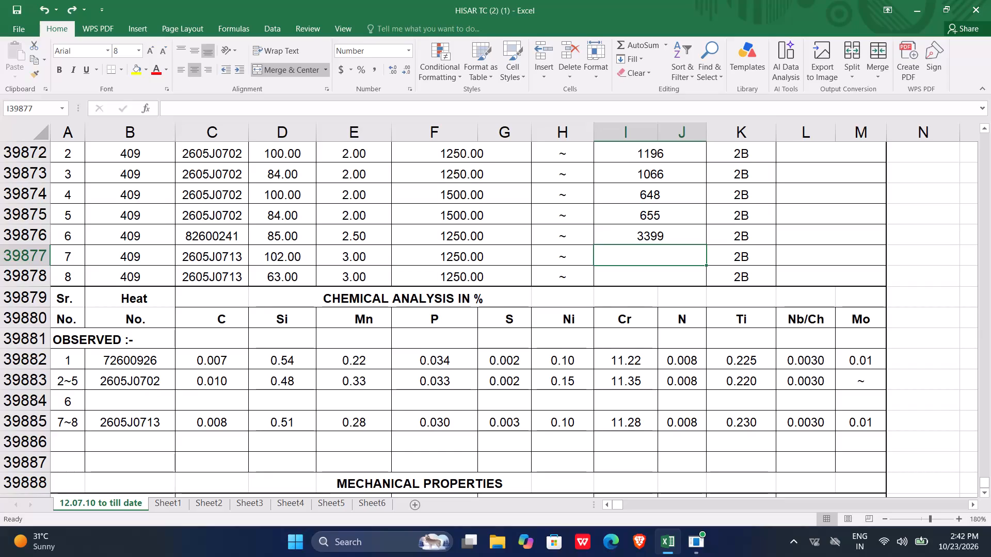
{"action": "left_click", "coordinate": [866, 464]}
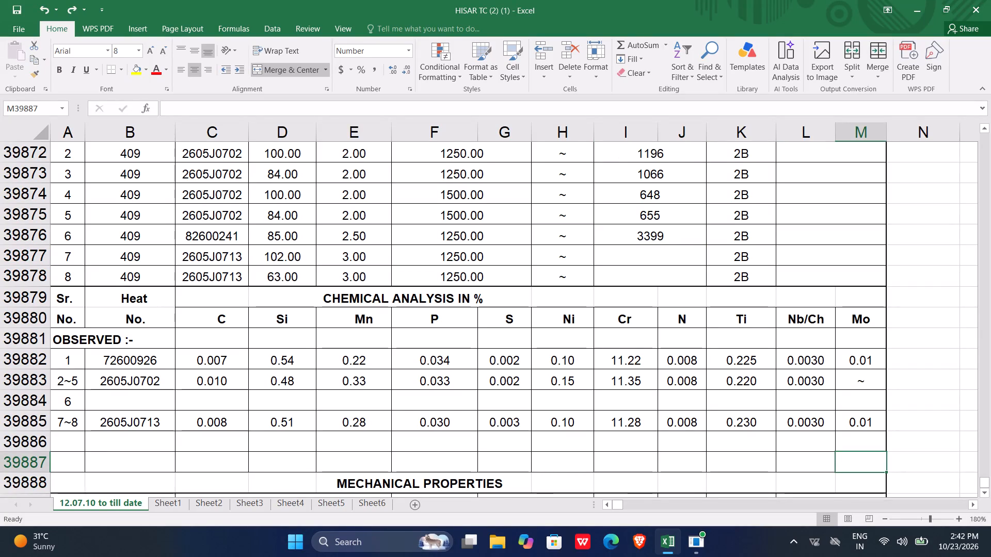
Copy heat number 82600241 from item row 6 into row 6 of the chemical analysis table.
{"action": "left_click", "coordinate": [223, 239]}
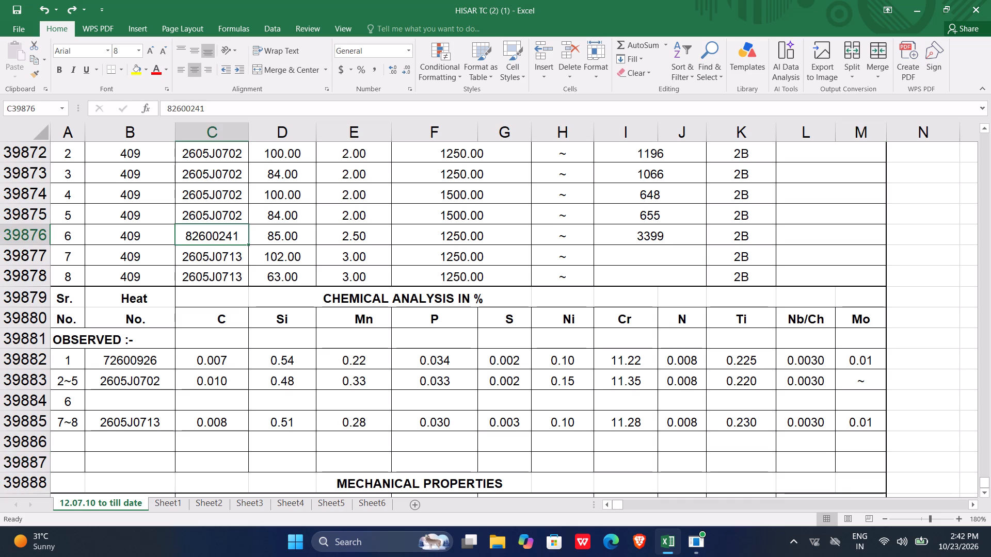
{"action": "key", "text": "ctrl+c"}
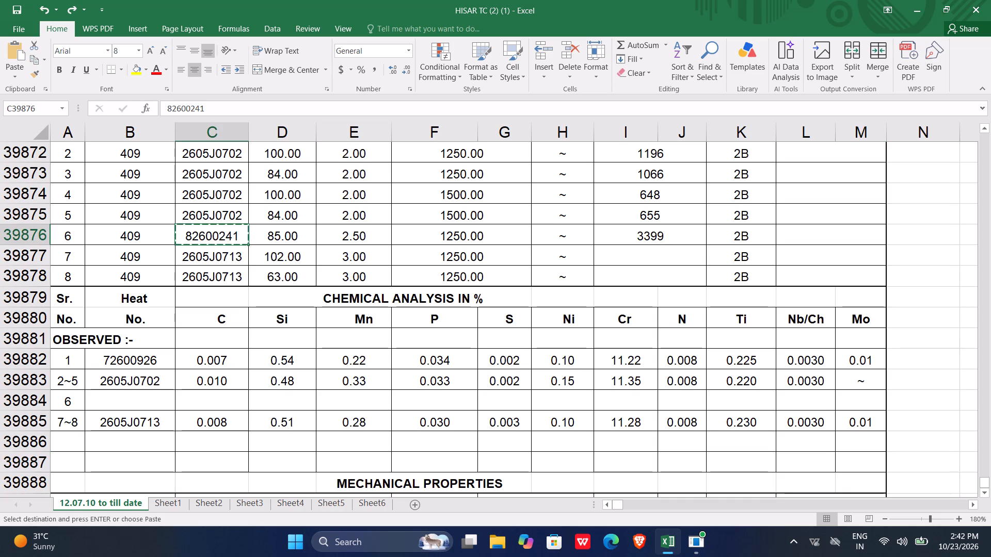
{"action": "left_click", "coordinate": [141, 407]}
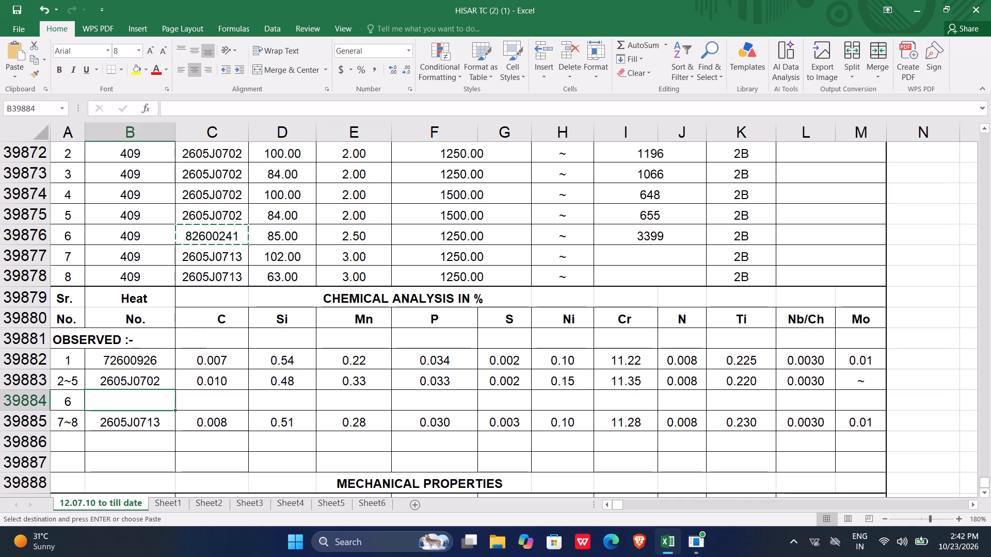
{"action": "key", "text": "ctrl+v"}
Fill the blank mechanical properties row between 2~5 and 7~8 with heat number 82600241 and serial number 6.
{"action": "scroll", "coordinate": [141, 407], "scroll_direction": "down", "scroll_amount": 3}
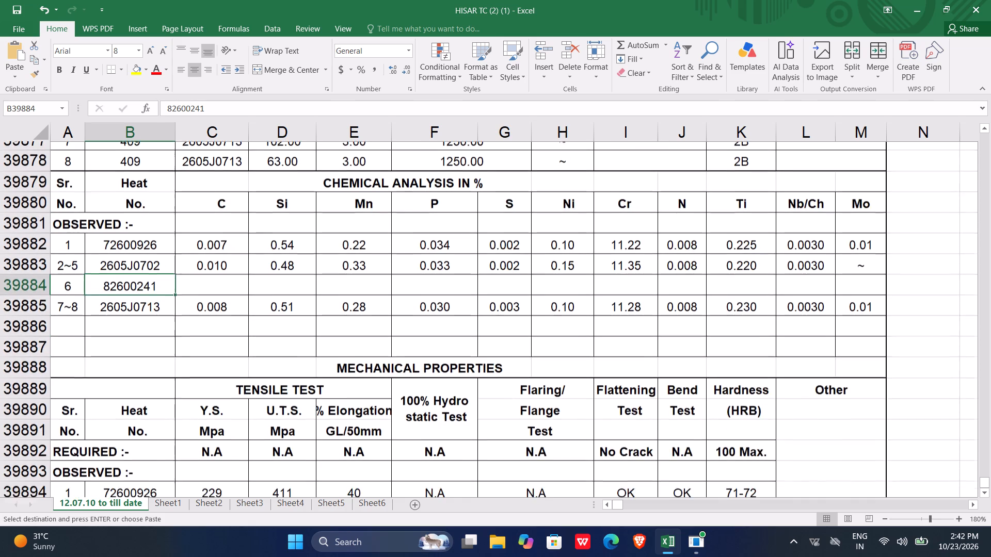
{"action": "scroll", "coordinate": [141, 407], "scroll_direction": "down", "scroll_amount": 3}
{"action": "left_click", "coordinate": [138, 447]}
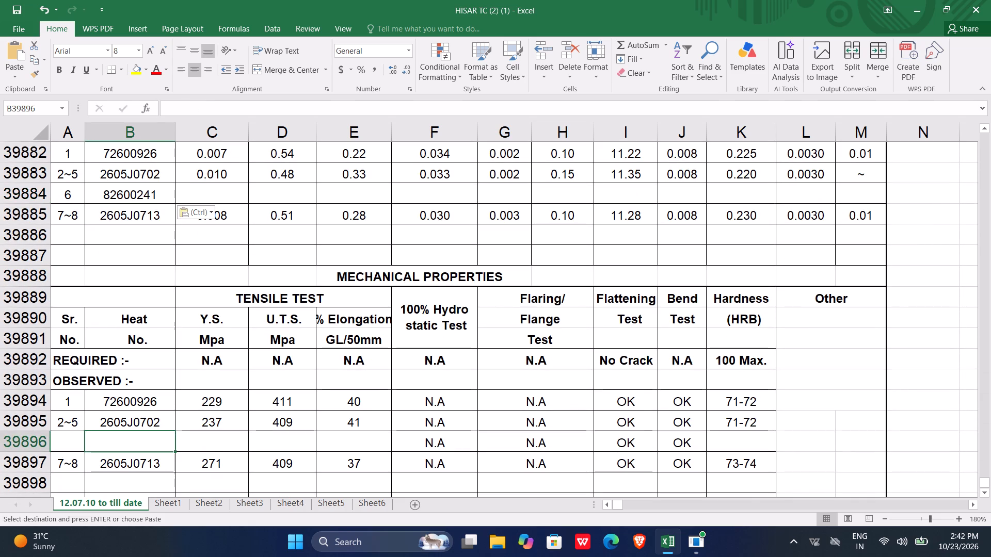
{"action": "key", "text": "ctrl+v"}
{"action": "key", "text": "Left"}
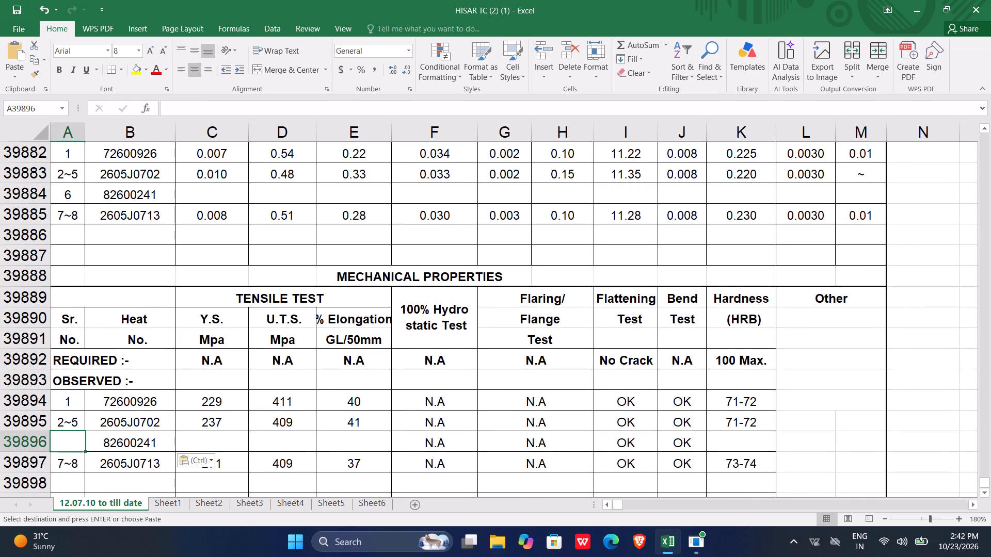
{"action": "key", "text": "6"}
In the chemical analysis row for heat 82600241, enter C 0.007, Si 0.54 and Mn 0.21.
{"action": "left_click", "coordinate": [190, 188]}
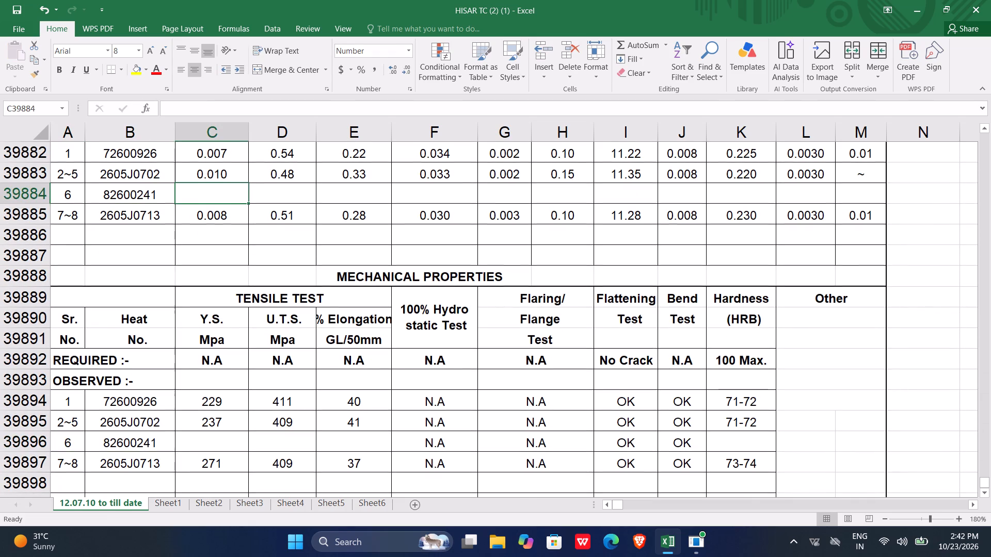
{"action": "scroll", "coordinate": [190, 188], "scroll_direction": "up", "scroll_amount": 2}
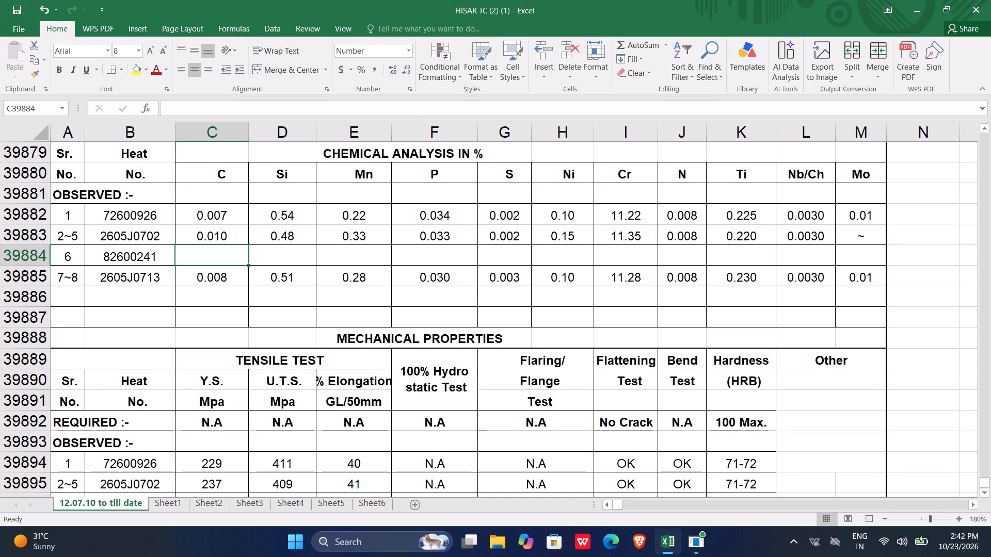
{"action": "type", "text": "0.00"}
{"action": "key", "text": "7"}
{"action": "key", "text": "Right"}
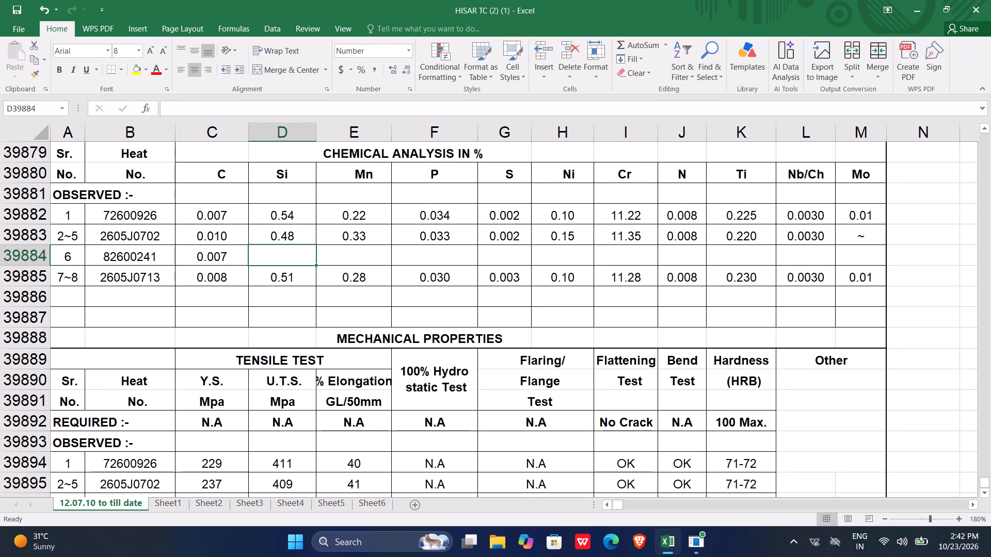
{"action": "type", "text": "0.21"}
{"action": "key", "text": "Right"}
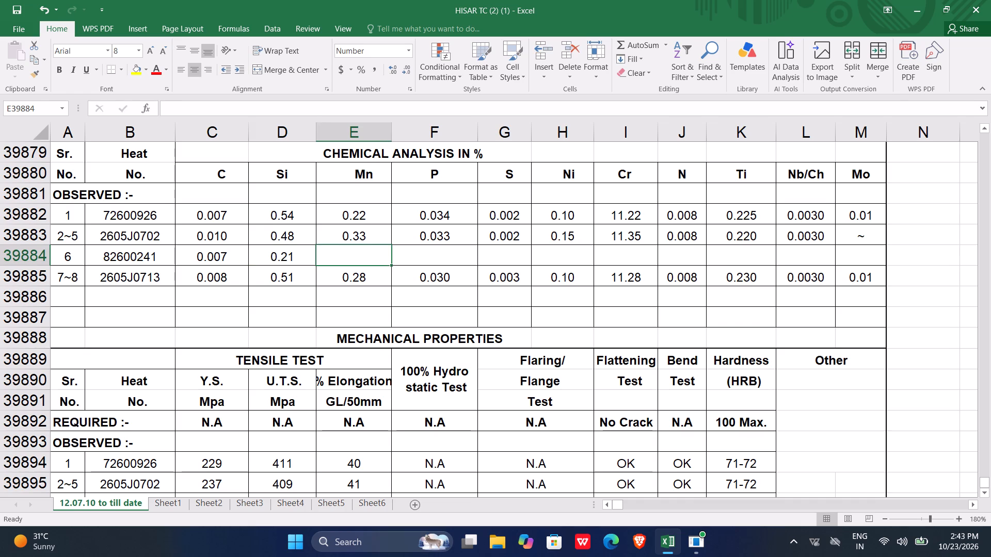
{"action": "key", "text": "Left"}
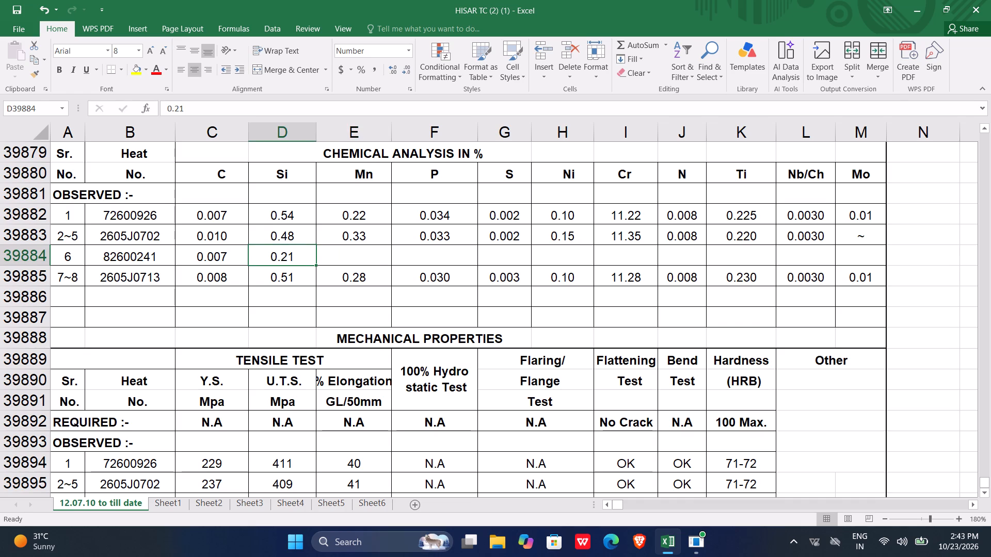
{"action": "type", "text": "0.54"}
{"action": "key", "text": "Right"}
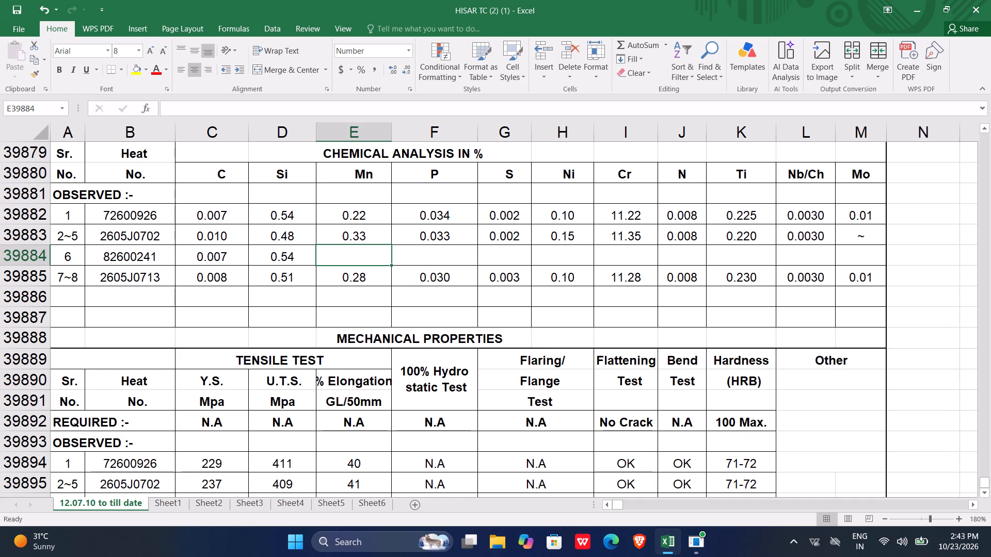
{"action": "type", "text": "0.21"}
{"action": "key", "text": "Right"}
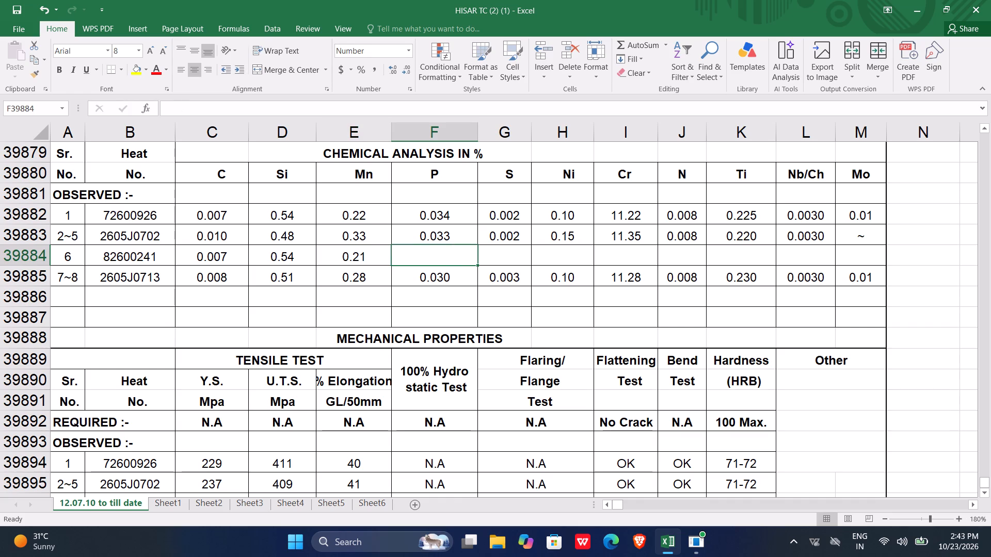
Continue heat 82600241's chemical analysis with P 0.032, S 0.002, Ni 0.11, Cr 11.55 and N 0.007.
{"action": "type", "text": "0.032"}
{"action": "key", "text": "Right"}
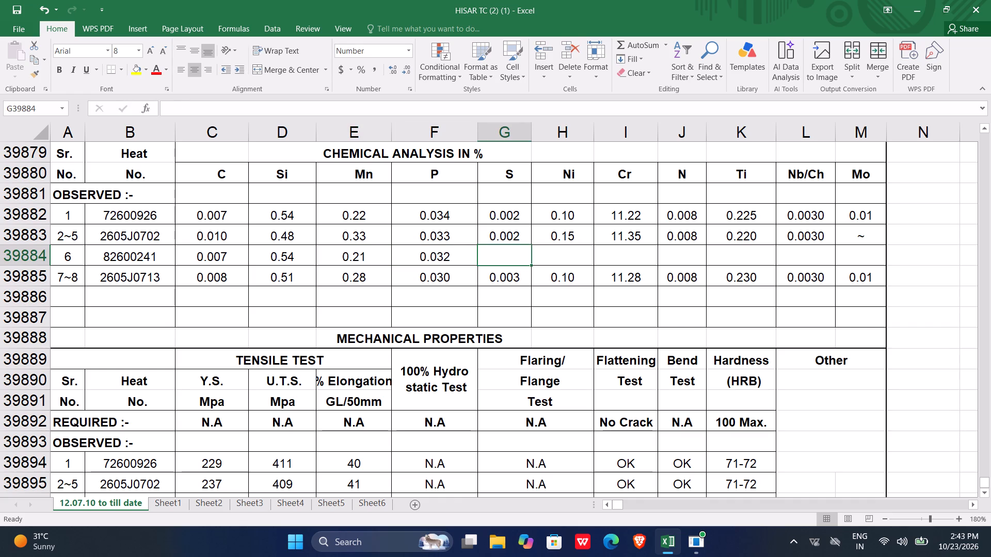
{"action": "type", "text": "0.002"}
{"action": "key", "text": "Right"}
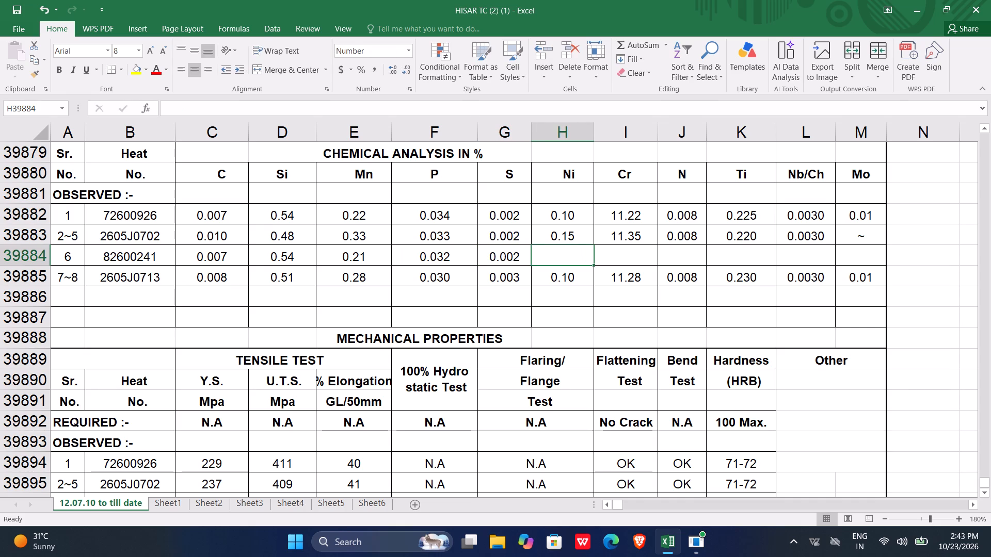
{"action": "type", "text": "0."}
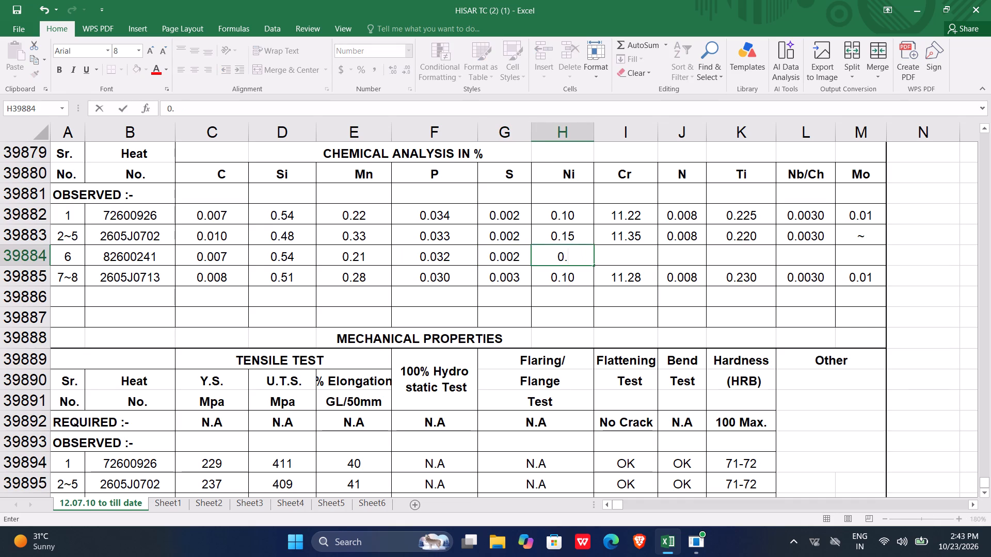
{"action": "type", "text": "11"}
{"action": "key", "text": "Right"}
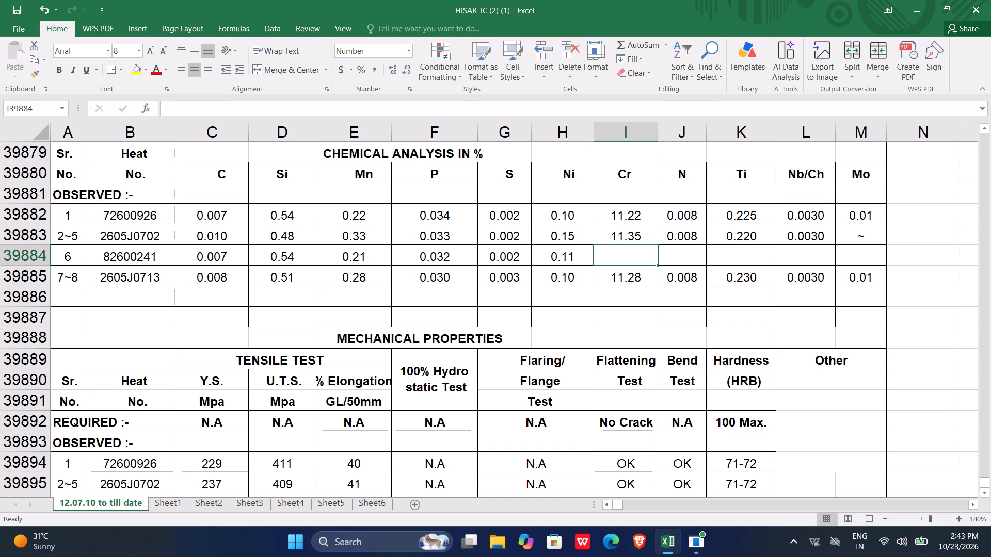
{"action": "type", "text": "11.55"}
{"action": "key", "text": "Right"}
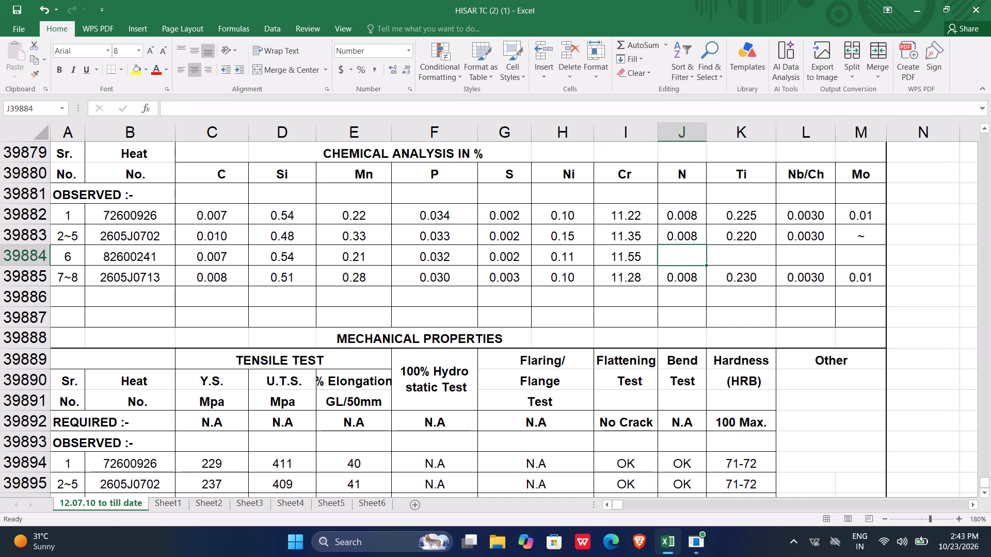
{"action": "type", "text": "0.007"}
{"action": "key", "text": "Right"}
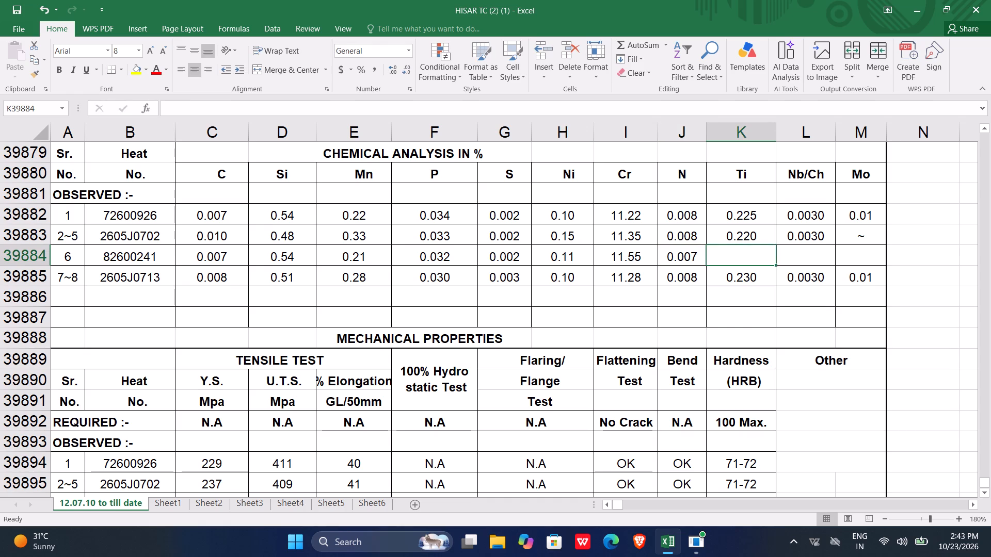
Enter 0.220 as the Ti value for heat 82600241 in the chemical analysis table.
{"action": "type", "text": "0.0"}
{"action": "key", "text": "BackSpace"}
{"action": "type", "text": "220"}
{"action": "key", "text": "Right"}
{"action": "key", "text": "Left"}
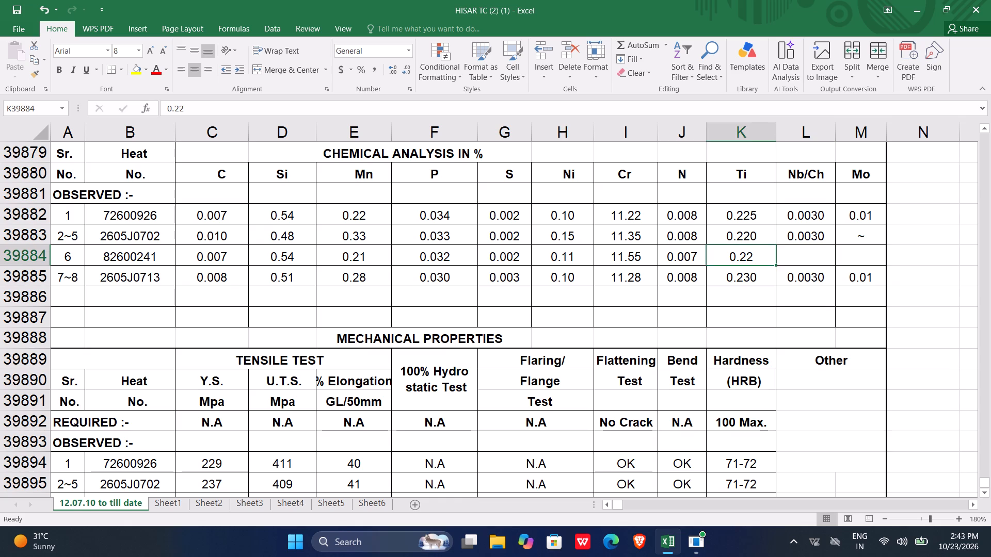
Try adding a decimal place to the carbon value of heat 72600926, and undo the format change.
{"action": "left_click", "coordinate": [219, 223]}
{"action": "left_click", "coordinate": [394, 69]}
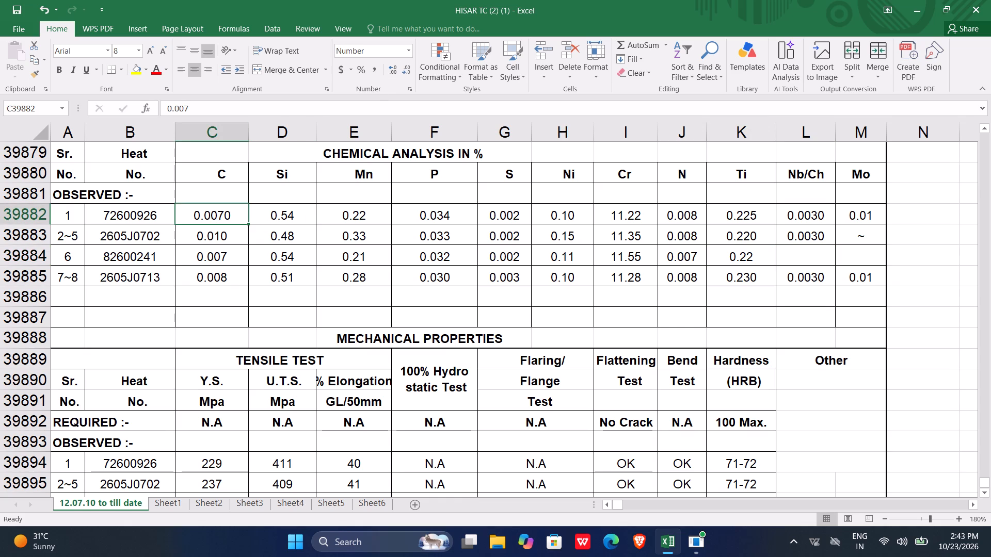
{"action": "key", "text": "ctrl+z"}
Format heat 82600241's Ti value to show three decimal places, as 0.220.
{"action": "left_click", "coordinate": [762, 257]}
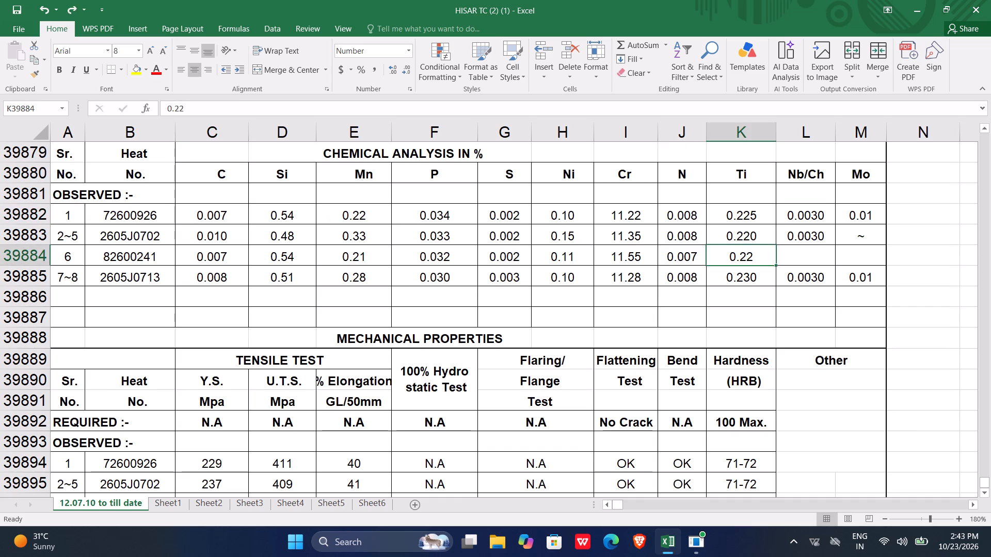
{"action": "left_click", "coordinate": [395, 72]}
Enter 0.0020 as heat 82600241's Nb/Ch value and show it with four decimal places.
{"action": "key", "text": "Right"}
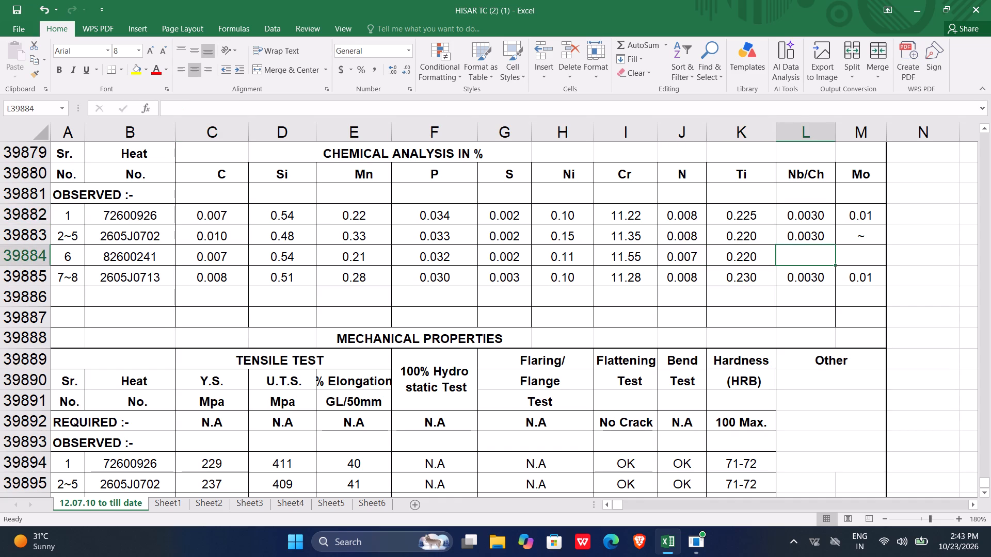
{"action": "type", "text": "0."}
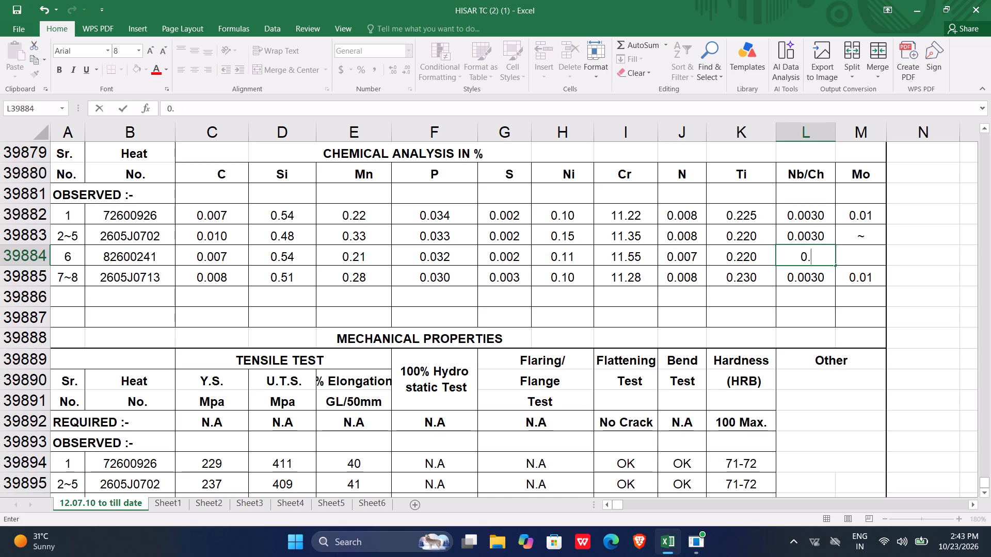
{"action": "type", "text": "0020"}
{"action": "key", "text": "Right"}
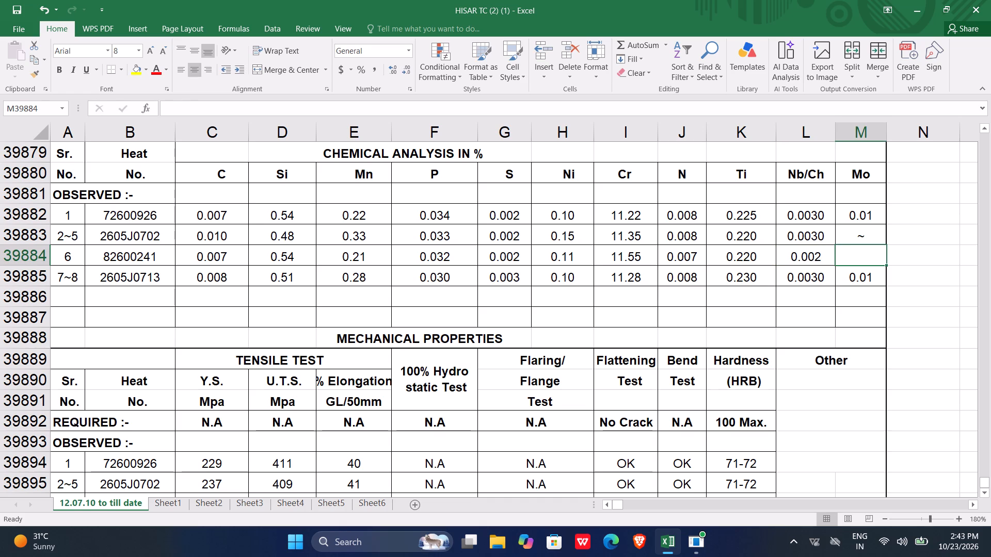
{"action": "key", "text": "Left"}
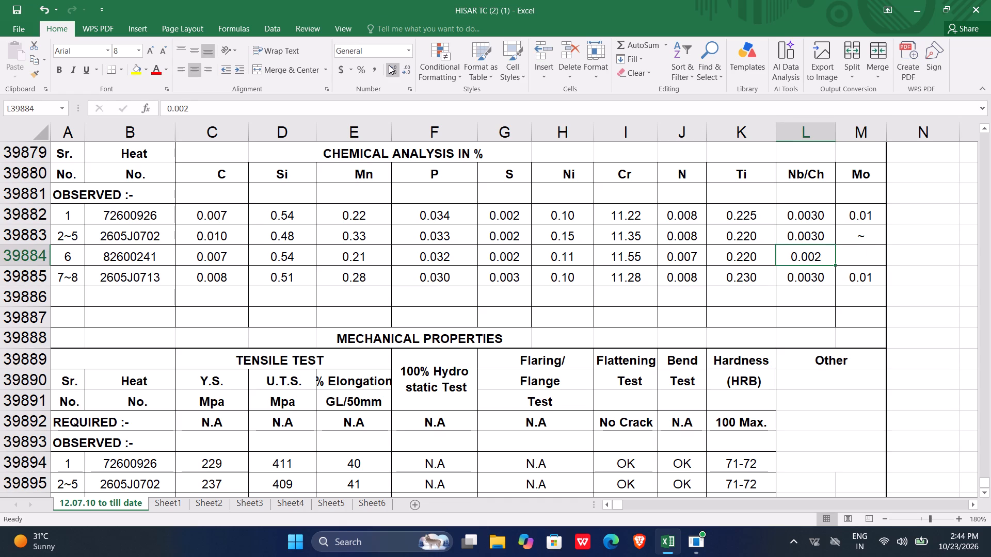
{"action": "left_click", "coordinate": [389, 65]}
{"action": "key", "text": "Right"}
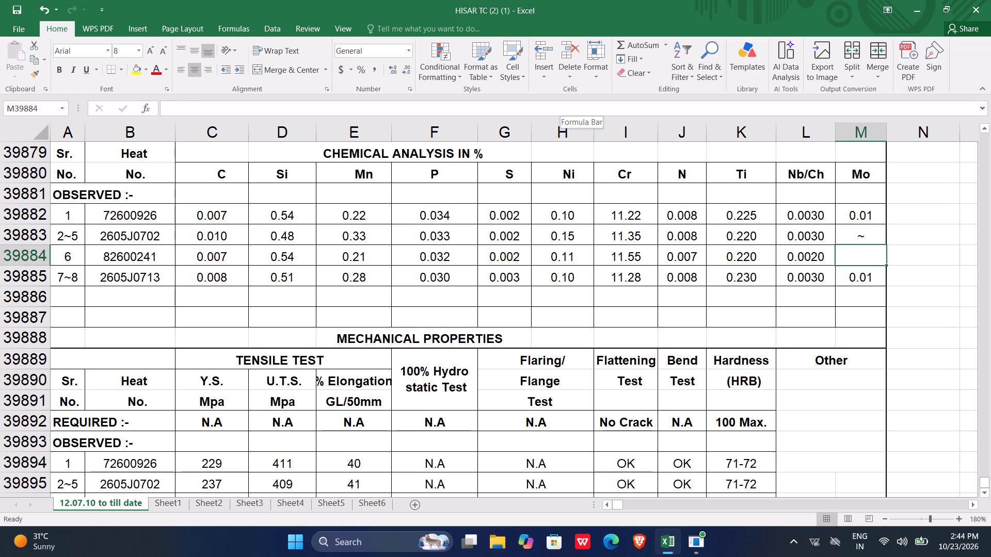
Enter 0.01 as the Mo value for heat 82600241 in the chemical analysis table.
{"action": "key", "text": "0"}
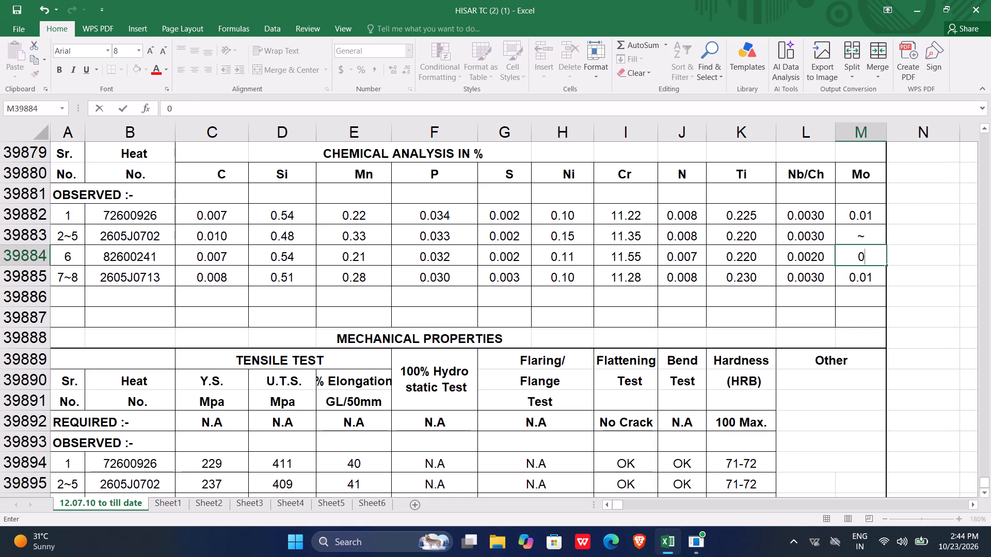
{"action": "type", "text": ".00"}
{"action": "key", "text": "BackSpace"}
{"action": "key", "text": "1"}
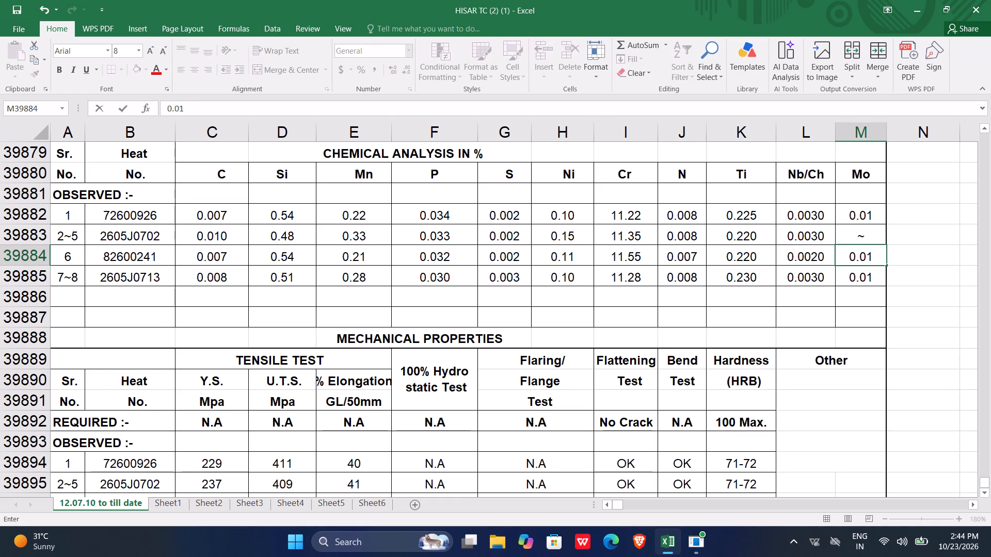
{"action": "key", "text": "Left"}
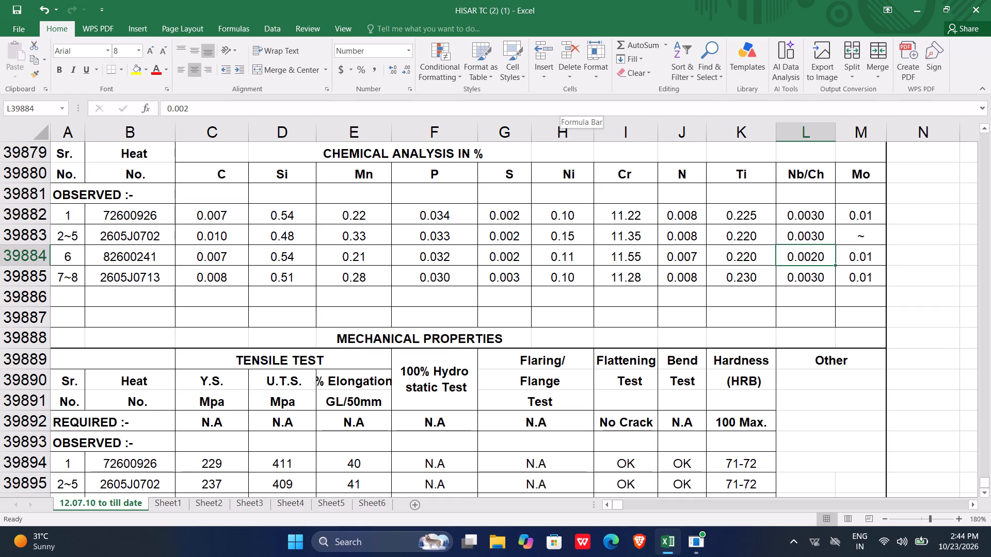
Review heat 82600241's chemical analysis values one by one, from Ti back to C.
{"action": "key", "text": "Left"}
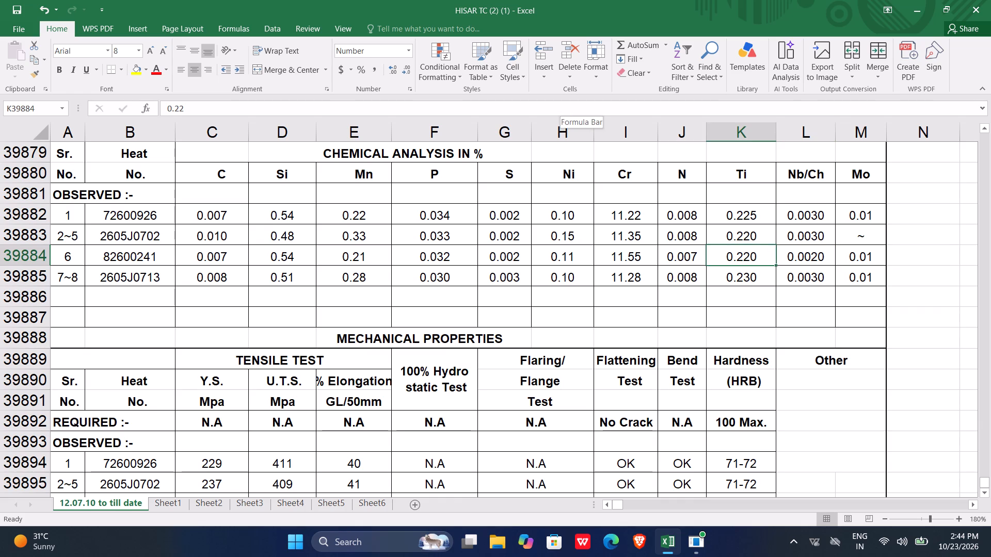
{"action": "key", "text": "Left"}
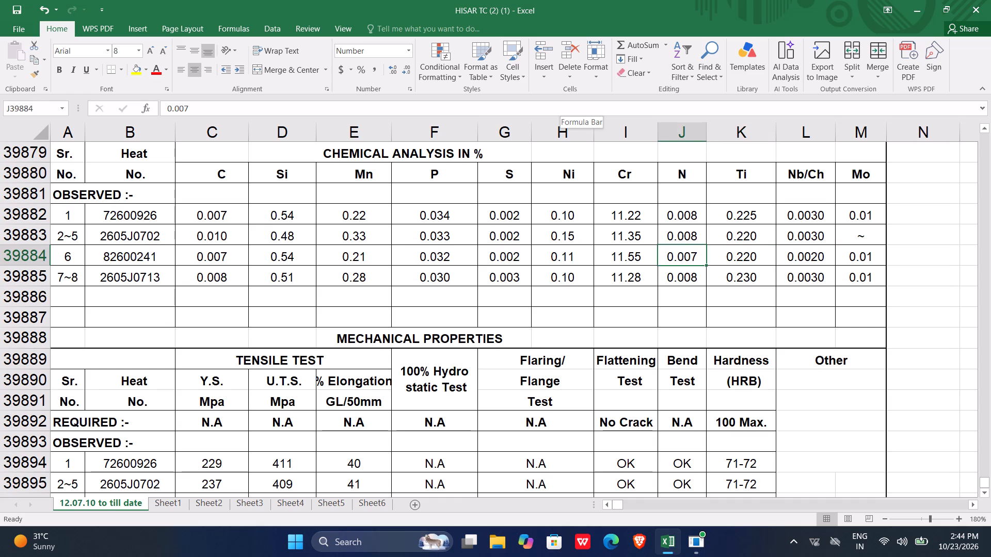
{"action": "key", "text": "Left"}
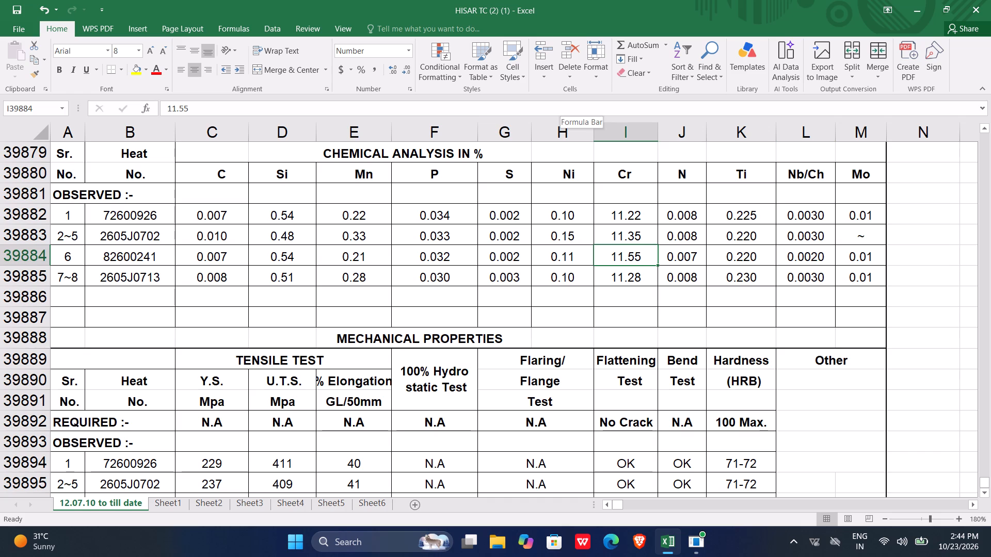
{"action": "key", "text": "Left"}
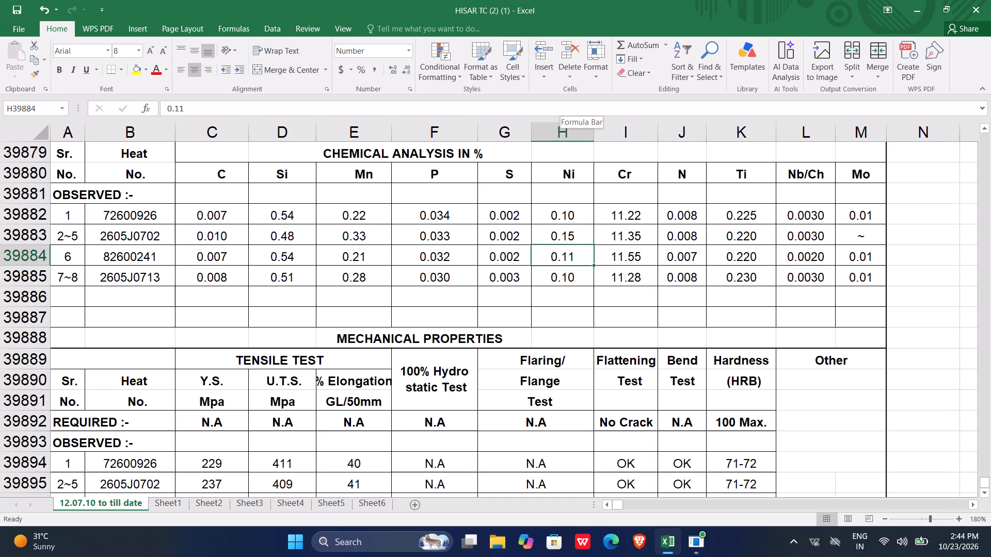
{"action": "key", "text": "Left"}
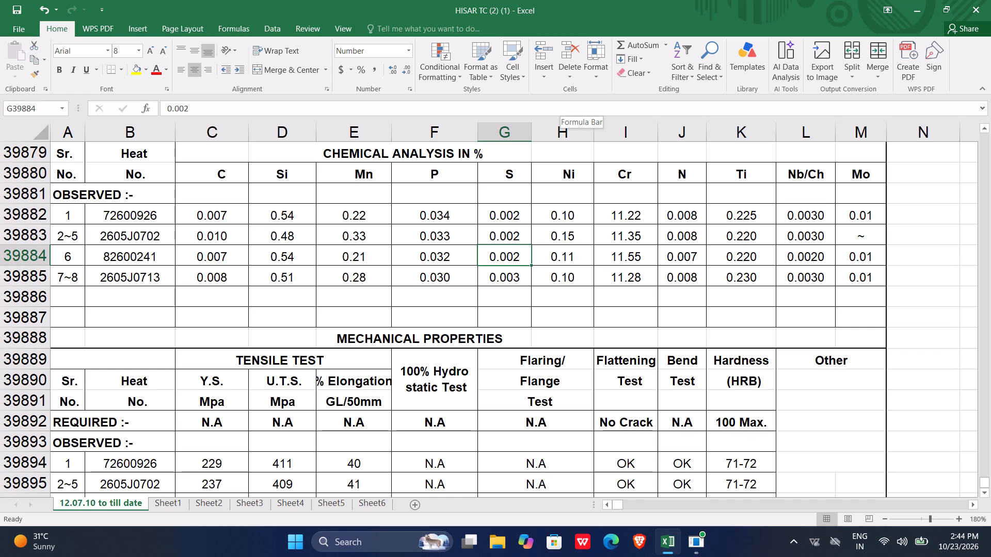
{"action": "key", "text": "Left"}
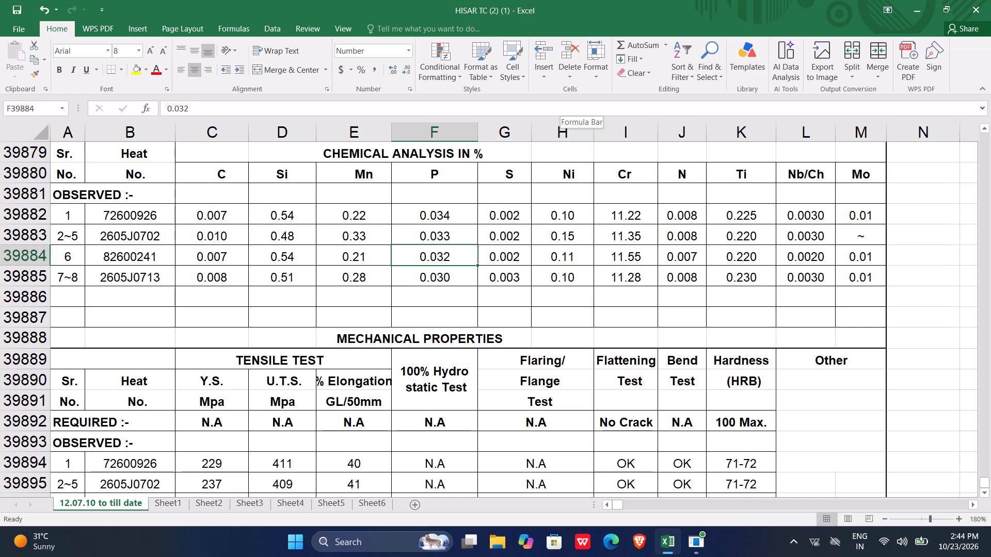
{"action": "key", "text": "Left"}
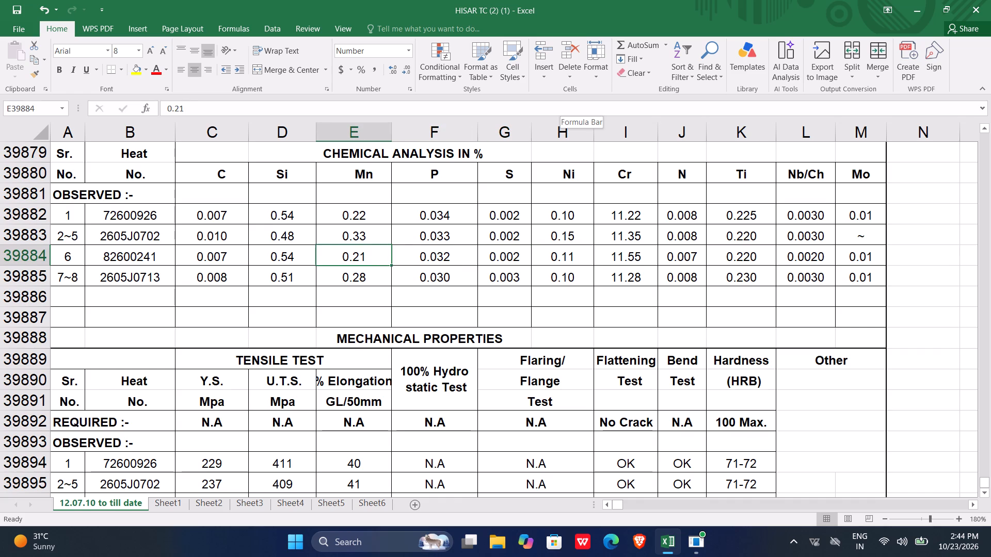
{"action": "key", "text": "Left"}
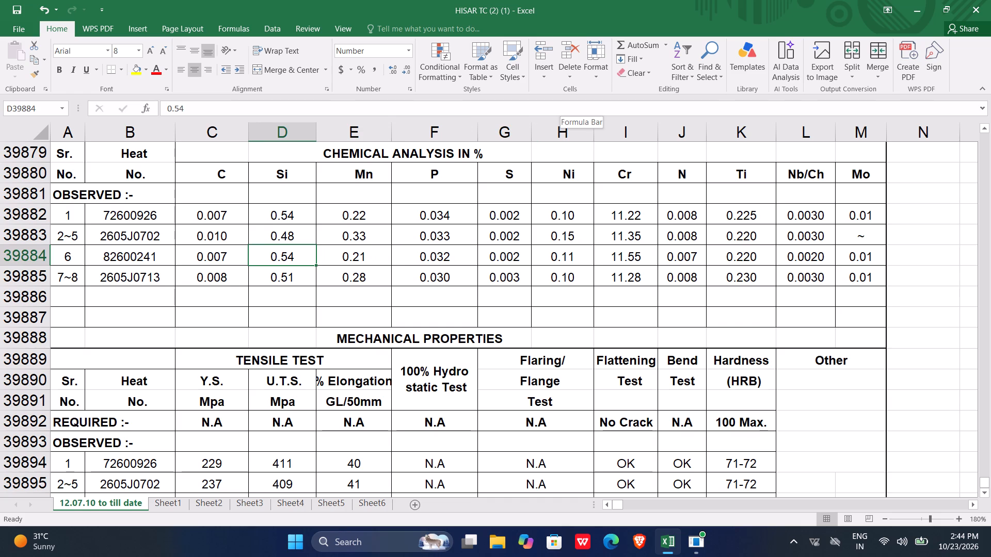
{"action": "key", "text": "Left"}
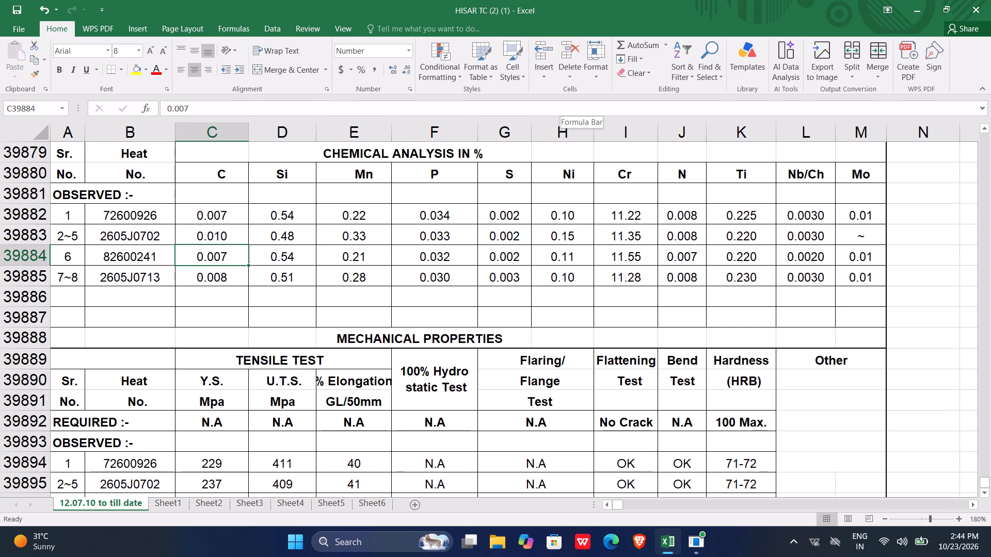
Enter heat 82600241's tensile results in the mechanical properties table: Y.S. 274, U.T.S. 413 and elongation 35.
{"action": "key", "text": "Down"}
{"action": "key", "text": "Down"}
{"action": "key", "text": "Down"}
{"action": "key", "text": "Down"}
{"action": "key", "text": "Down"}
{"action": "key", "text": "Down"}
{"action": "key", "text": "Down"}
{"action": "key", "text": "Down"}
{"action": "key", "text": "Down"}
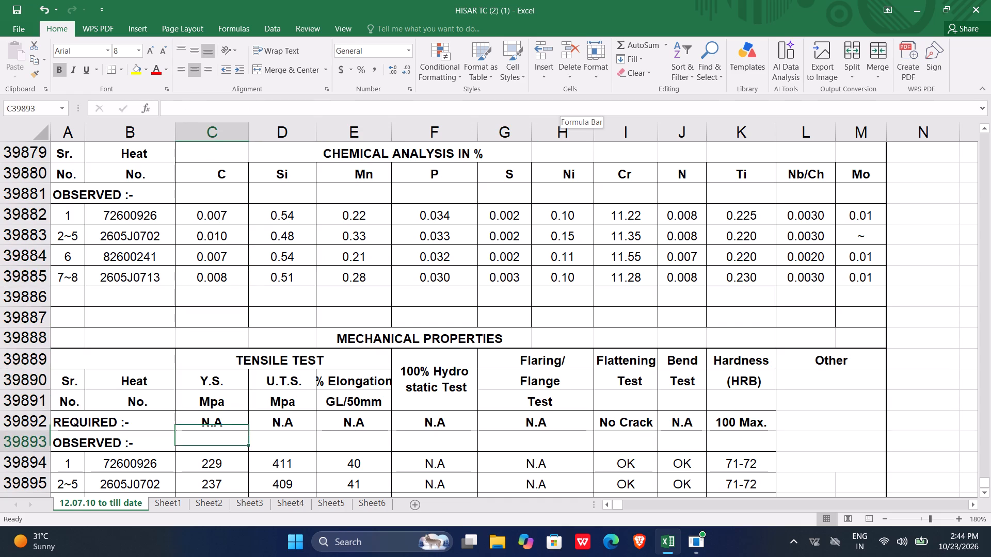
{"action": "key", "text": "Down"}
{"action": "key", "text": "Down"}
{"action": "key", "text": "Down"}
{"action": "key", "text": "Down"}
{"action": "key", "text": "Down"}
{"action": "key", "text": "Up"}
{"action": "key", "text": "Up"}
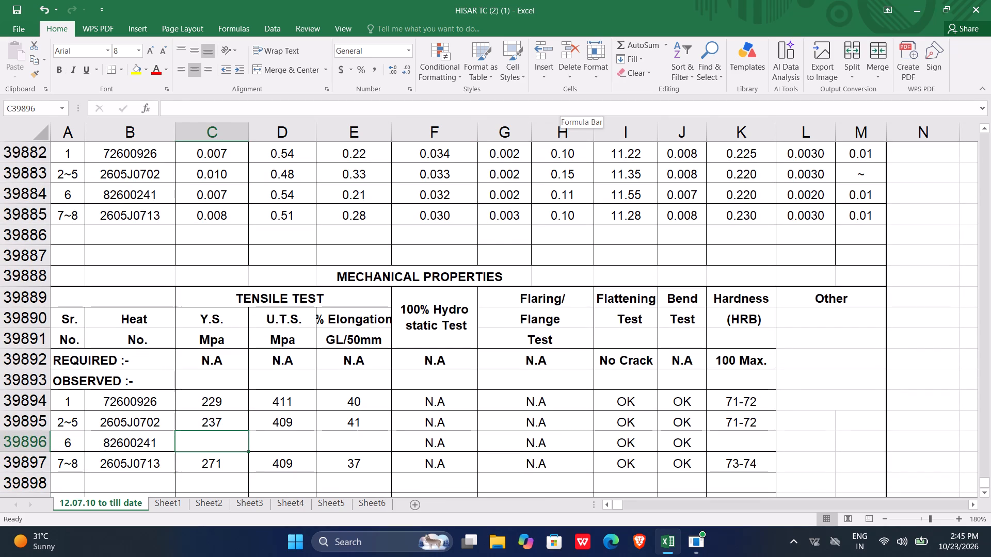
{"action": "type", "text": "274"}
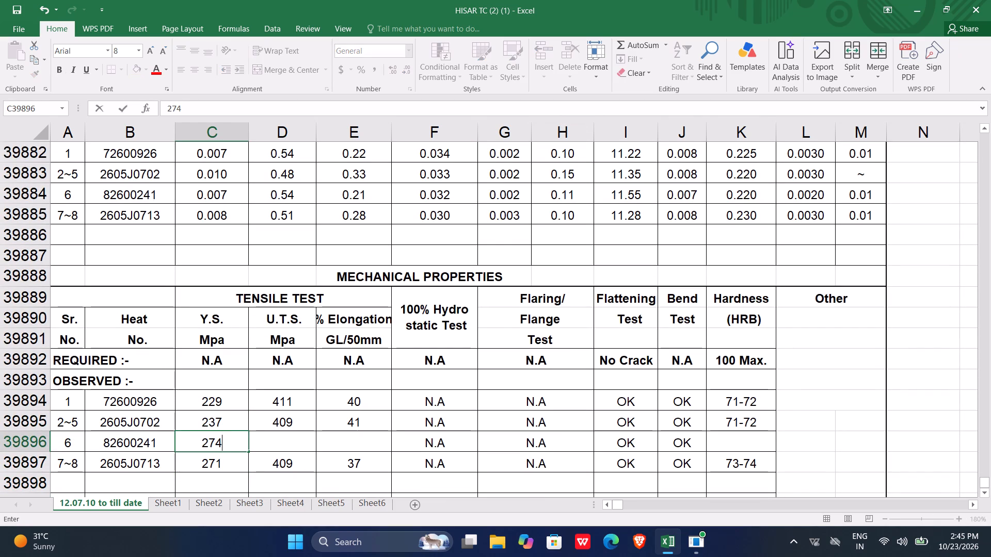
{"action": "key", "text": "Right"}
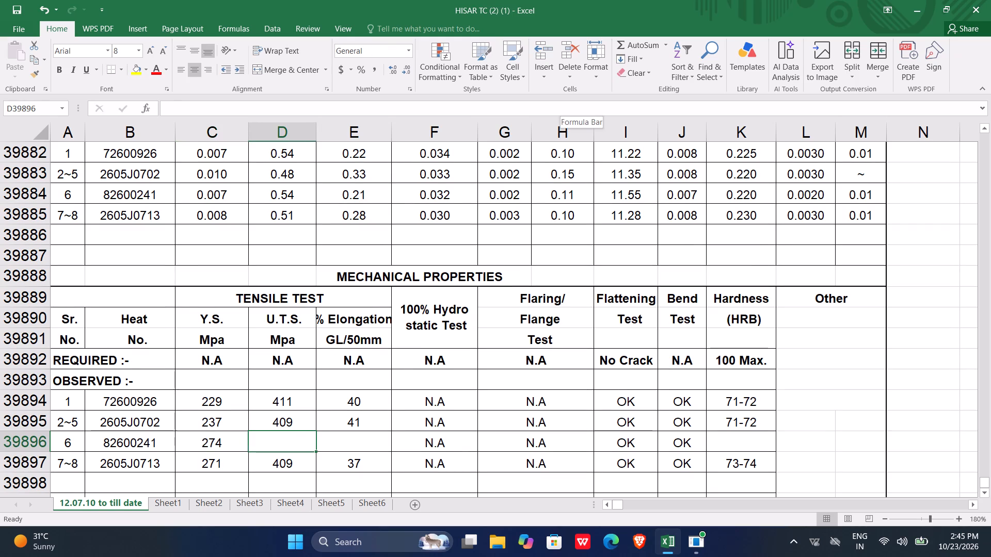
{"action": "type", "text": "413"}
{"action": "key", "text": "Right"}
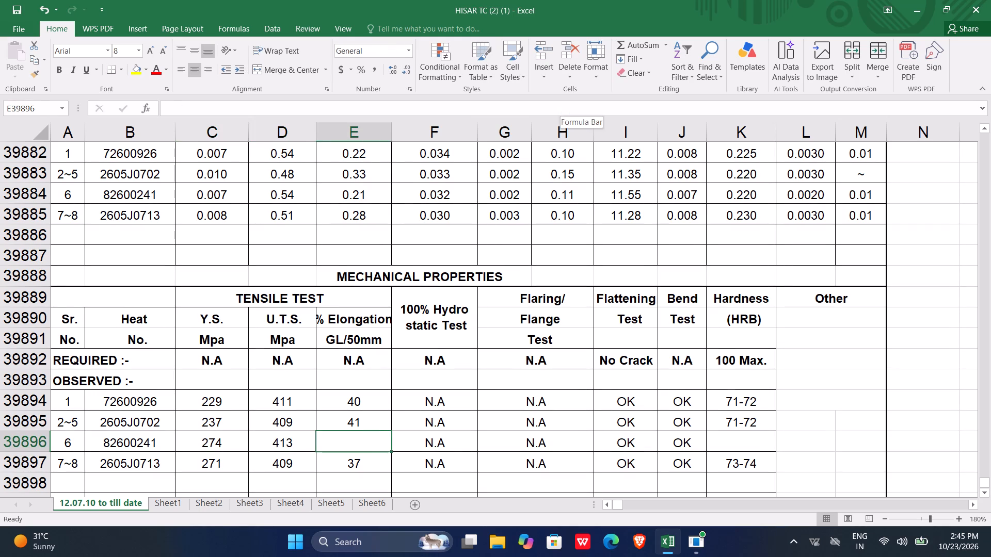
{"action": "type", "text": "35"}
{"action": "key", "text": "Right"}
Enter 72-73 as the hardness (HRB) for heat 82600241 in the mechanical properties table.
{"action": "key", "text": "Right"}
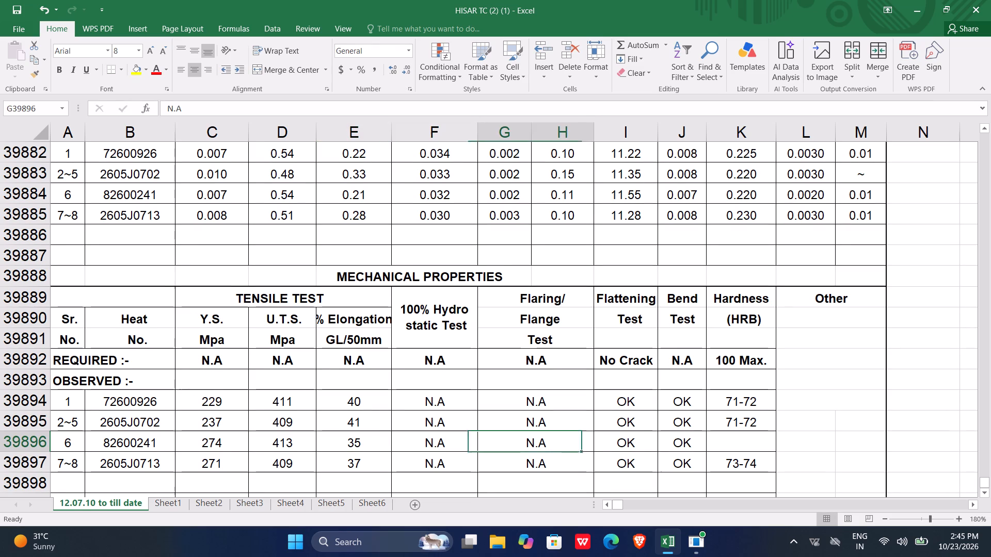
{"action": "key", "text": "Right"}
{"action": "key", "text": "Right"}
{"action": "key", "text": "Right"}
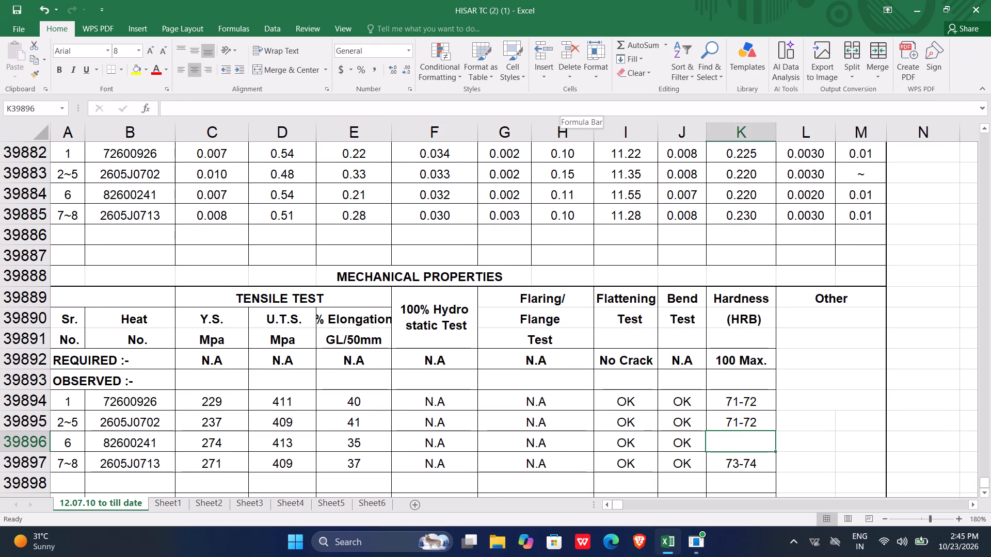
{"action": "type", "text": "72-73"}
{"action": "key", "text": "Down"}
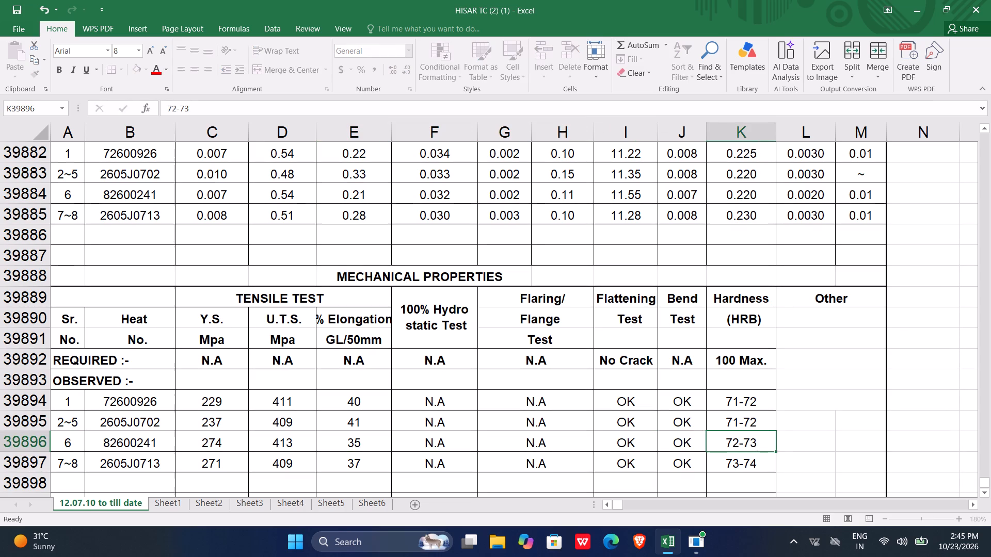
Look over the certificate from the mechanical properties rows down to the signature block.
{"action": "key", "text": "Down"}
{"action": "key", "text": "Down"}
{"action": "key", "text": "Down"}
{"action": "key", "text": "Down"}
{"action": "key", "text": "Down"}
{"action": "key", "text": "Left"}
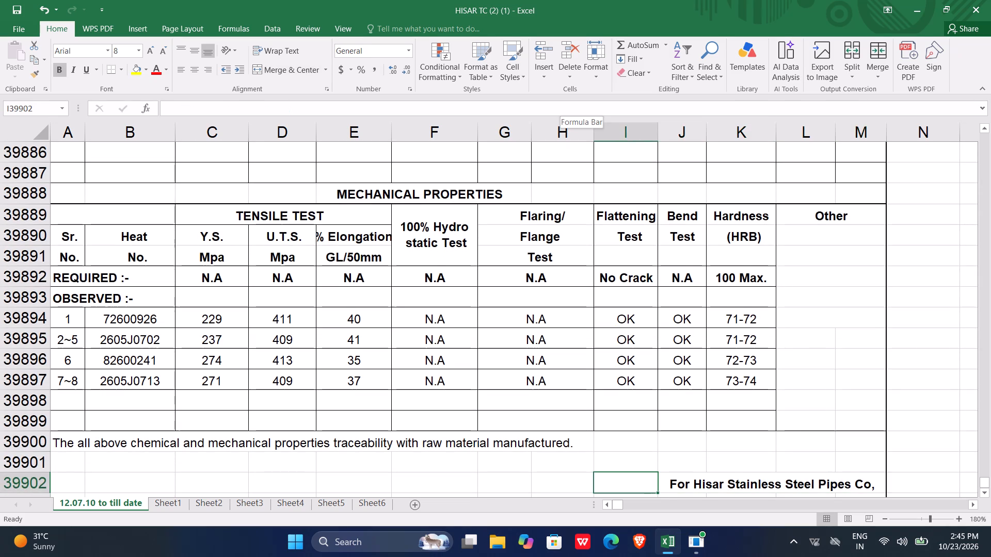
{"action": "key", "text": "Down"}
{"action": "key", "text": "Down"}
{"action": "key", "text": "Down"}
{"action": "key", "text": "Down"}
{"action": "key", "text": "Down"}
{"action": "key", "text": "Up"}
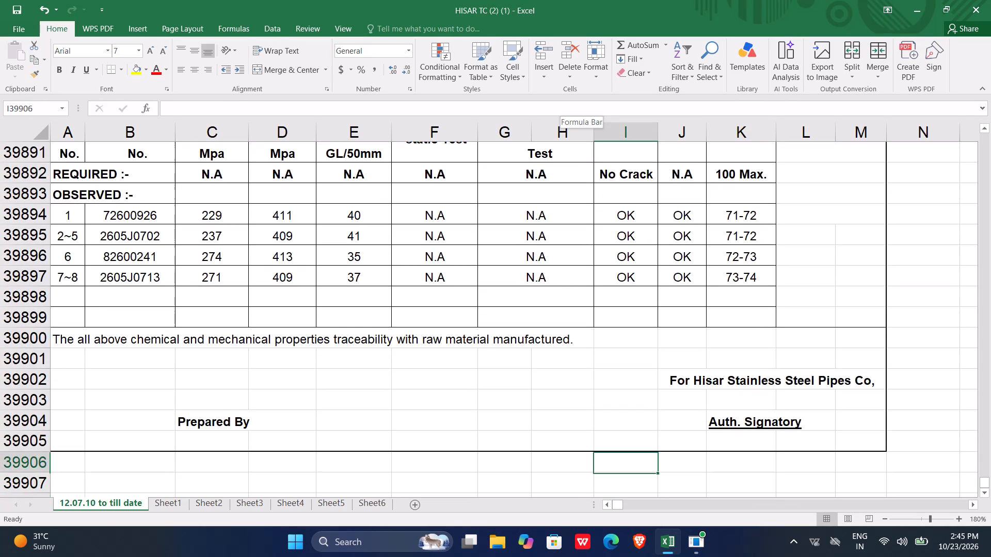
Enter the total kgs for the two heat 2605J0713 items: 513 for item 7 and 1768 for item 8.
{"action": "key", "text": "Up"}
{"action": "key", "text": "Up"}
{"action": "key", "text": "Up"}
{"action": "key", "text": "Up"}
{"action": "key", "text": "Up"}
{"action": "key", "text": "Up"}
{"action": "key", "text": "Up"}
{"action": "key", "text": "Up"}
{"action": "key", "text": "Up"}
{"action": "key", "text": "Up"}
{"action": "key", "text": "Up"}
{"action": "key", "text": "Up"}
{"action": "key", "text": "Up"}
{"action": "key", "text": "Up"}
{"action": "key", "text": "Up"}
{"action": "key", "text": "Up"}
{"action": "key", "text": "Up"}
{"action": "key", "text": "Up"}
{"action": "key", "text": "Up"}
{"action": "key", "text": "Up"}
{"action": "key", "text": "Up"}
{"action": "key", "text": "Up"}
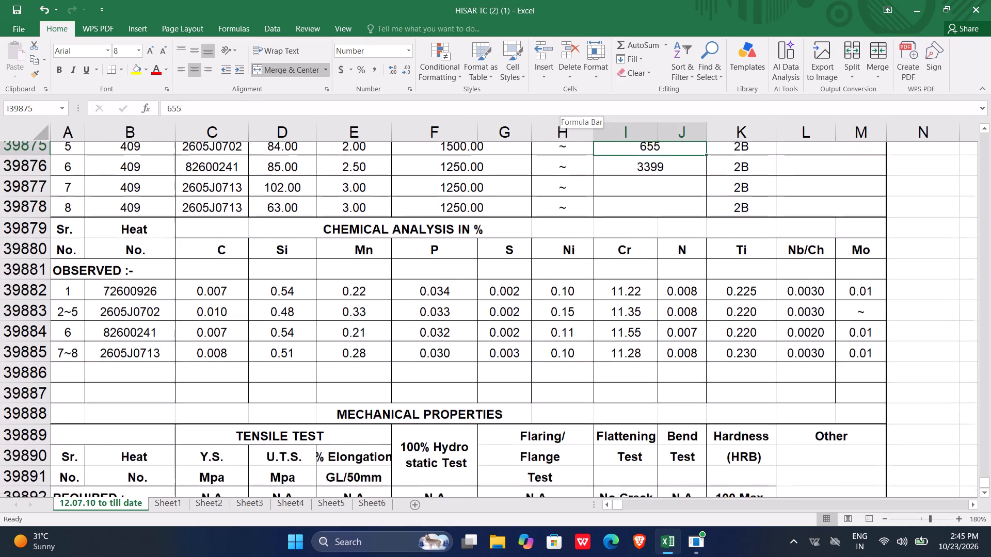
{"action": "key", "text": "Up"}
{"action": "key", "text": "Up"}
{"action": "key", "text": "Up"}
{"action": "key", "text": "Up"}
{"action": "key", "text": "Up"}
{"action": "key", "text": "Up"}
{"action": "key", "text": "Down"}
{"action": "key", "text": "Down"}
{"action": "key", "text": "Down"}
{"action": "key", "text": "Down"}
{"action": "key", "text": "Down"}
{"action": "key", "text": "Down"}
{"action": "key", "text": "Down"}
{"action": "key", "text": "Down"}
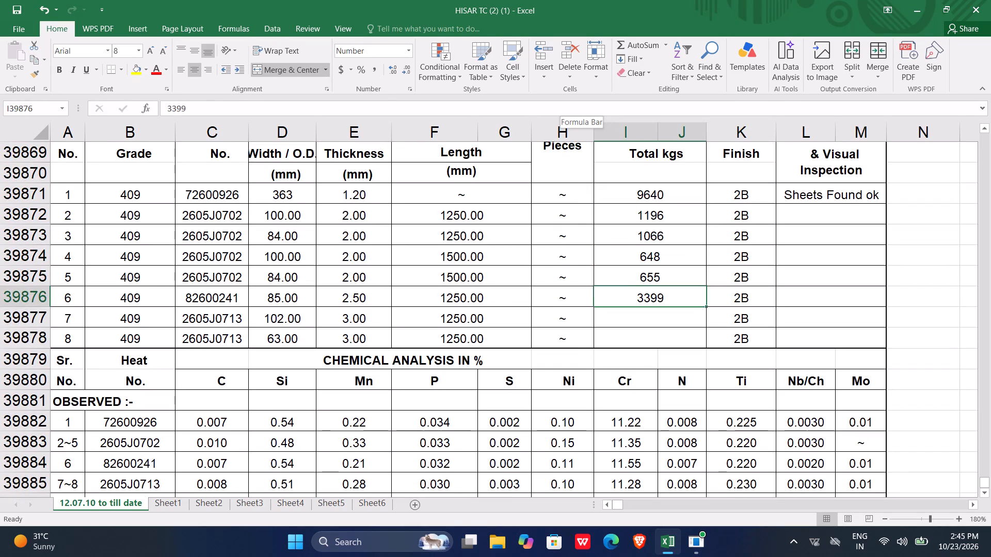
{"action": "key", "text": "Down"}
{"action": "key", "text": "Up"}
{"action": "key", "text": "Up"}
{"action": "key", "text": "Down"}
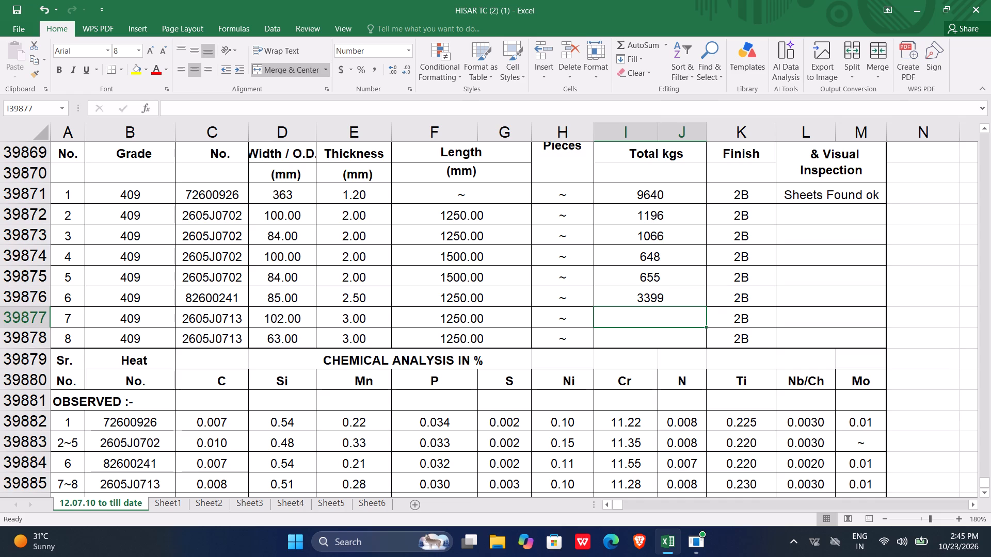
{"action": "type", "text": "513"}
{"action": "key", "text": "Down"}
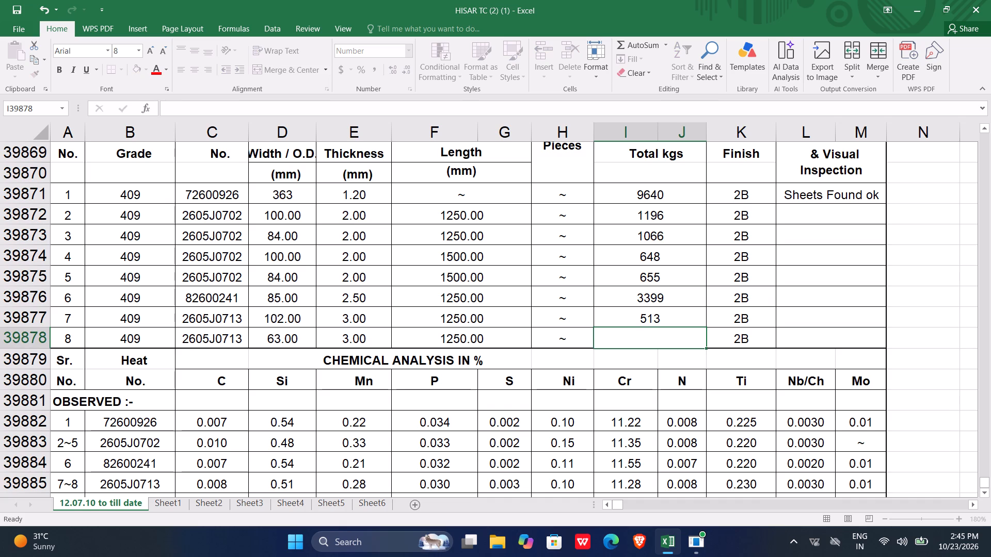
{"action": "type", "text": "17"}
{"action": "type", "text": "68"}
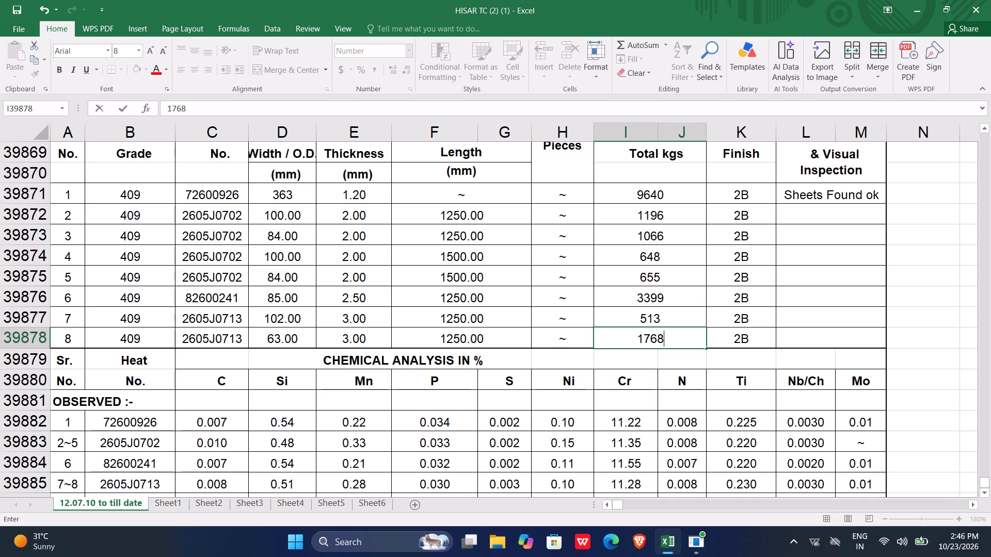
{"action": "key", "text": "Up"}
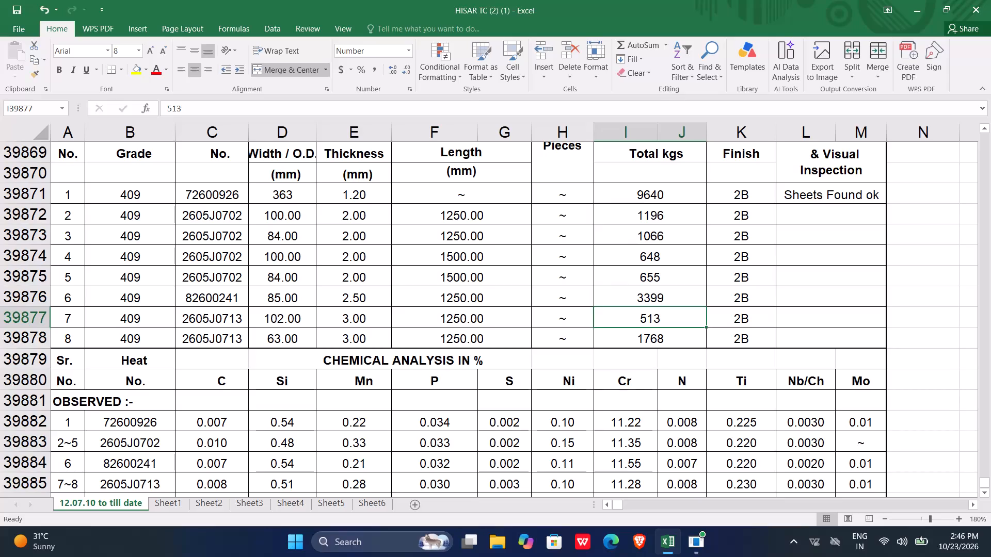
Check the combined total kgs of items 7 and 8.
{"action": "key", "text": "Down"}
{"action": "key", "text": "shift+Up"}
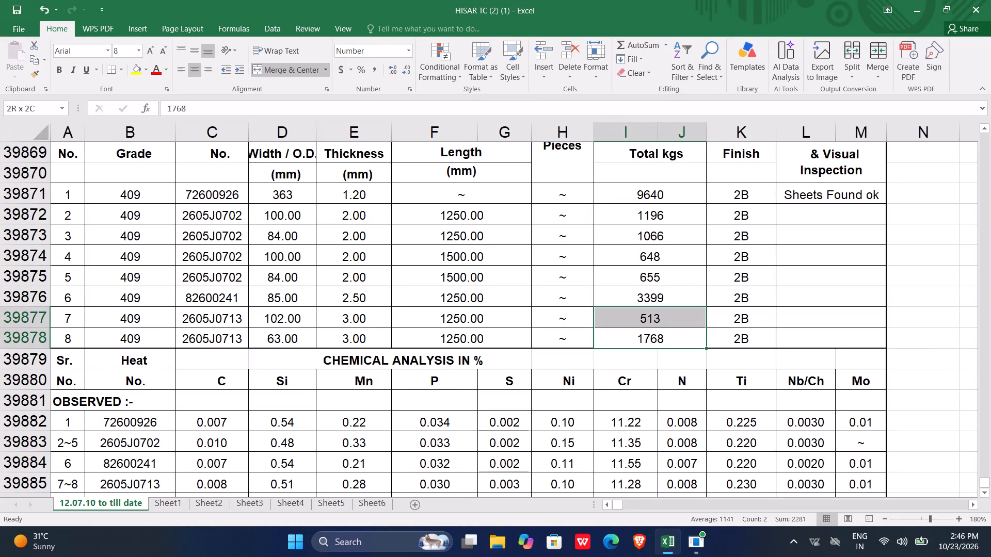
{"action": "key", "text": "Up"}
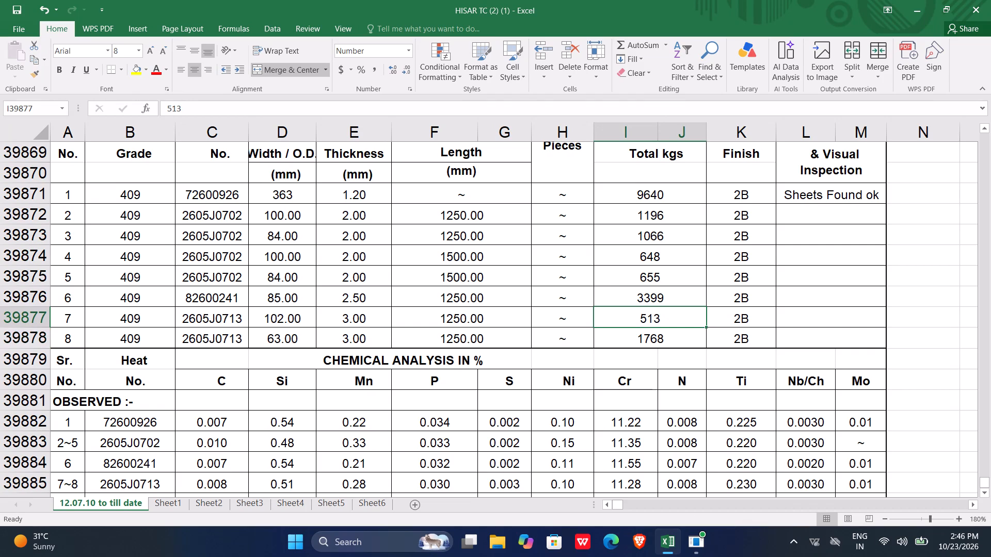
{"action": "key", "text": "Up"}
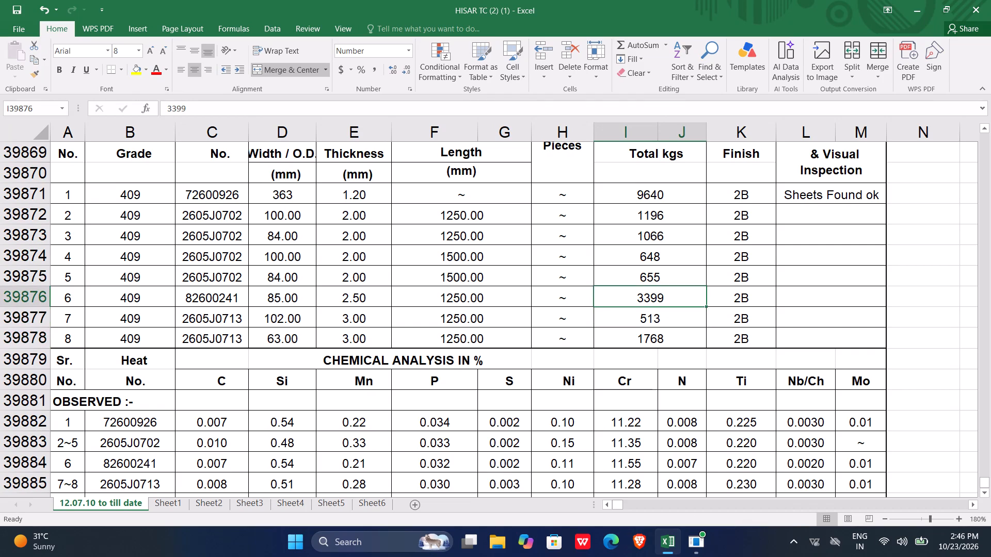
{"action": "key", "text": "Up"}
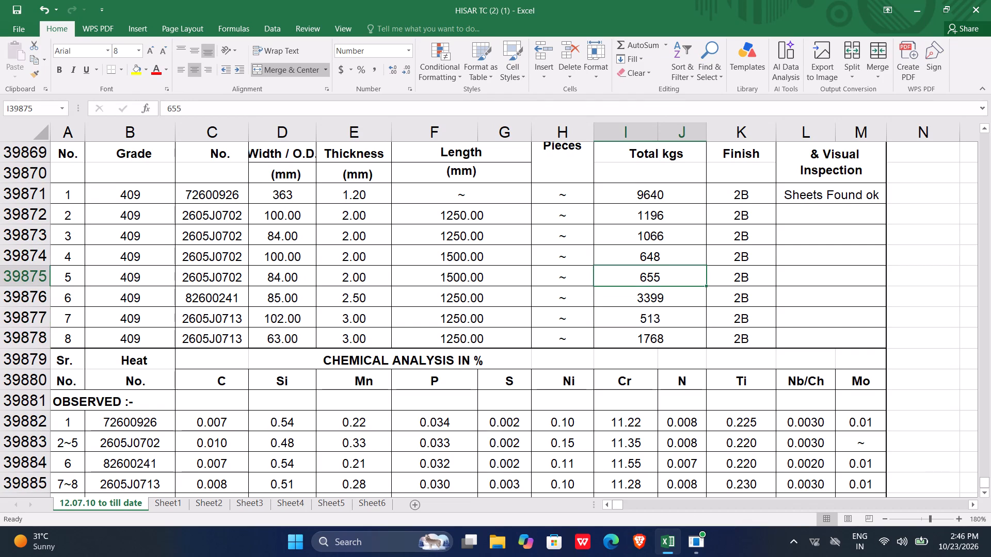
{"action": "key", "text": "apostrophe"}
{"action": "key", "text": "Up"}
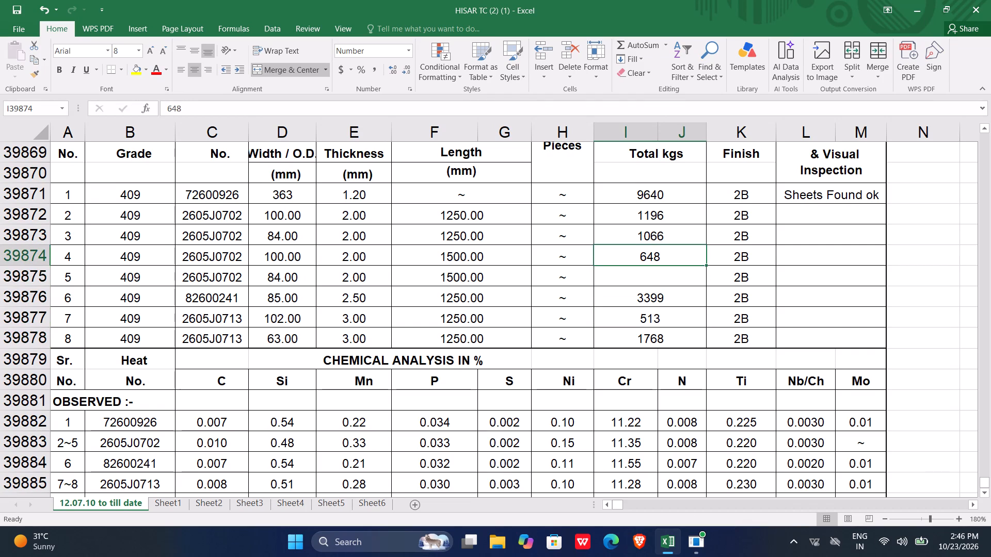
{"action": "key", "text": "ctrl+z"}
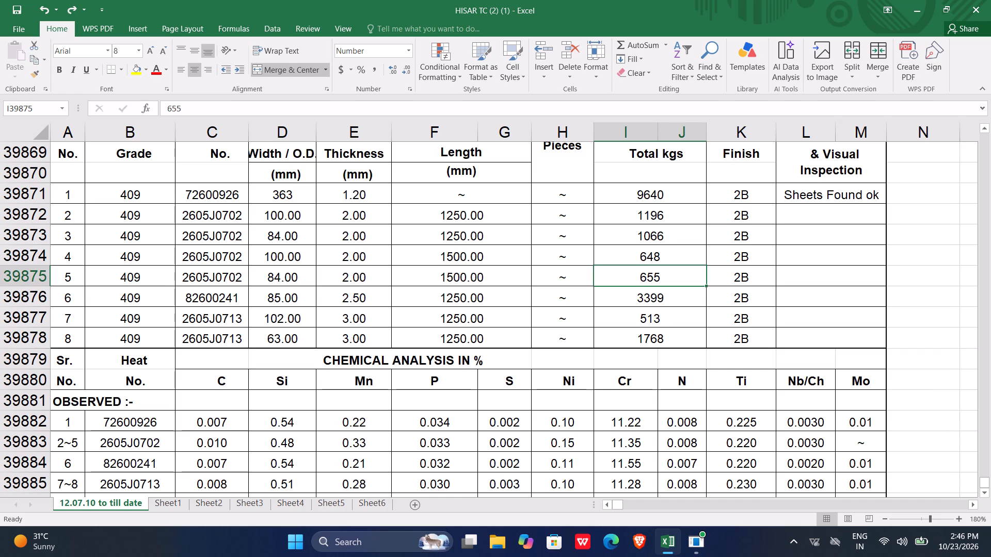
Check the combined total kgs of items 2 to 5, heat 2605J0702.
{"action": "key", "text": "shift+Up"}
{"action": "key", "text": "shift+Up"}
{"action": "key", "text": "shift+Up"}
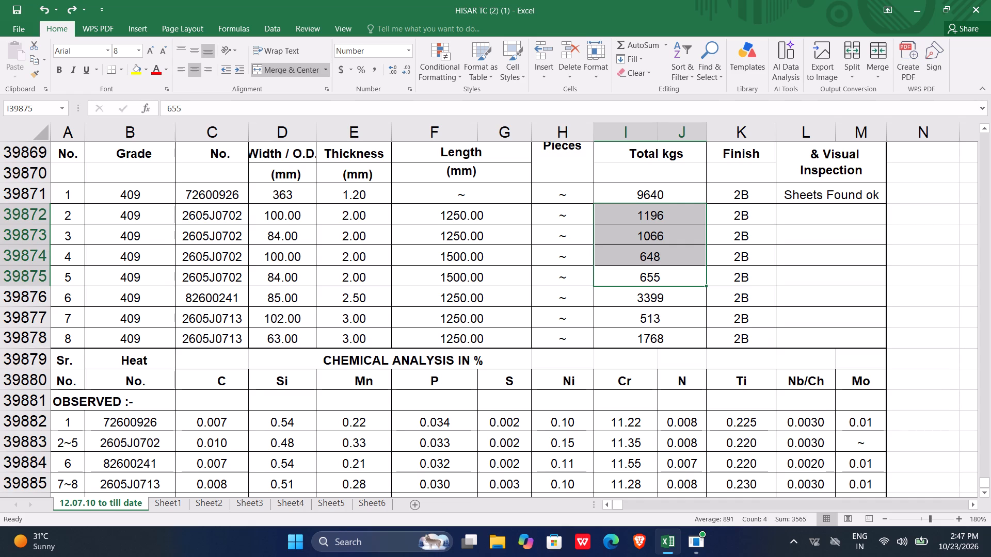
{"action": "key", "text": "Down"}
Set item 4's total kgs to 652.
{"action": "key", "text": "Up"}
{"action": "key", "text": "Up"}
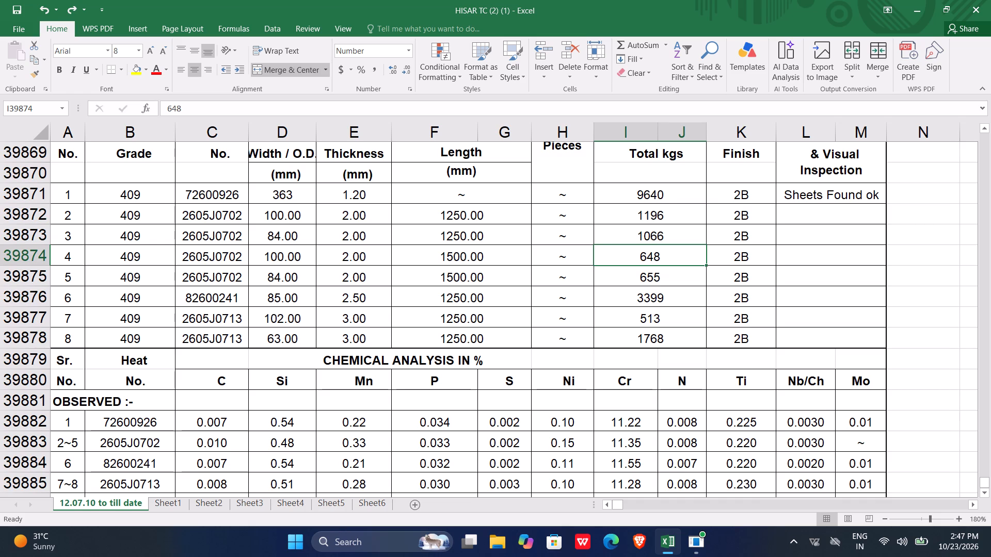
{"action": "type", "text": "652"}
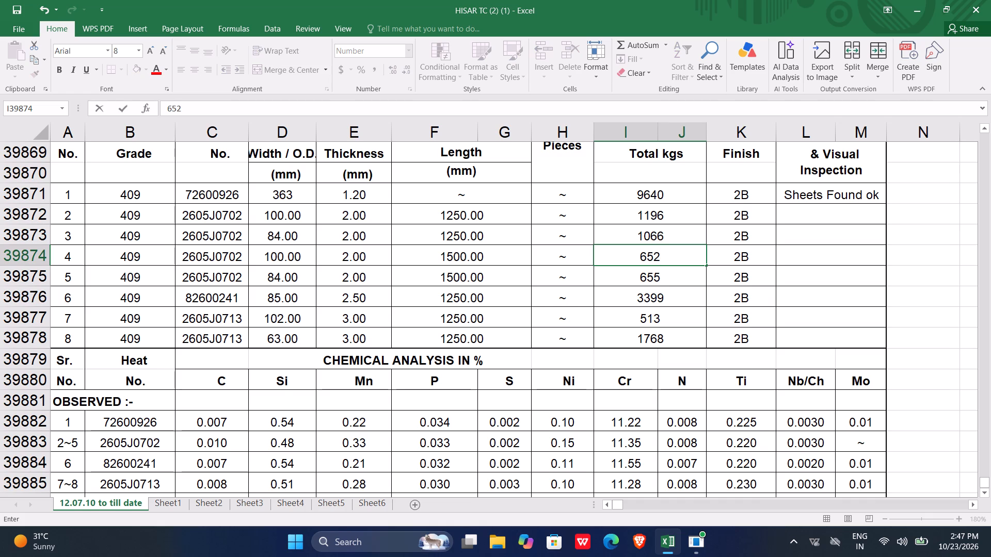
{"action": "key", "text": "Up"}
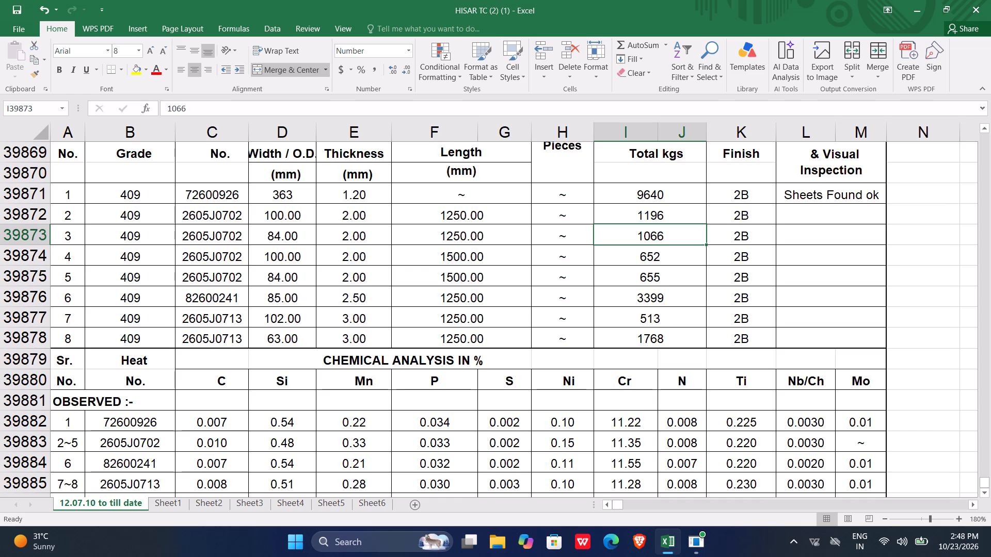
Set the total kgs to 1069 for item 3 and 1201 for item 2.
{"action": "type", "text": "10"}
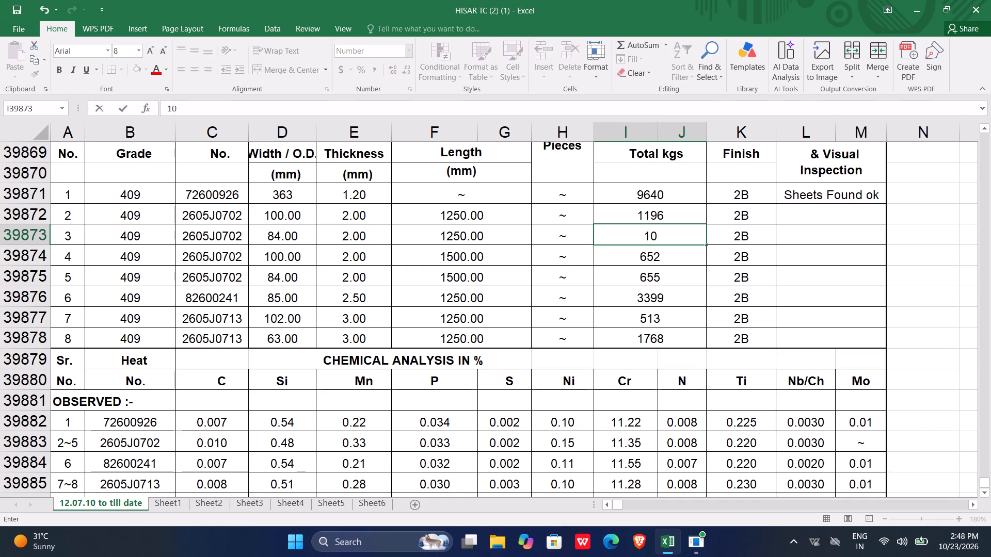
{"action": "key", "text": "6"}
{"action": "key", "text": "9"}
{"action": "key", "text": "Up"}
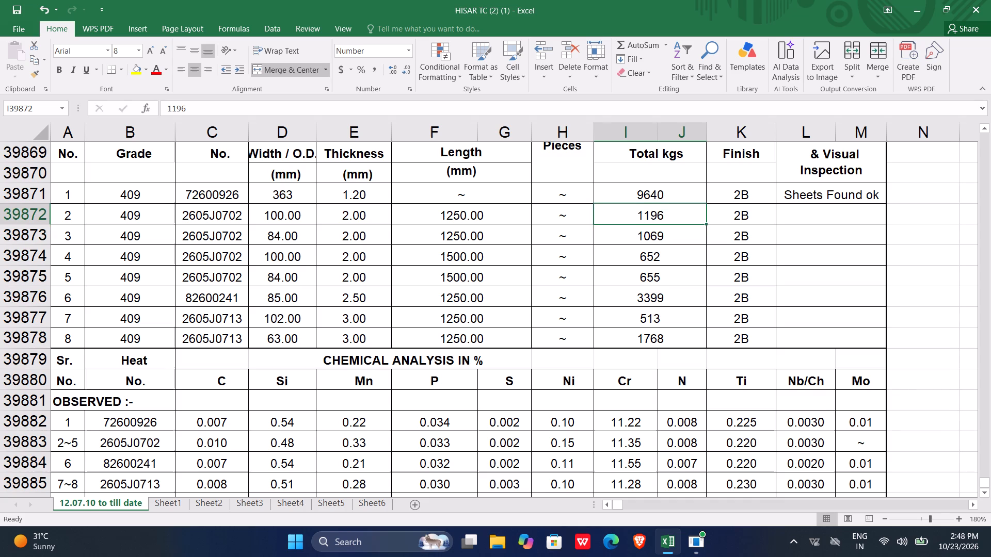
{"action": "type", "text": "12011"}
{"action": "key", "text": "BackSpace"}
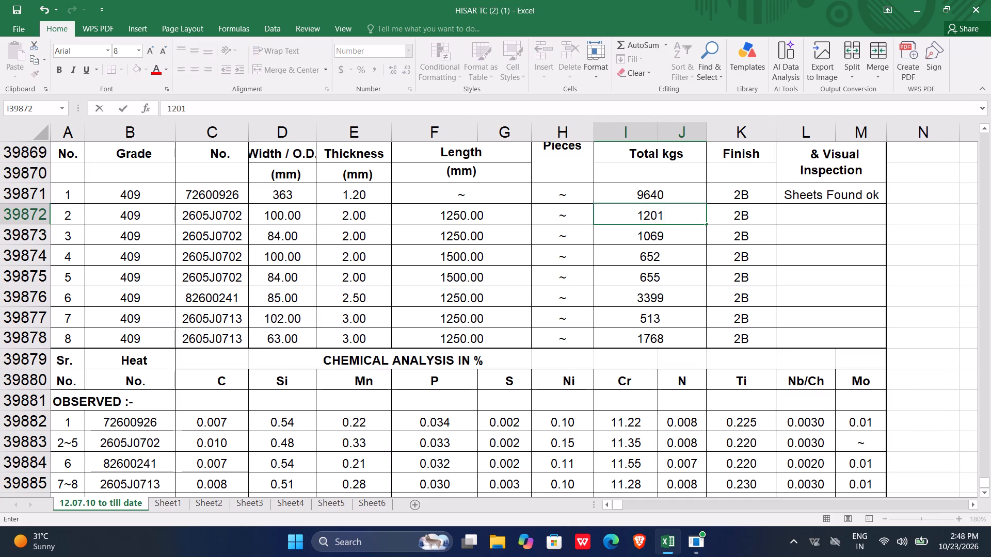
{"action": "key", "text": "Down"}
Check the combined total kgs of items 2 to 5, heat 2605J0702.
{"action": "key", "text": "Up"}
{"action": "key", "text": "shift+Down"}
{"action": "key", "text": "shift+Down"}
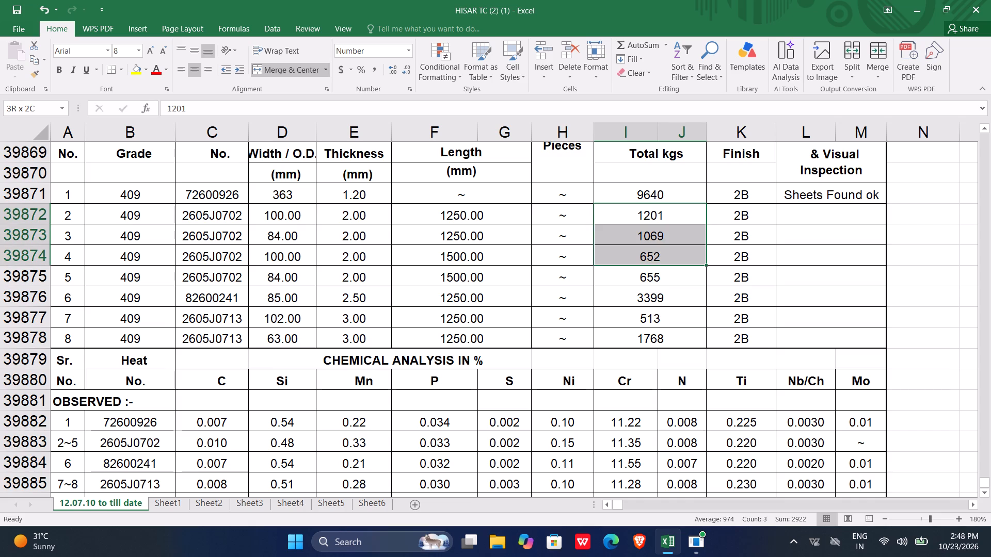
{"action": "key", "text": "shift+Down"}
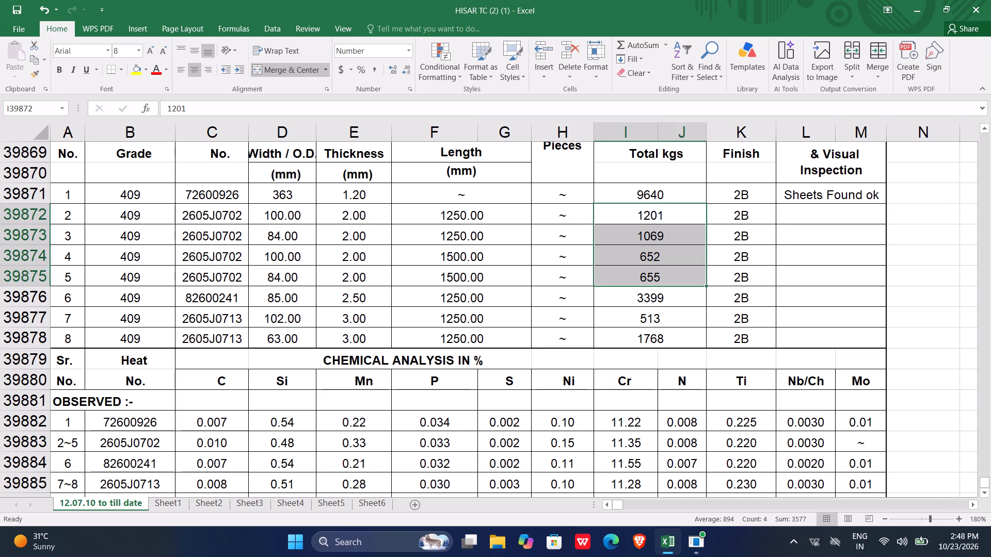
Set item 5's total kgs to 658.
{"action": "key", "text": "Down"}
{"action": "key", "text": "Down"}
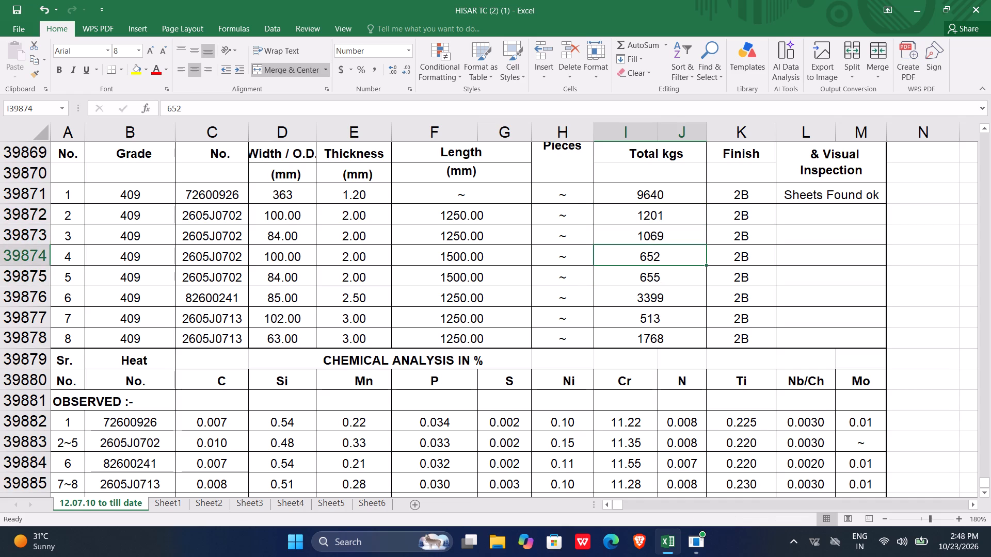
{"action": "key", "text": "Down"}
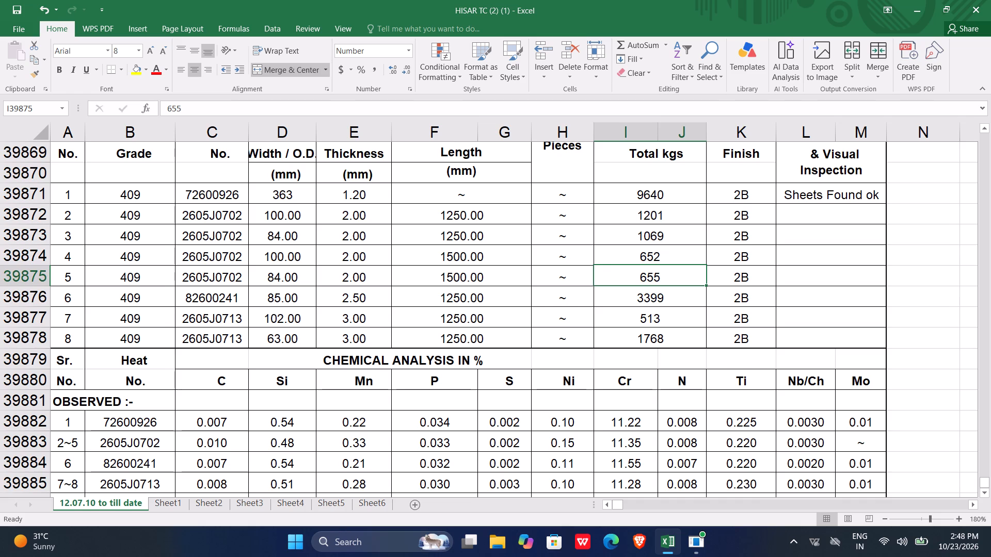
{"action": "key", "text": "6"}
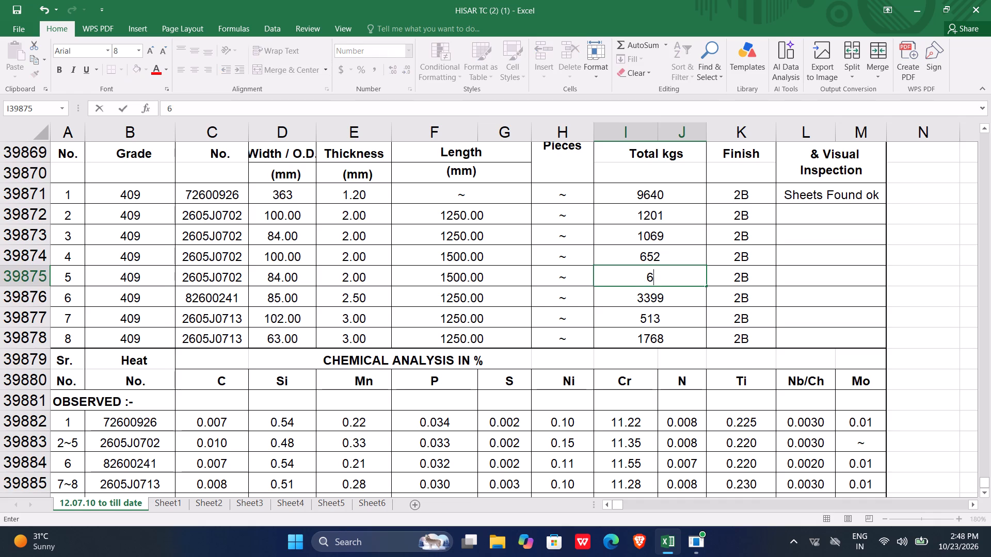
{"action": "type", "text": "58"}
{"action": "key", "text": "Down"}
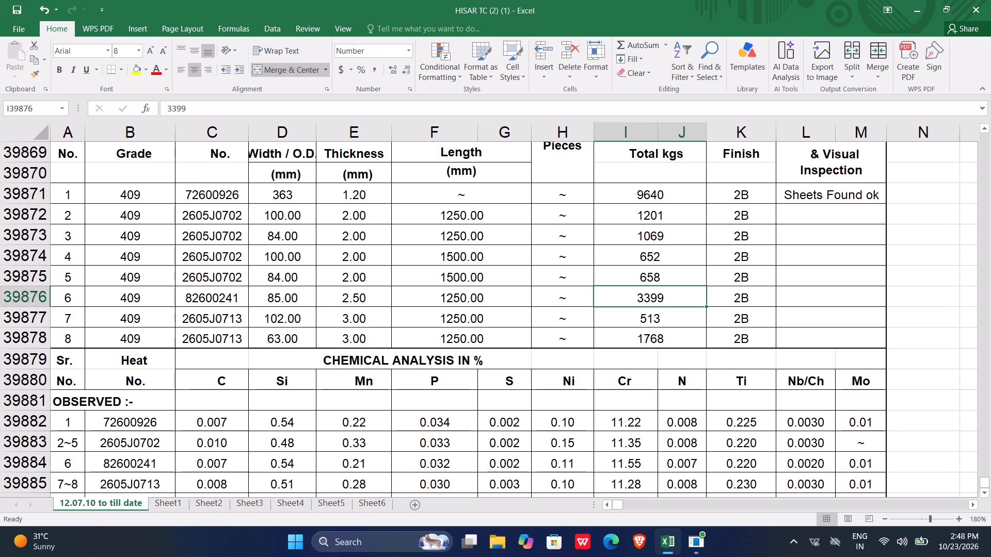
Check the combined total kgs of items 2 to 5 again.
{"action": "key", "text": "Up"}
{"action": "key", "text": "shift+Up"}
{"action": "key", "text": "shift+Up"}
{"action": "key", "text": "shift+Up"}
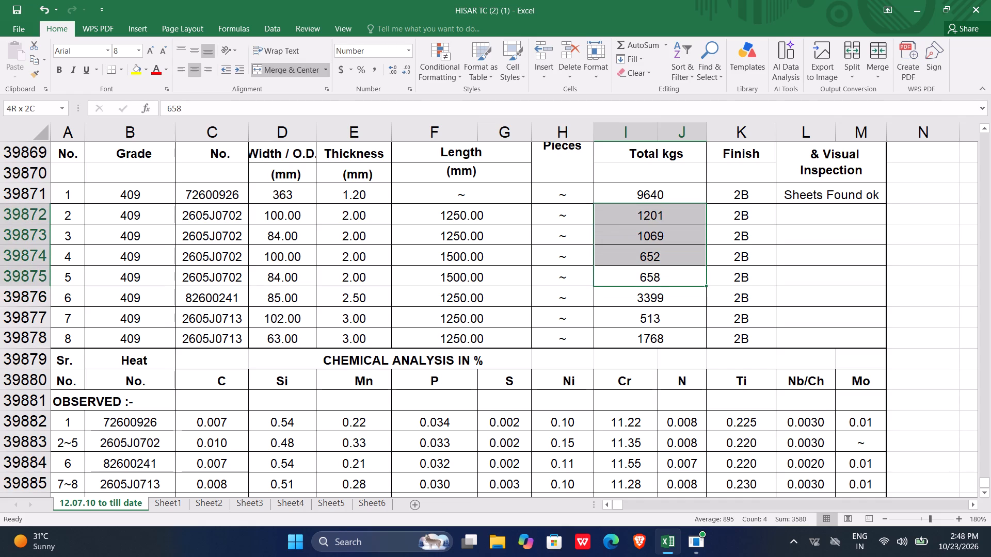
Copy item 1's visual inspection remark "Sheets Found ok" to items 2 and 3.
{"action": "key", "text": "Up"}
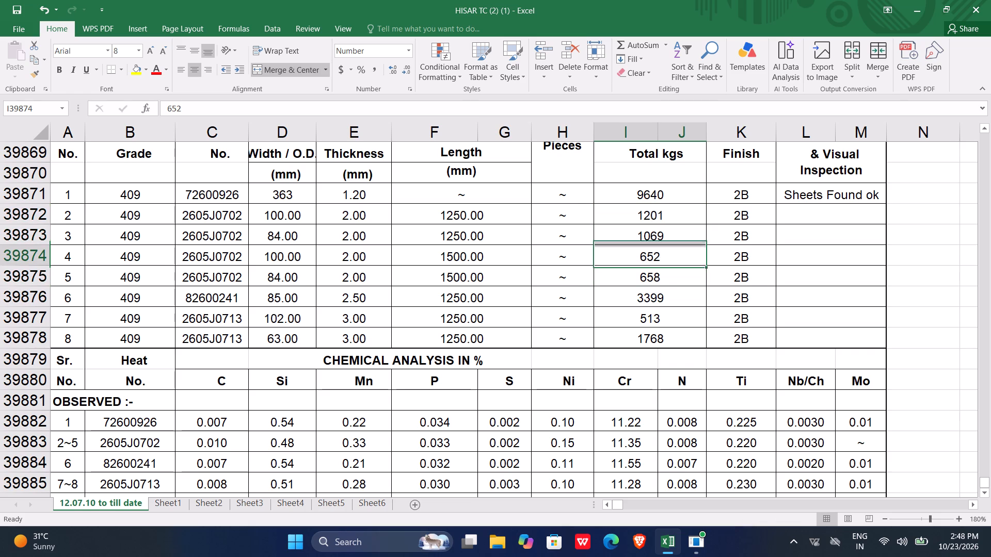
{"action": "key", "text": "Up"}
{"action": "key", "text": "Up"}
{"action": "key", "text": "Up"}
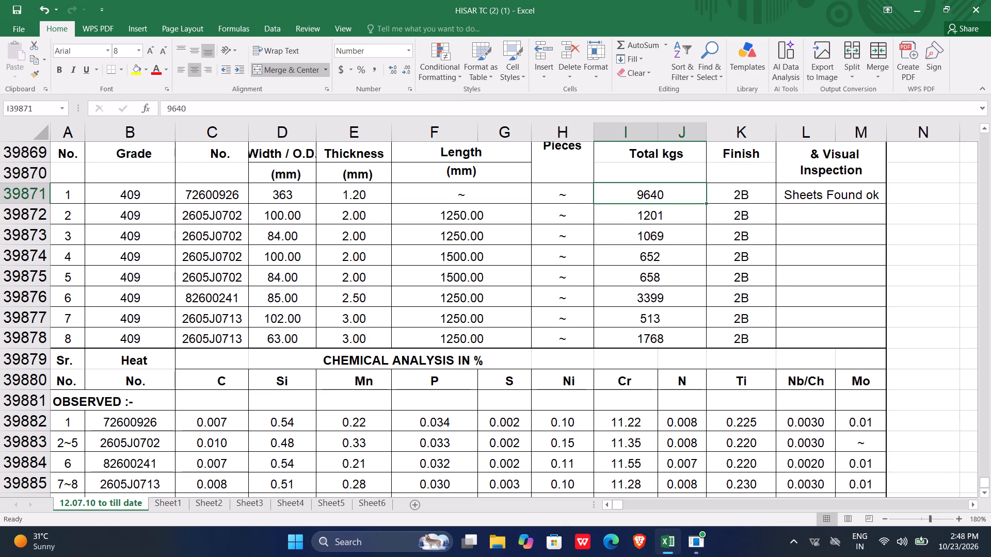
{"action": "key", "text": "Down"}
{"action": "key", "text": "Right"}
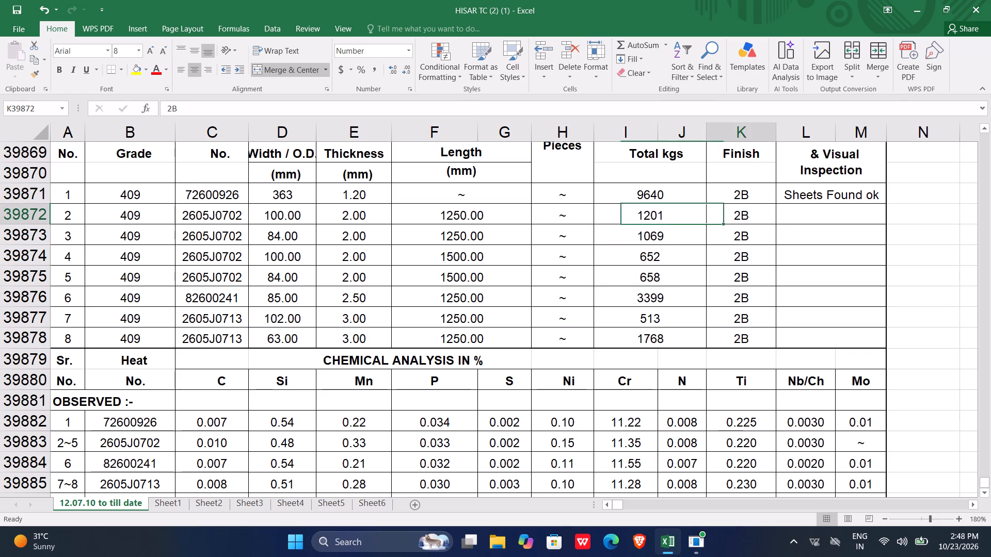
{"action": "key", "text": "Right"}
{"action": "key", "text": "Up"}
{"action": "key", "text": "ctrl+c"}
{"action": "key", "text": "Down"}
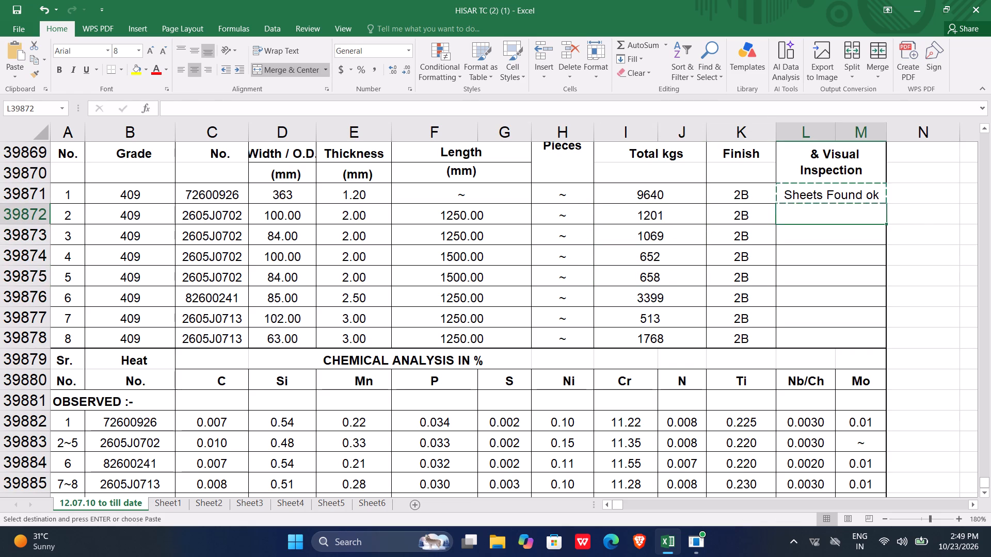
{"action": "key", "text": "ctrl+v"}
{"action": "key", "text": "Down"}
{"action": "key", "text": "ctrl+v"}
{"action": "key", "text": "Down"}
{"action": "key", "text": "ctrl+v"}
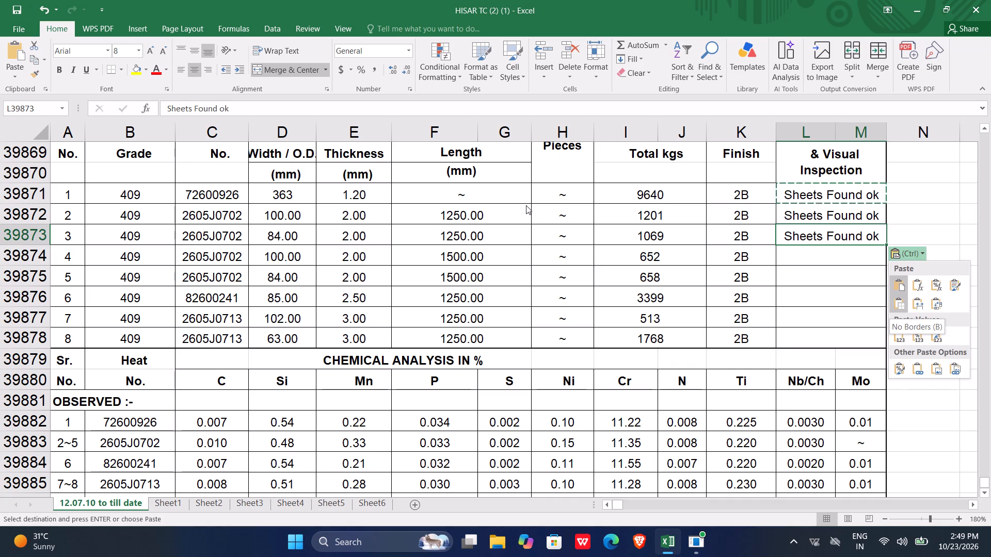
{"action": "key", "text": "Up"}
{"action": "key", "text": "Up"}
{"action": "key", "text": "Up"}
{"action": "key", "text": "Up"}
{"action": "key", "text": "Up"}
{"action": "key", "text": "Up"}
{"action": "key", "text": "Up"}
{"action": "key", "text": "Up"}
{"action": "left_click", "coordinate": [840, 250]}
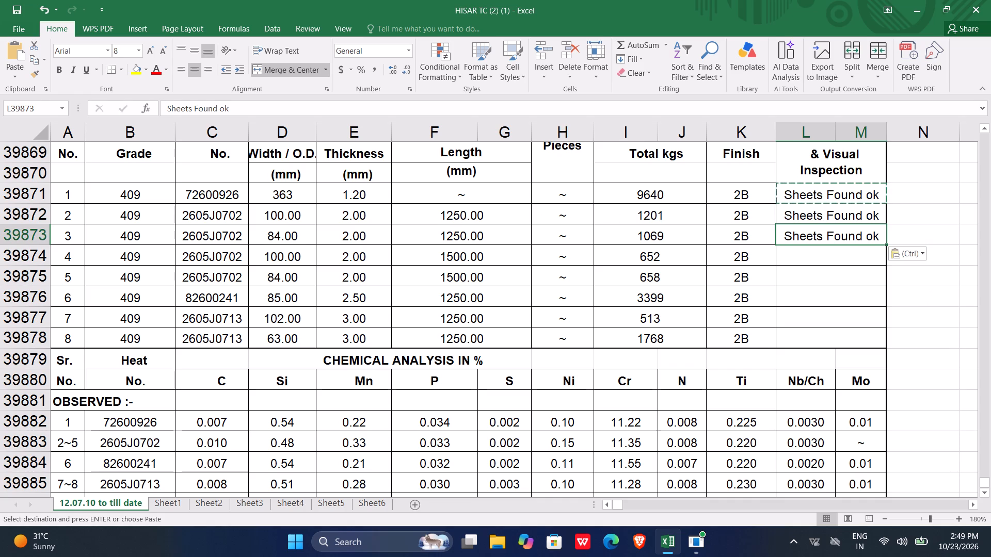
Paste the copied remark "Sheets Found ok" as the visual inspection entry for items 4 to 8.
{"action": "key", "text": "Down"}
{"action": "key", "text": "ctrl+v"}
{"action": "key", "text": "Down"}
{"action": "key", "text": "ctrl+v"}
{"action": "key", "text": "Down"}
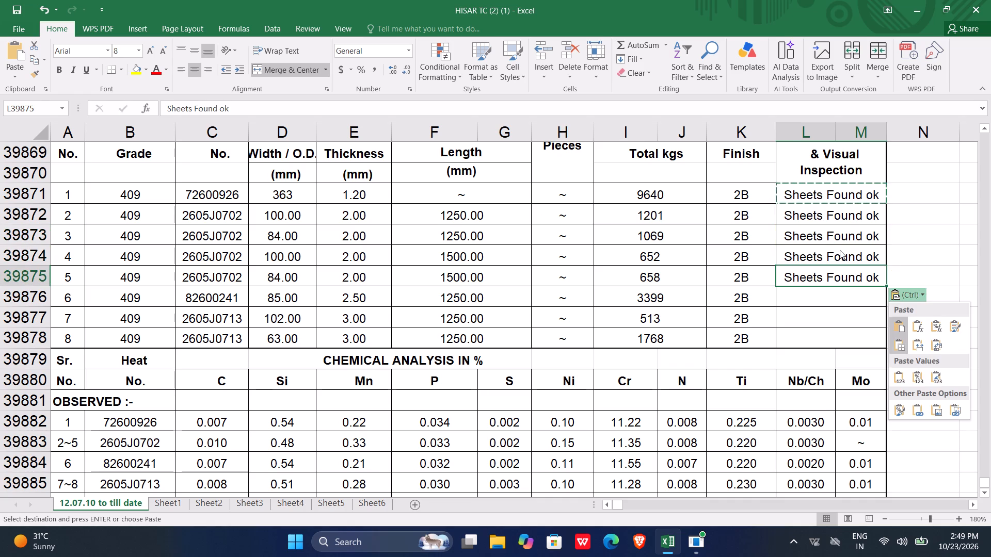
{"action": "left_click", "coordinate": [830, 298]}
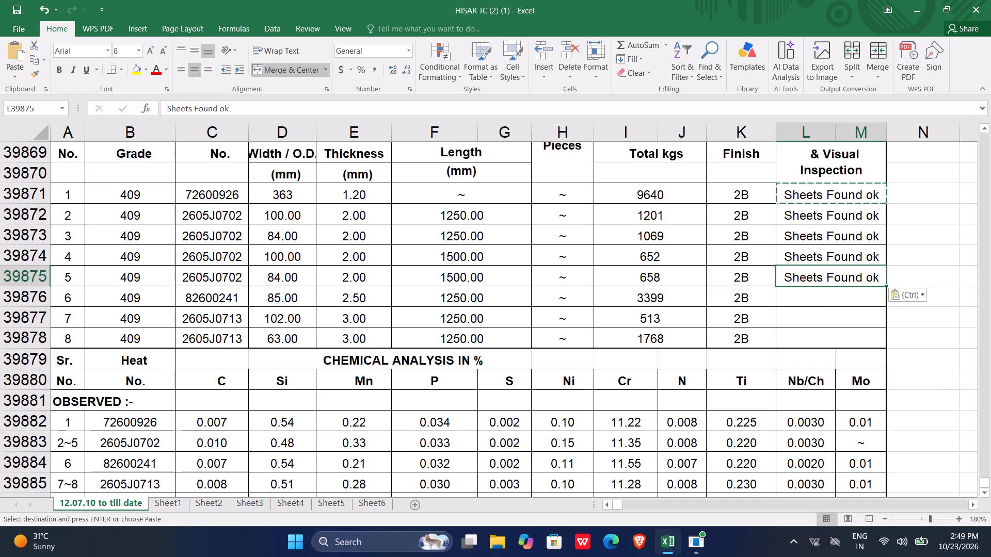
{"action": "left_click", "coordinate": [830, 298]}
{"action": "left_click", "coordinate": [830, 298]}
{"action": "key", "text": "ctrl+v"}
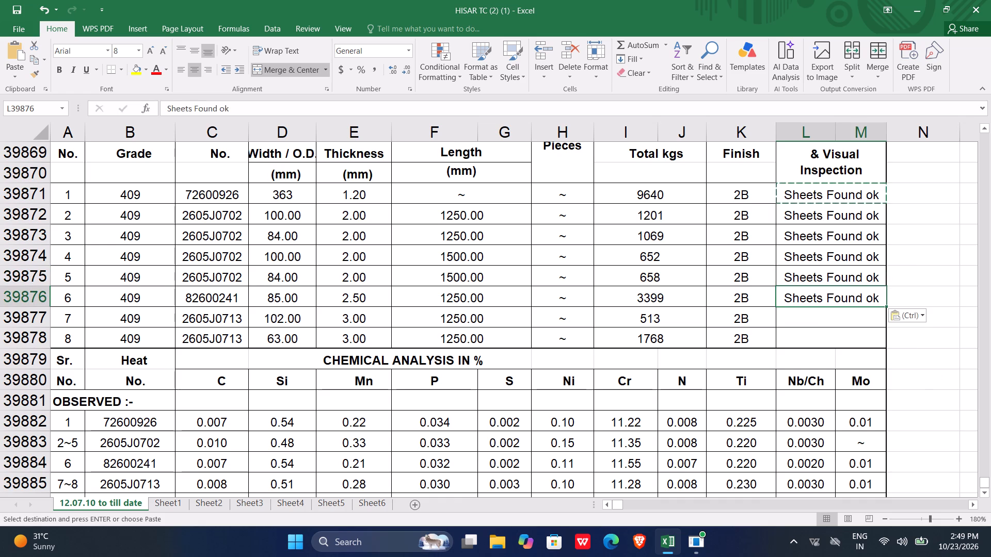
{"action": "key", "text": "Down"}
{"action": "key", "text": "ctrl+v"}
{"action": "key", "text": "Down"}
{"action": "key", "text": "ctrl+v"}
{"action": "key", "text": "Down"}
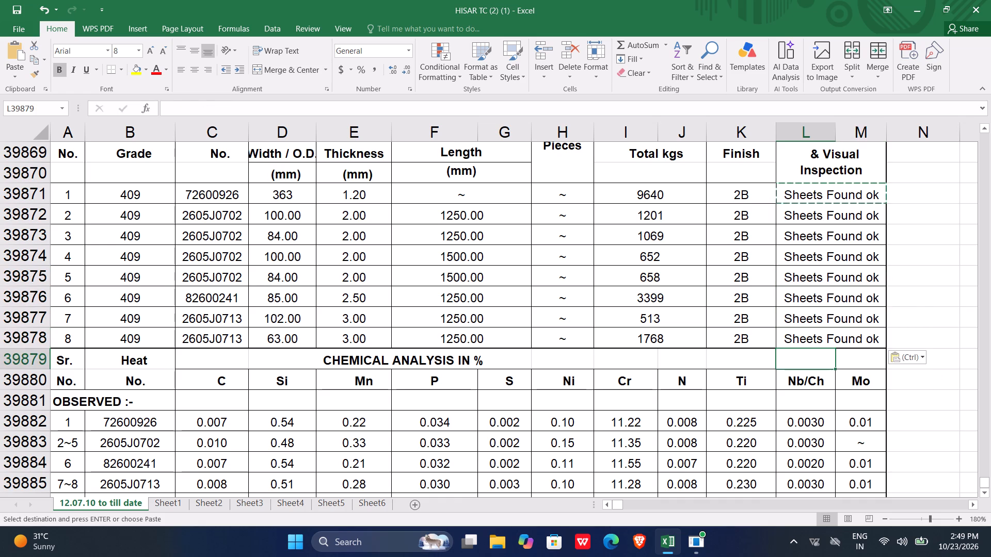
{"action": "key", "text": "Up"}
{"action": "key", "text": "Left"}
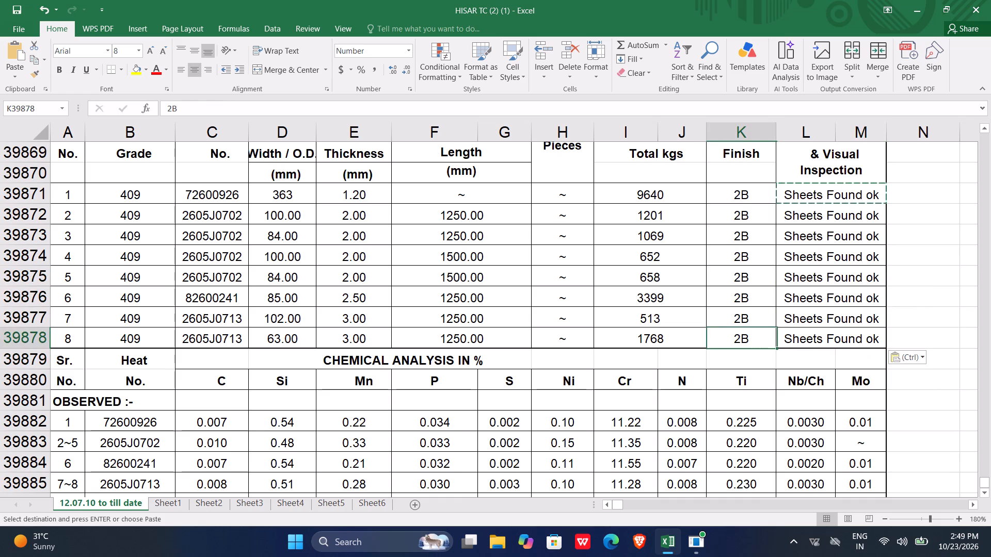
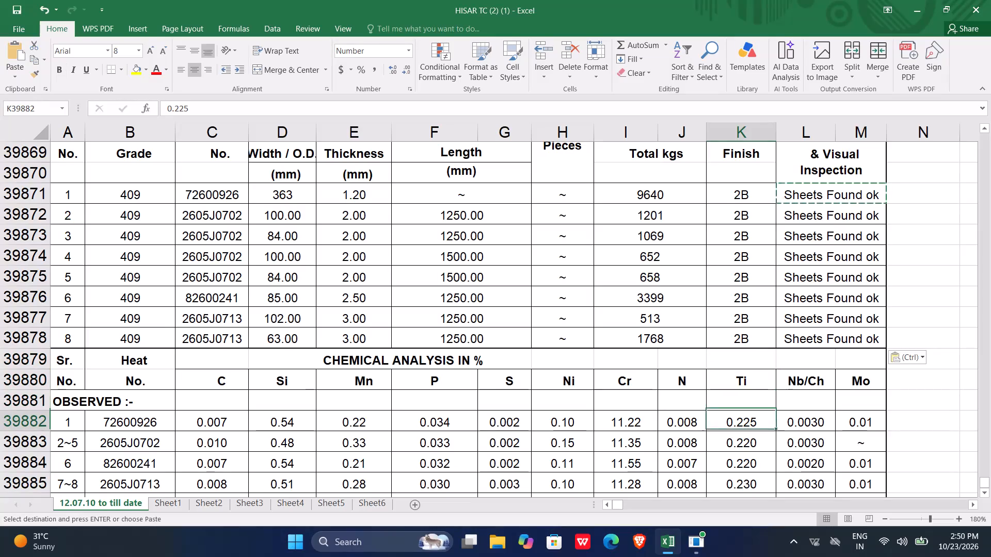
Complete the certificate's invoice number by adding 377, making it 26-27/377.
{"action": "key", "text": "Up"}
{"action": "key", "text": "Left"}
{"action": "key", "text": "Up"}
{"action": "key", "text": "Up"}
{"action": "key", "text": "Up"}
{"action": "key", "text": "Up"}
{"action": "key", "text": "Up"}
{"action": "key", "text": "Up"}
{"action": "key", "text": "Up"}
{"action": "key", "text": "Up"}
{"action": "key", "text": "Up"}
{"action": "key", "text": "Up"}
{"action": "key", "text": "Up"}
{"action": "key", "text": "Up"}
{"action": "key", "text": "Up"}
{"action": "key", "text": "Up"}
{"action": "key", "text": "Up"}
{"action": "key", "text": "Up"}
{"action": "key", "text": "Up"}
{"action": "key", "text": "Up"}
{"action": "key", "text": "Up"}
{"action": "key", "text": "Up"}
{"action": "key", "text": "Up"}
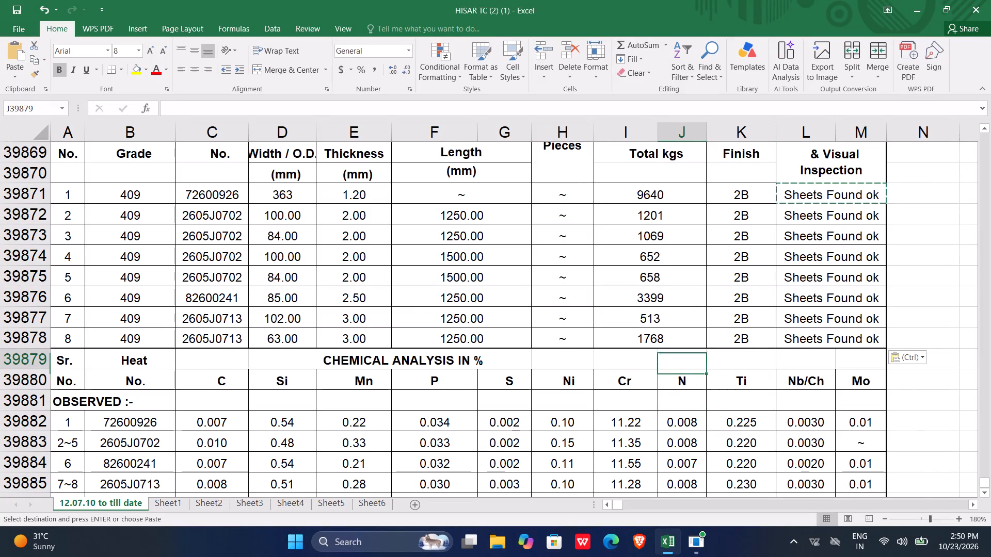
{"action": "key", "text": "Down"}
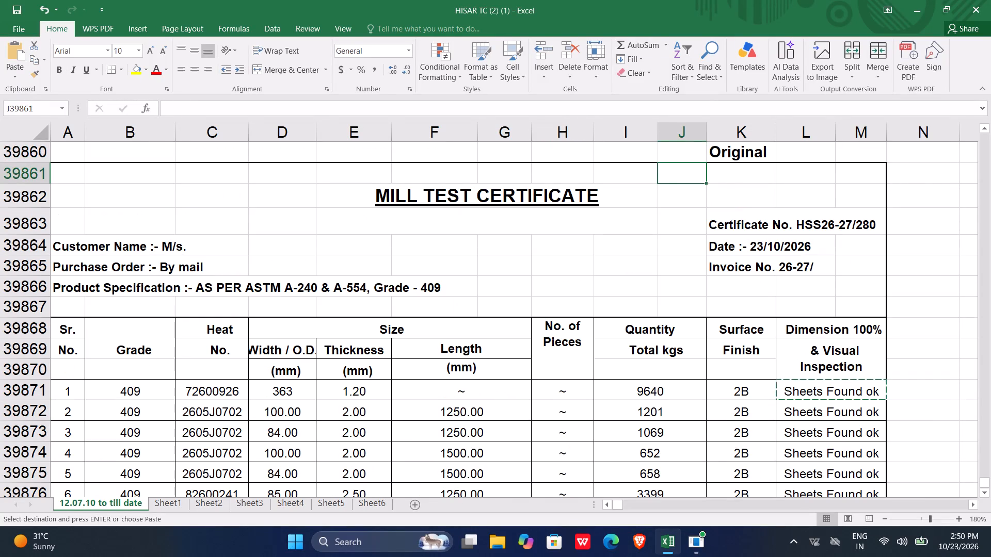
{"action": "key", "text": "Right"}
{"action": "key", "text": "Right"}
{"action": "key", "text": "Down"}
{"action": "key", "text": "Down"}
{"action": "key", "text": "Left"}
{"action": "key", "text": "Left"}
{"action": "key", "text": "Down"}
{"action": "key", "text": "Right"}
{"action": "key", "text": "Down"}
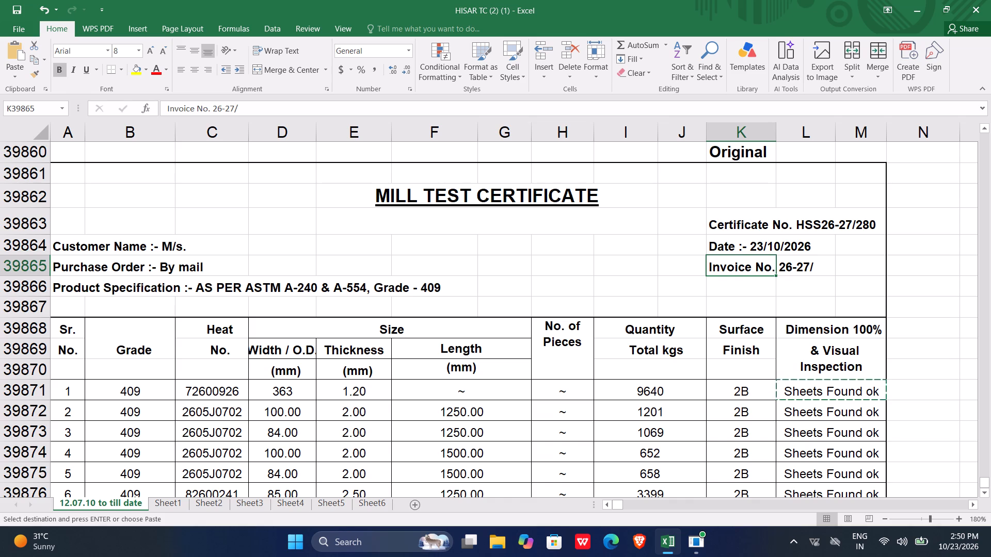
{"action": "left_click", "coordinate": [253, 106]}
{"action": "type", "text": "377"}
{"action": "left_click", "coordinate": [221, 171]}
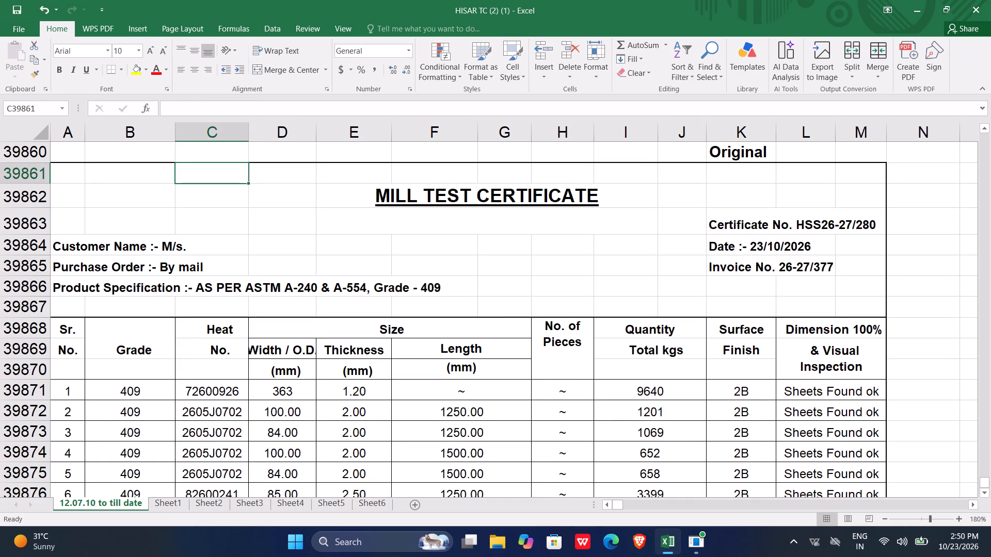
Add Belrise Industries Limited after "M/s." in the certificate's Customer Name line.
{"action": "left_click", "coordinate": [77, 250]}
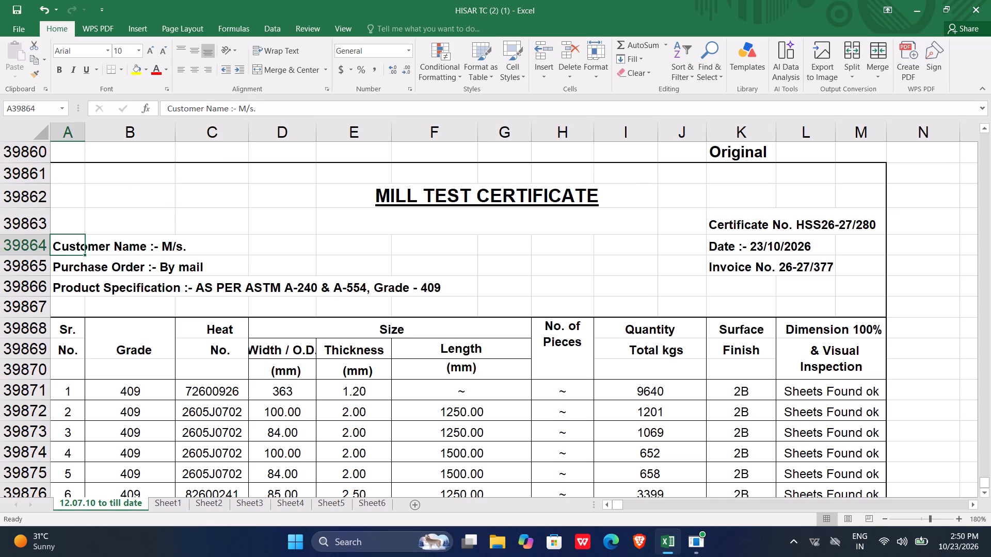
{"action": "left_click", "coordinate": [283, 116]}
{"action": "left_click", "coordinate": [284, 110]}
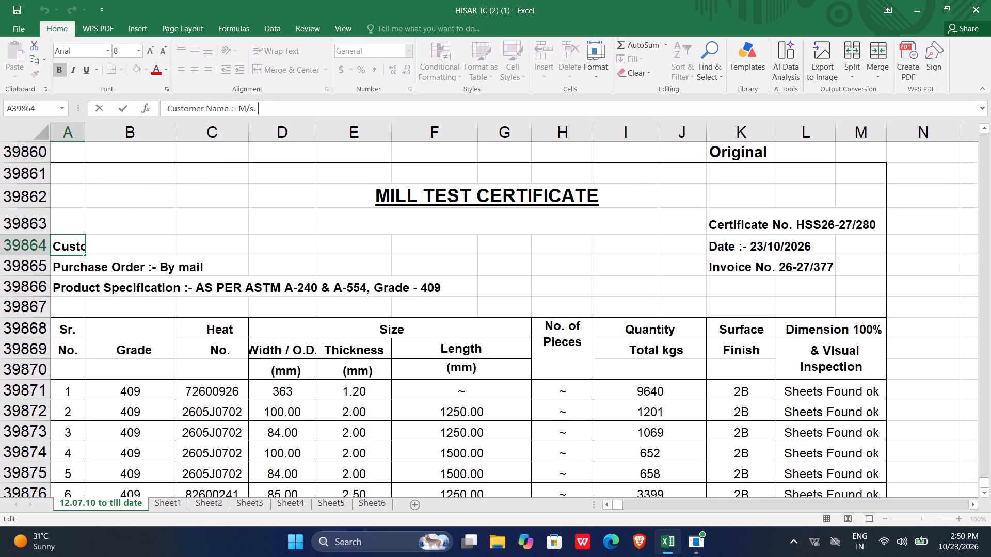
{"action": "key", "text": "b"}
{"action": "type", "text": "el"}
{"action": "type", "text": "eise"}
{"action": "key", "text": "space"}
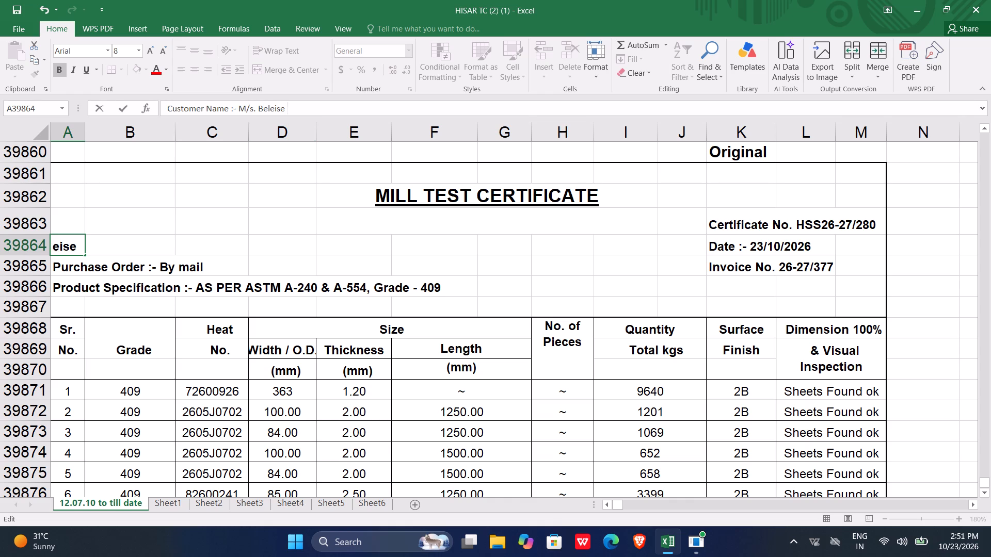
{"action": "key", "text": "BackSpace"}
{"action": "key", "text": "BackSpace"}
{"action": "key", "text": "BackSpace"}
{"action": "key", "text": "BackSpace"}
{"action": "key", "text": "BackSpace"}
{"action": "type", "text": "rise"}
{"action": "key", "text": "space"}
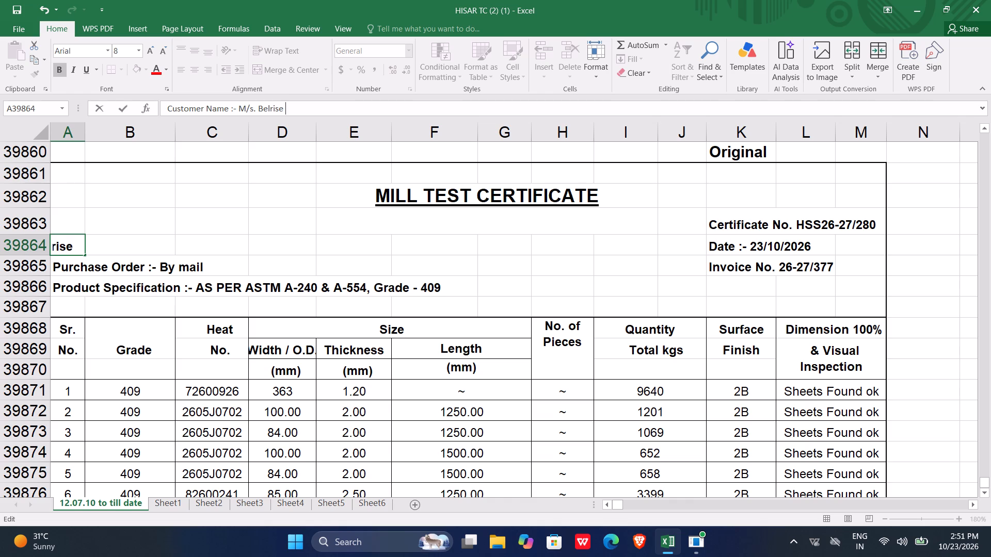
{"action": "key", "text": "shift+i"}
{"action": "type", "text": "ndus"}
{"action": "type", "text": "tries"}
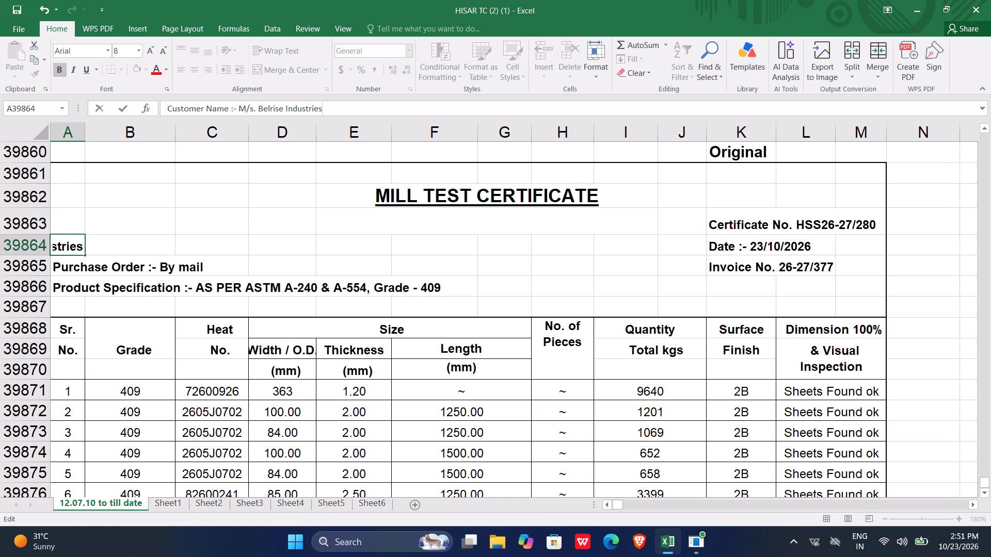
{"action": "key", "text": "space"}
{"action": "type", "text": "Limi"}
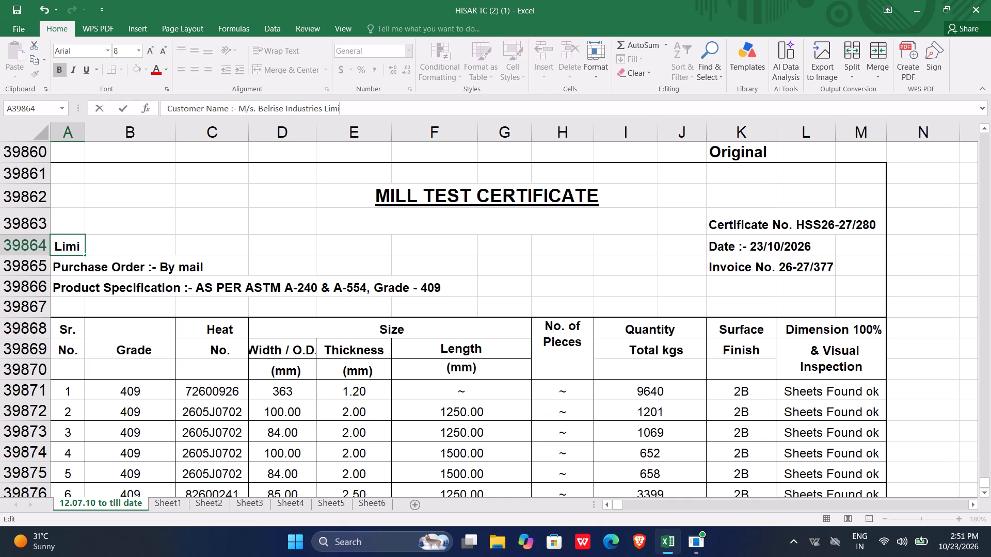
{"action": "type", "text": "tes"}
{"action": "key", "text": "space"}
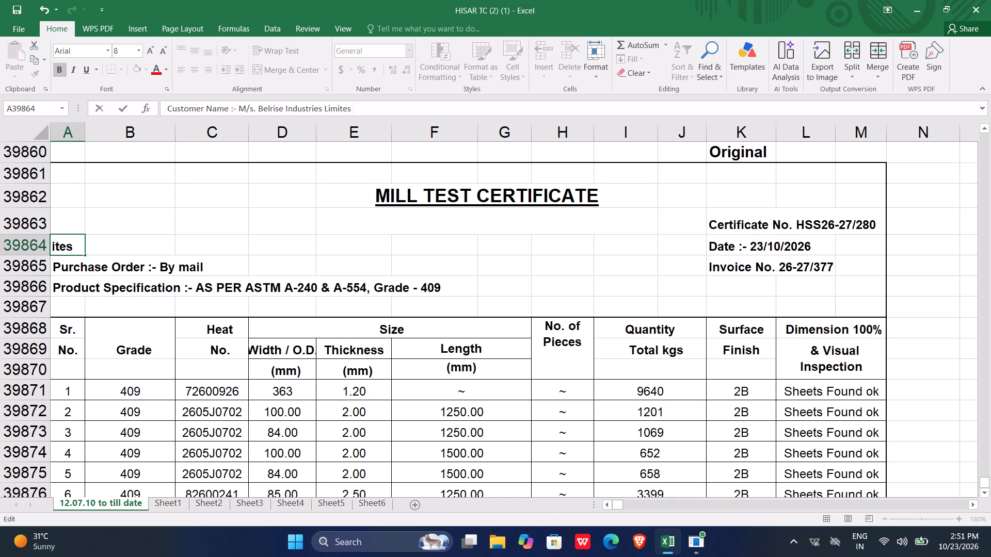
{"action": "key", "text": "BackSpace"}
{"action": "key", "text": "BackSpace"}
{"action": "key", "text": "d"}
{"action": "left_click", "coordinate": [470, 272]}
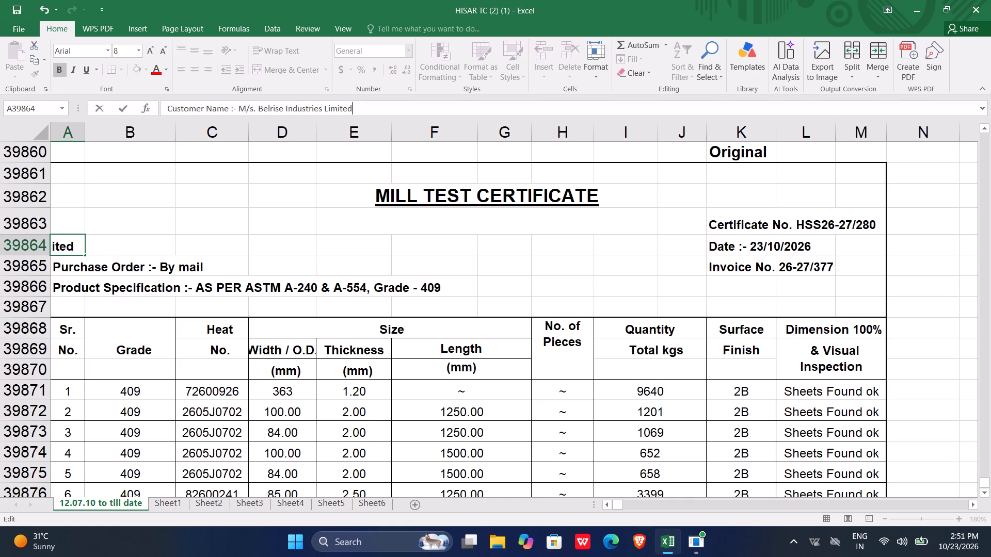
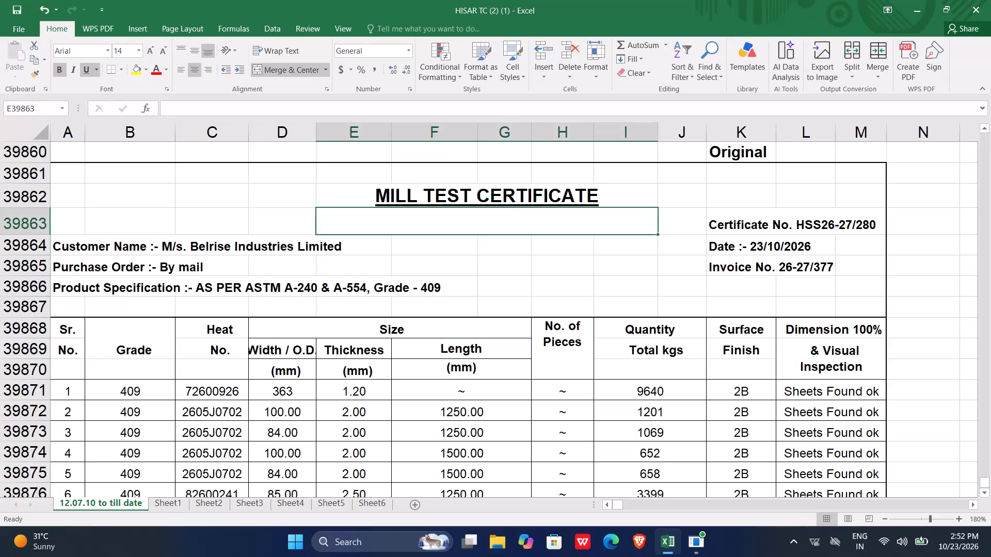
Print only the Belrise Industries Limited certificate, covering columns A to M of rows 39859 to 39906, as a selection instead of the active sheets.
{"action": "key", "text": "Up"}
{"action": "key", "text": "Left"}
{"action": "key", "text": "Left"}
{"action": "key", "text": "Left"}
{"action": "key", "text": "Left"}
{"action": "key", "text": "Left"}
{"action": "key", "text": "Up"}
{"action": "key", "text": "Up"}
{"action": "key", "text": "Up"}
{"action": "key", "text": "Up"}
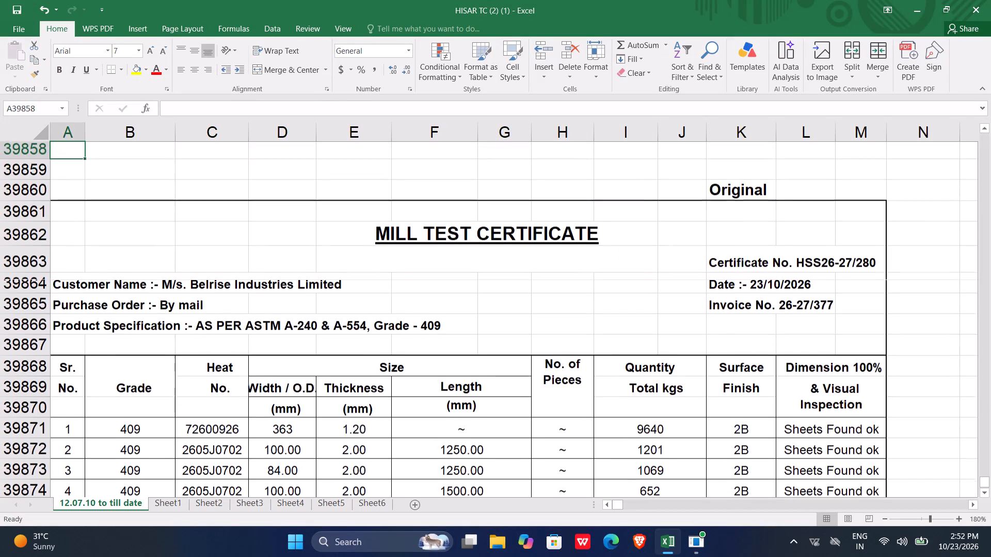
{"action": "key", "text": "Down"}
{"action": "key", "text": "shift+Right"}
{"action": "key", "text": "shift+Right"}
{"action": "key", "text": "shift+Right"}
{"action": "key", "text": "shift+Right"}
{"action": "key", "text": "shift+Right"}
{"action": "key", "text": "shift+Right"}
{"action": "key", "text": "shift+Right"}
{"action": "key", "text": "shift+Right"}
{"action": "key", "text": "shift+Right"}
{"action": "key", "text": "shift+Right"}
{"action": "key", "text": "shift+Right"}
{"action": "key", "text": "shift+Right"}
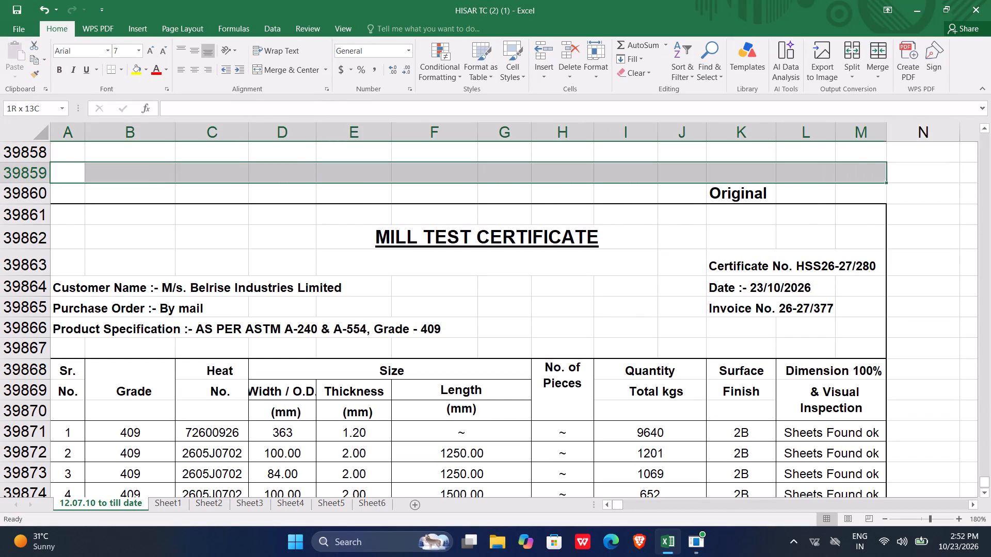
{"action": "key", "text": "shift+Right"}
{"action": "key", "text": "shift+Left"}
{"action": "key", "text": "shift+Down"}
{"action": "key", "text": "shift+Down"}
{"action": "key", "text": "shift+Down"}
{"action": "key", "text": "shift+Down"}
{"action": "key", "text": "shift+Down"}
{"action": "key", "text": "shift+Down"}
{"action": "key", "text": "shift+Down"}
{"action": "key", "text": "shift+Down"}
{"action": "key", "text": "shift+Down"}
{"action": "key", "text": "shift+Down"}
{"action": "key", "text": "shift+Down"}
{"action": "key", "text": "shift+Down"}
{"action": "key", "text": "shift+Down"}
{"action": "key", "text": "shift+Down"}
{"action": "key", "text": "shift+Down"}
{"action": "key", "text": "shift+Down"}
{"action": "key", "text": "shift+Down"}
{"action": "key", "text": "shift+Down"}
{"action": "key", "text": "shift+Down"}
{"action": "key", "text": "shift+Down"}
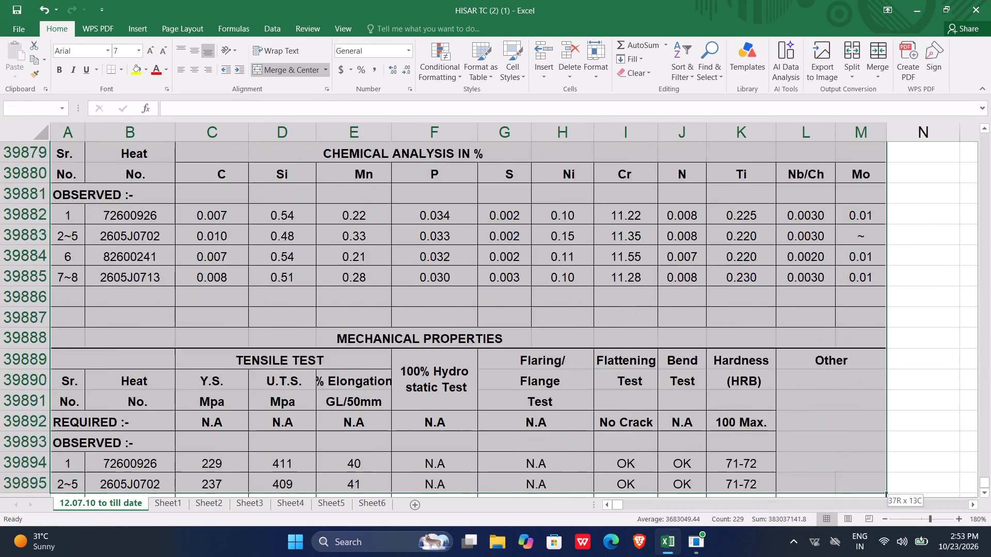
{"action": "key", "text": "shift+Down"}
{"action": "key", "text": "shift+Down"}
{"action": "key", "text": "shift+Down"}
{"action": "key", "text": "shift+Down"}
{"action": "key", "text": "shift+Down"}
{"action": "key", "text": "shift+Down"}
{"action": "key", "text": "shift+Down"}
{"action": "key", "text": "shift+Down"}
{"action": "key", "text": "shift+Up"}
{"action": "key", "text": "shift+Up"}
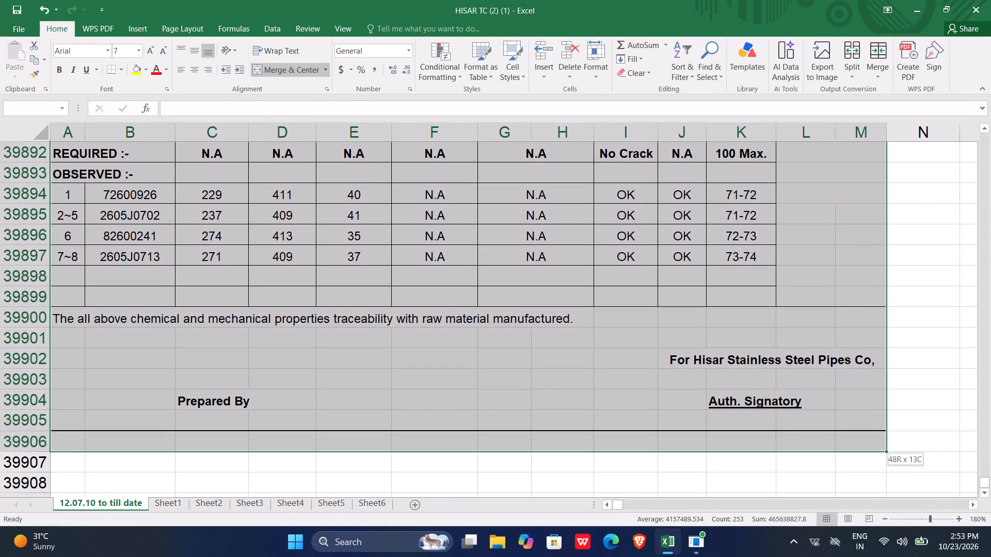
{"action": "key", "text": "ctrl+p"}
{"action": "left_click_drag", "start_coordinate": [470, 272], "coordinate": [840, 333]}
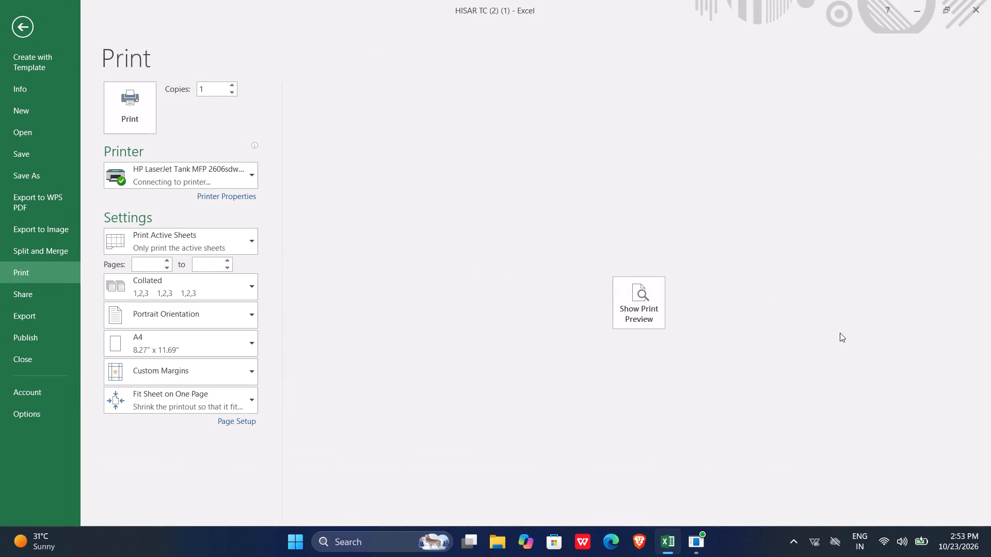
{"action": "left_click", "coordinate": [215, 238]}
{"action": "left_click", "coordinate": [212, 314]}
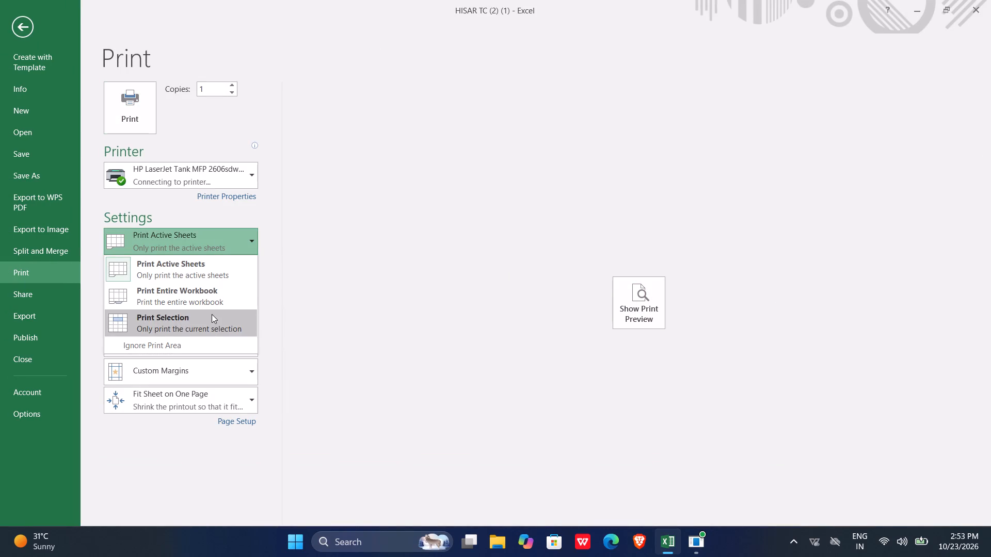
{"action": "left_click", "coordinate": [641, 291]}
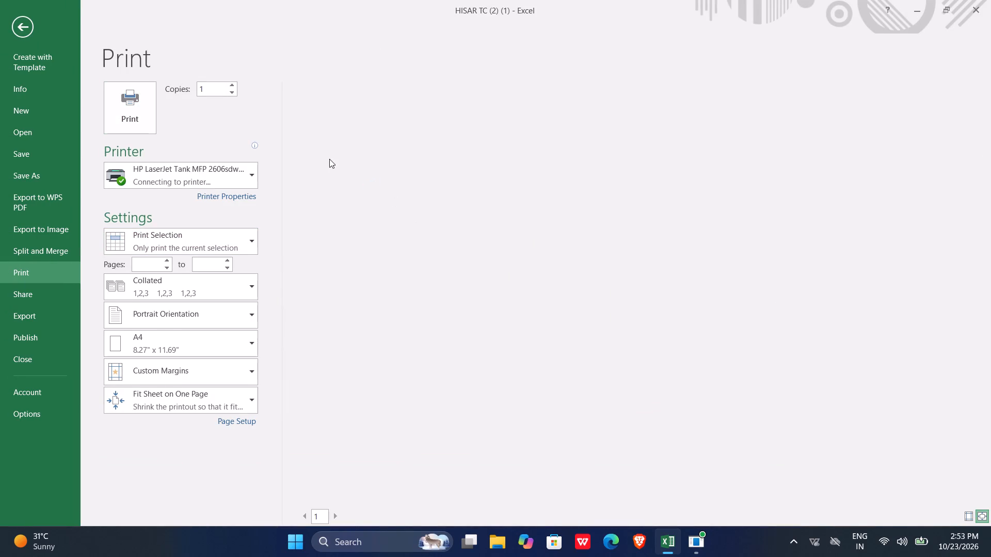
{"action": "left_click", "coordinate": [125, 111]}
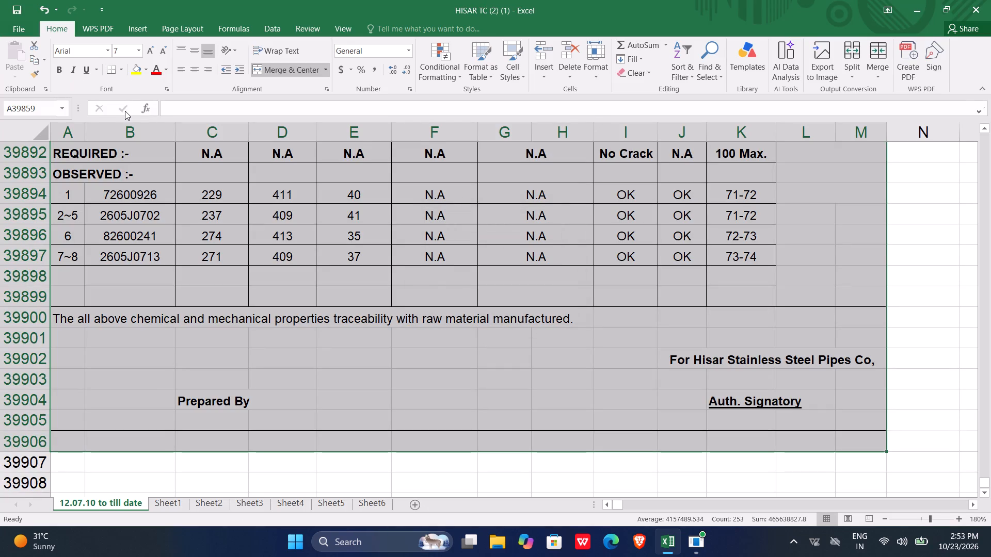
{"action": "left_click", "coordinate": [484, 486]}
Add SHREE SAI ENGINEERINGS after "M/s." in the Customer Name line of the preceding certificate, for heat 72601121 with quantity 1965.
{"action": "scroll", "coordinate": [467, 388], "scroll_direction": "up", "scroll_amount": 4}
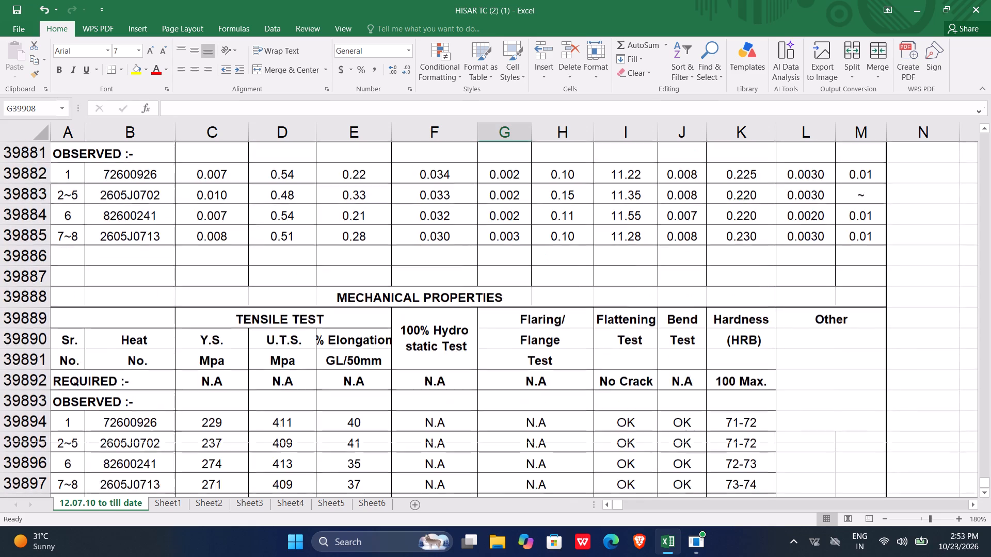
{"action": "scroll", "coordinate": [467, 388], "scroll_direction": "up", "scroll_amount": 8}
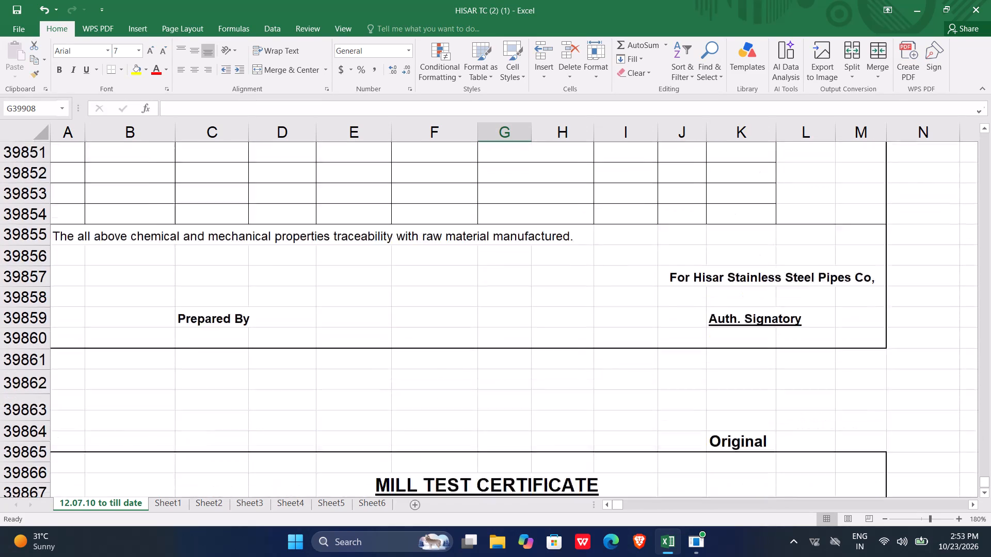
{"action": "scroll", "coordinate": [467, 388], "scroll_direction": "up", "scroll_amount": 6}
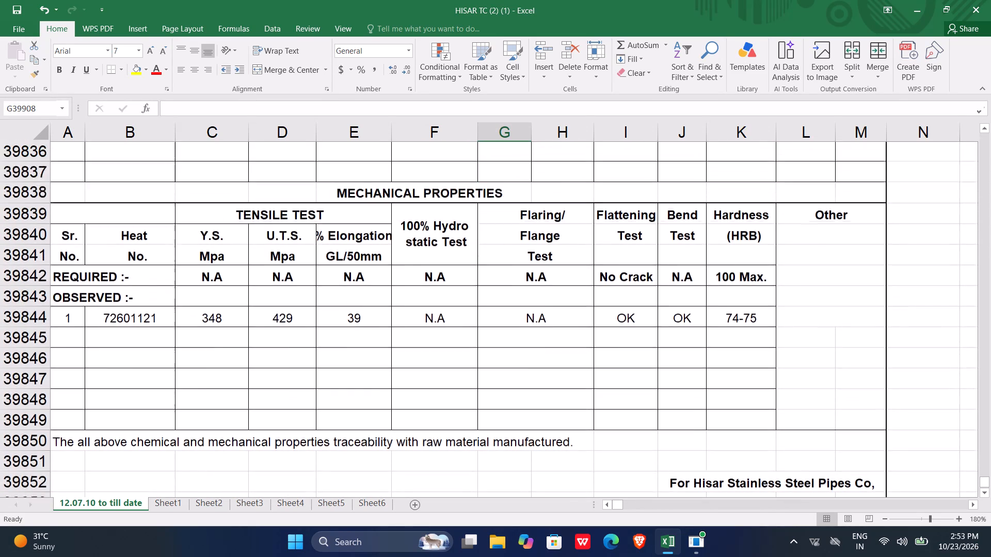
{"action": "scroll", "coordinate": [467, 388], "scroll_direction": "up", "scroll_amount": 8}
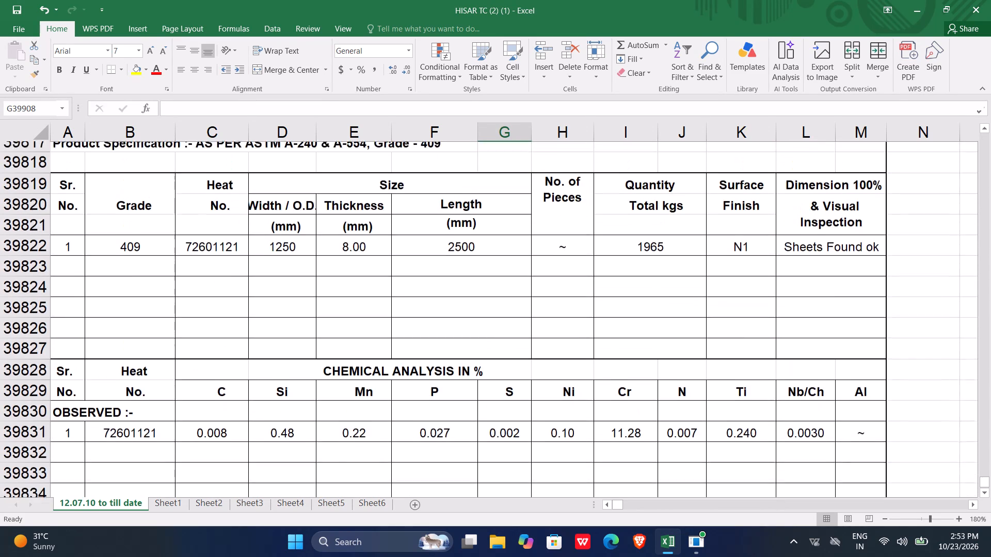
{"action": "scroll", "coordinate": [467, 388], "scroll_direction": "up", "scroll_amount": 3}
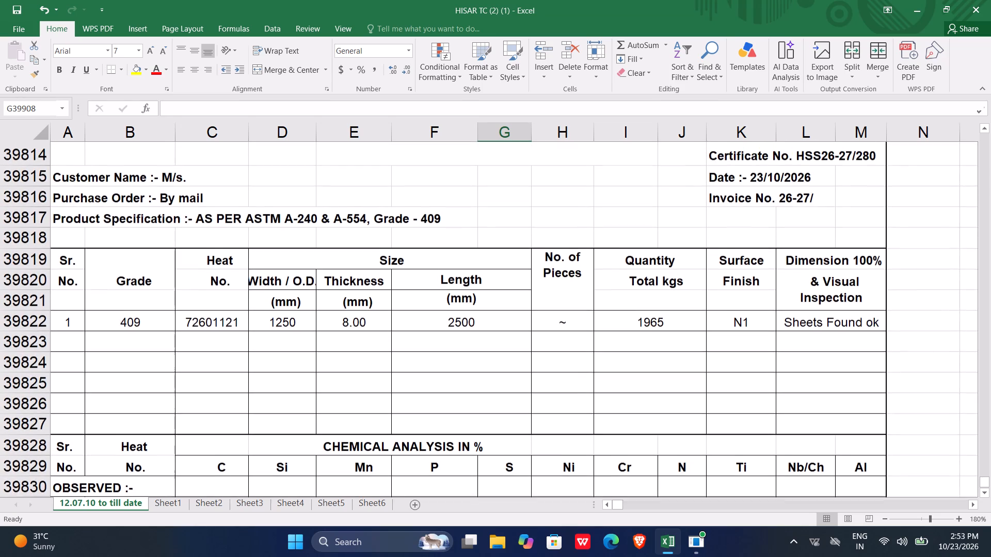
{"action": "scroll", "coordinate": [467, 388], "scroll_direction": "up", "scroll_amount": 1}
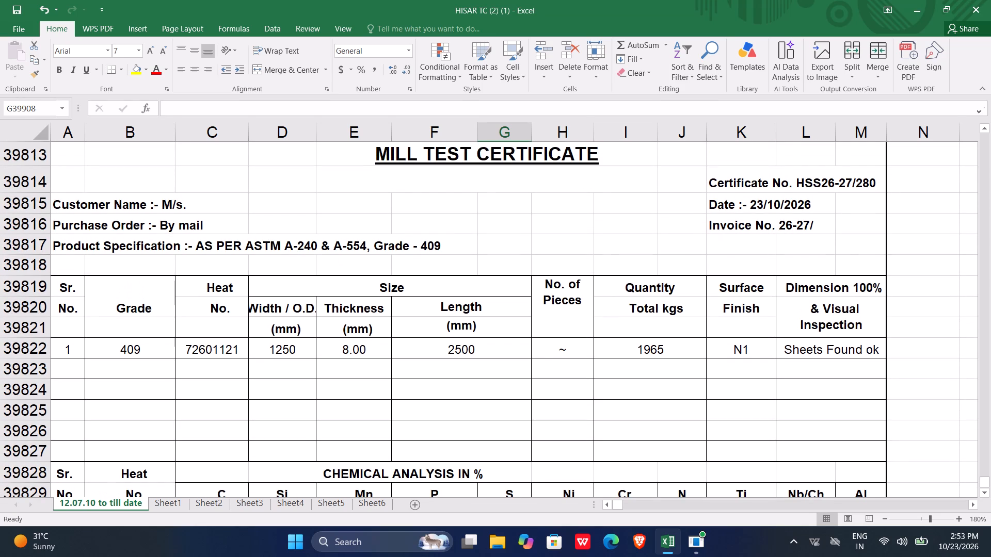
{"action": "left_click", "coordinate": [76, 198]}
{"action": "left_click", "coordinate": [268, 109]}
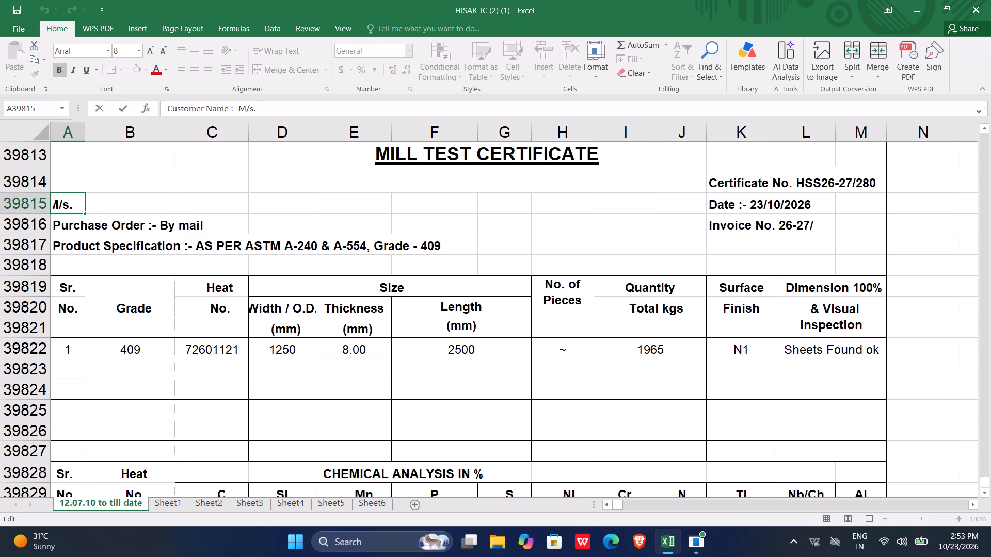
{"action": "type", "text": "SHREE"}
{"action": "key", "text": "space"}
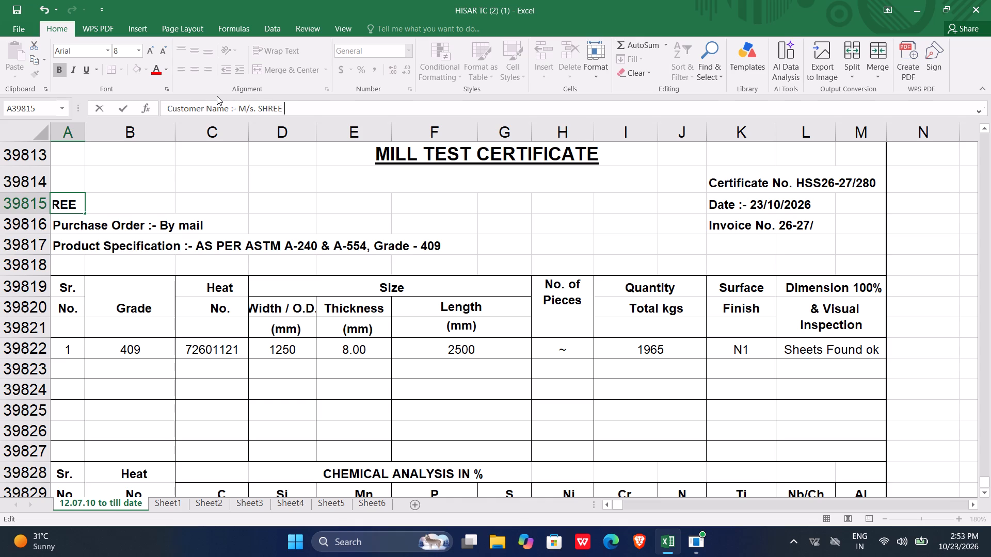
{"action": "type", "text": "SAI"}
{"action": "key", "text": "space"}
{"action": "type", "text": "ENG"}
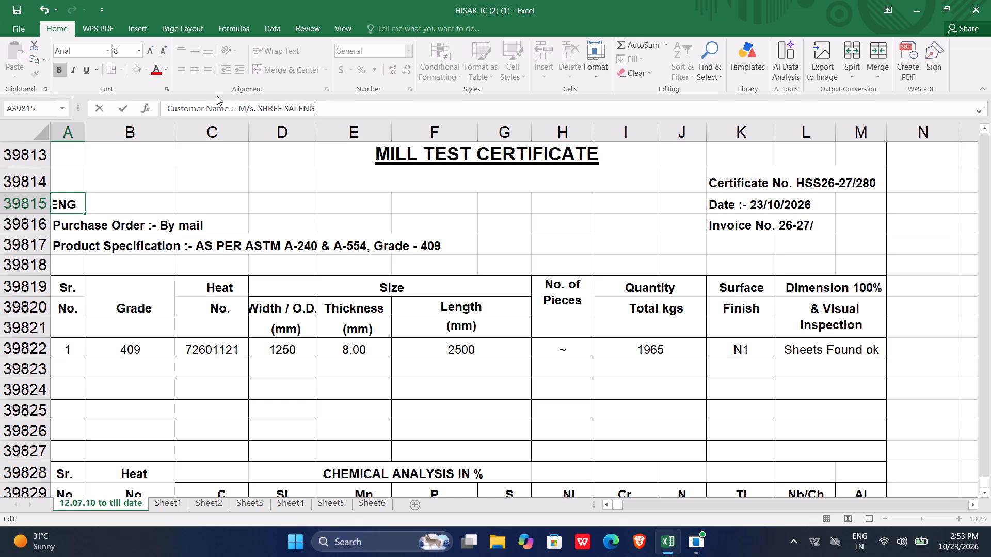
{"action": "type", "text": "IN"}
{"action": "type", "text": "EER"}
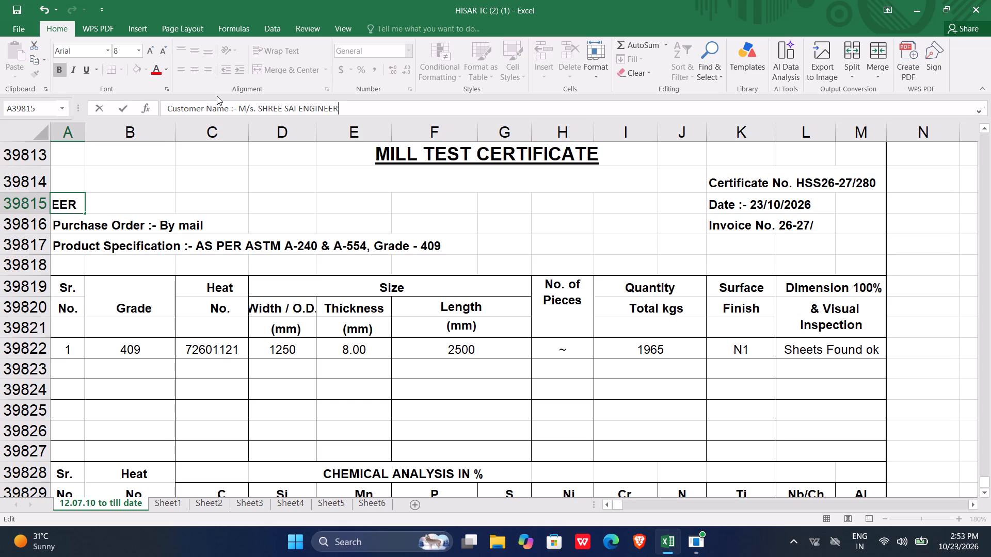
{"action": "type", "text": "INGS"}
{"action": "left_click_drag", "start_coordinate": [217, 96], "coordinate": [190, 172]}
{"action": "left_click", "coordinate": [190, 172]}
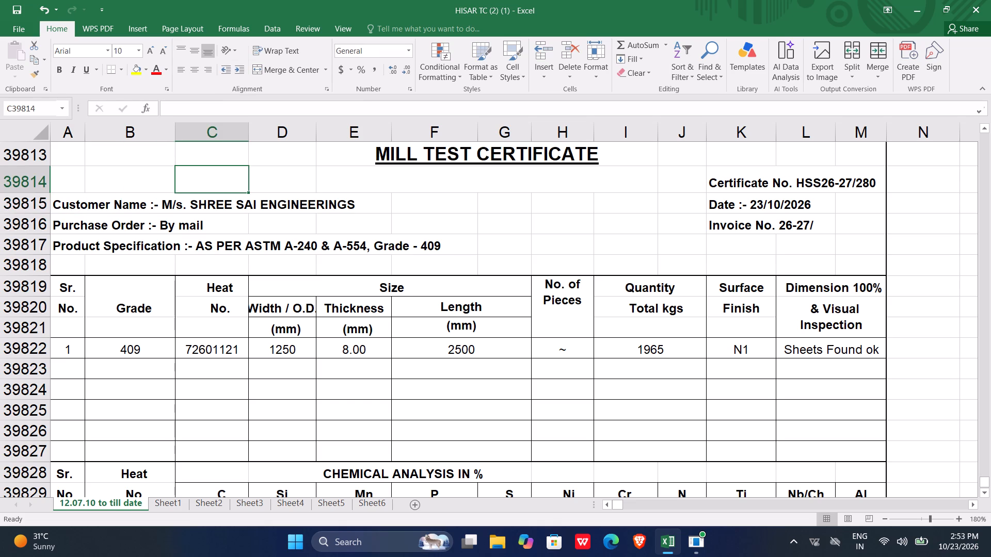
Complete the SHREE SAI ENGINEERINGS certificate's invoice number by adding 375, making it 26-27/375.
{"action": "left_click", "coordinate": [733, 227]}
{"action": "left_click", "coordinate": [247, 110]}
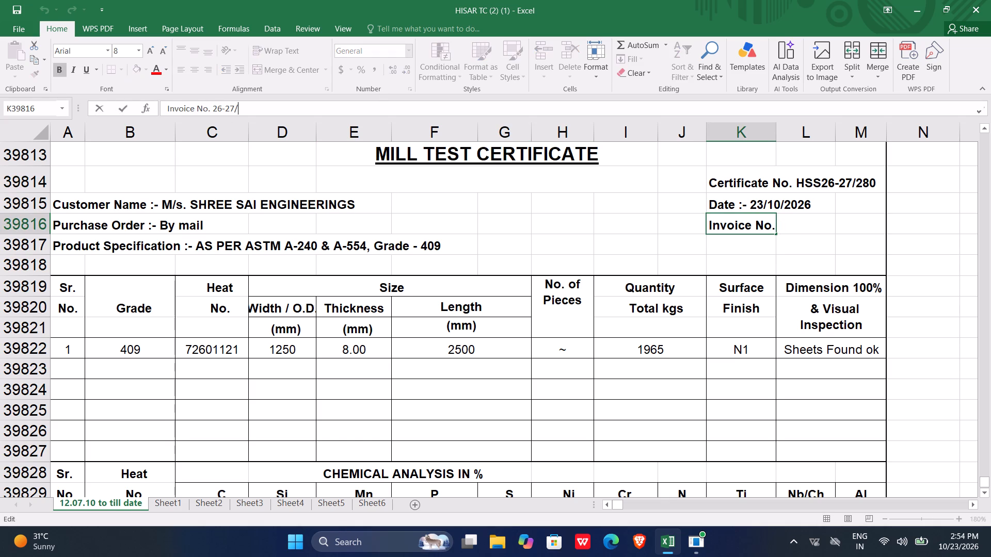
{"action": "type", "text": "375"}
{"action": "left_click", "coordinate": [272, 236]}
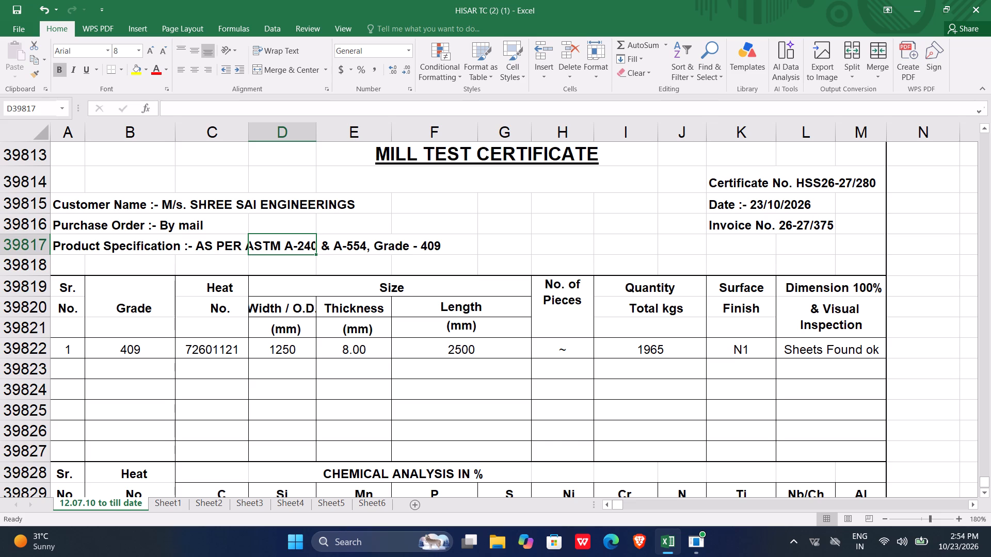
Print one copy of only the SHREE SAI ENGINEERINGS certificate, from row 39810 to below the signatory block, columns A to M.
{"action": "scroll", "coordinate": [281, 270], "scroll_direction": "up", "scroll_amount": 1}
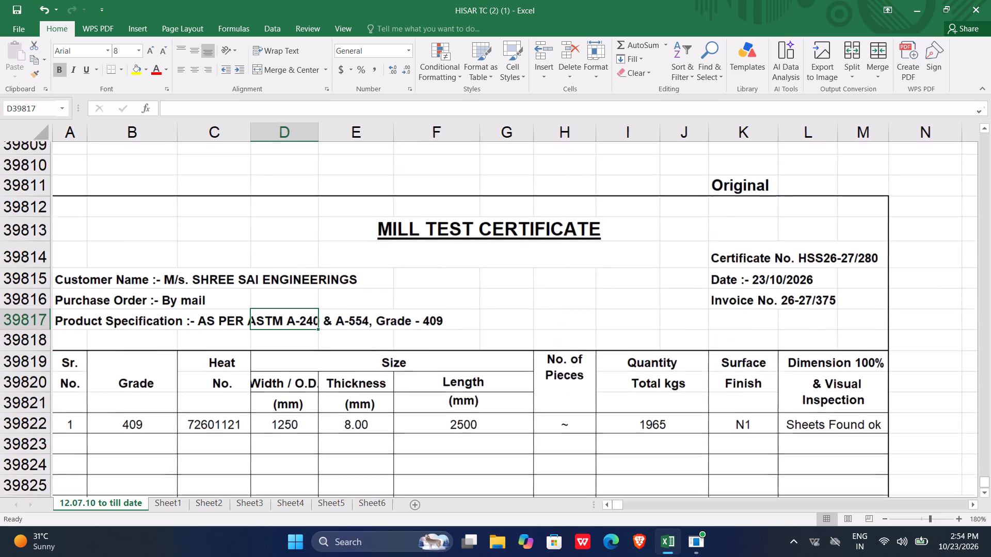
{"action": "scroll", "coordinate": [281, 270], "scroll_direction": "up", "scroll_amount": 1}
{"action": "left_click", "coordinate": [54, 200]}
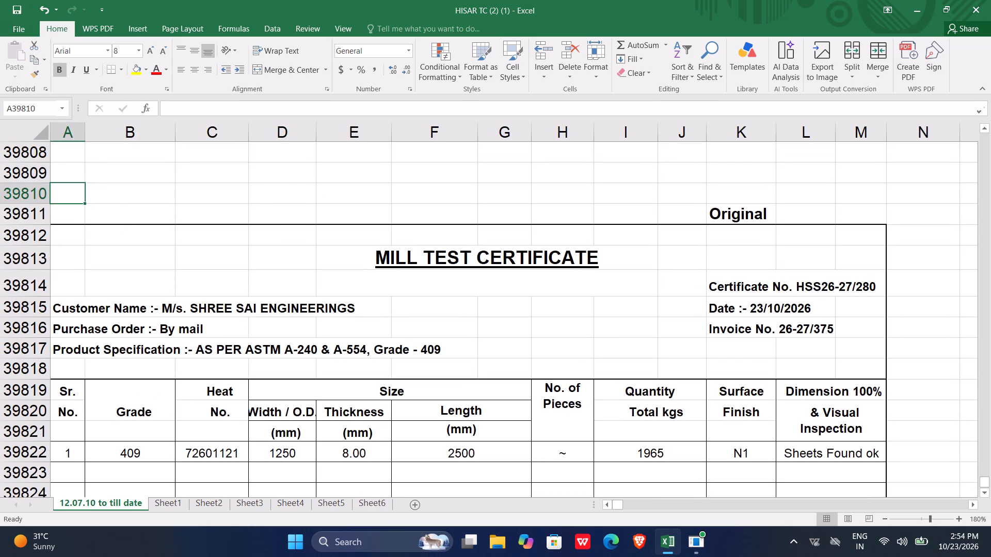
{"action": "key", "text": "shift+Down"}
{"action": "key", "text": "shift+Right"}
{"action": "key", "text": "shift+Right"}
{"action": "key", "text": "shift+Right"}
{"action": "key", "text": "shift+Right"}
{"action": "key", "text": "shift+Right"}
{"action": "key", "text": "shift+Right"}
{"action": "key", "text": "shift+Right"}
{"action": "key", "text": "shift+Right"}
{"action": "key", "text": "shift+Right"}
{"action": "key", "text": "shift+Right"}
{"action": "key", "text": "shift+Right"}
{"action": "key", "text": "shift+Right"}
{"action": "key", "text": "shift+Right"}
{"action": "key", "text": "shift+Right"}
{"action": "key", "text": "shift+Left"}
{"action": "key", "text": "shift+Left"}
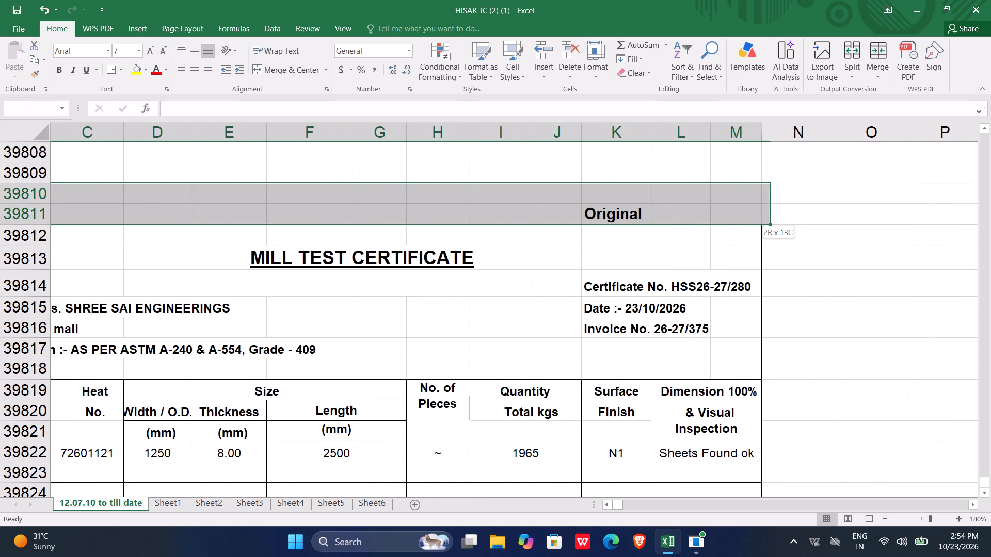
{"action": "key", "text": "shift+Left"}
{"action": "key", "text": "shift+Down"}
{"action": "key", "text": "shift+Right"}
{"action": "key", "text": "shift+Down"}
{"action": "key", "text": "shift+Down"}
{"action": "key", "text": "shift+Down"}
{"action": "key", "text": "shift+Down"}
{"action": "key", "text": "shift+Down"}
{"action": "key", "text": "shift+Down"}
{"action": "key", "text": "shift+Down"}
{"action": "key", "text": "shift+Down"}
{"action": "key", "text": "shift+Down"}
{"action": "key", "text": "shift+Down"}
{"action": "key", "text": "shift+Down"}
{"action": "key", "text": "shift+Down"}
{"action": "key", "text": "shift+Down"}
{"action": "key", "text": "shift+Down"}
{"action": "key", "text": "shift+Down"}
{"action": "key", "text": "shift+Down"}
{"action": "key", "text": "shift+Down"}
{"action": "key", "text": "shift+Down"}
{"action": "key", "text": "shift+Down"}
{"action": "key", "text": "shift+Down"}
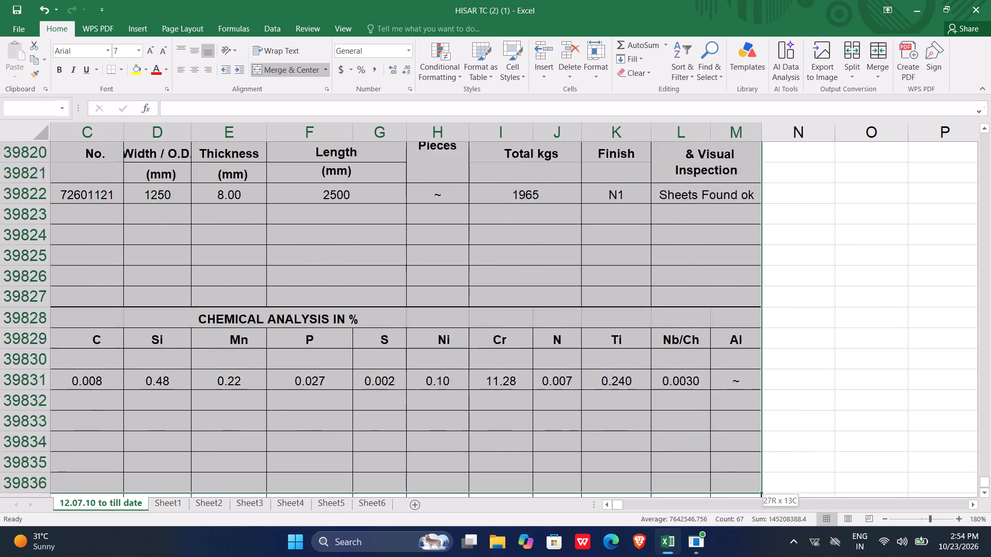
{"action": "key", "text": "shift+Down"}
{"action": "key", "text": "shift+Down"}
{"action": "key", "text": "shift+Down"}
{"action": "key", "text": "shift+Down"}
{"action": "key", "text": "shift+Down"}
{"action": "key", "text": "shift+Down"}
{"action": "key", "text": "shift+Down"}
{"action": "key", "text": "shift+Down"}
{"action": "key", "text": "shift+Up"}
{"action": "key", "text": "shift+Up"}
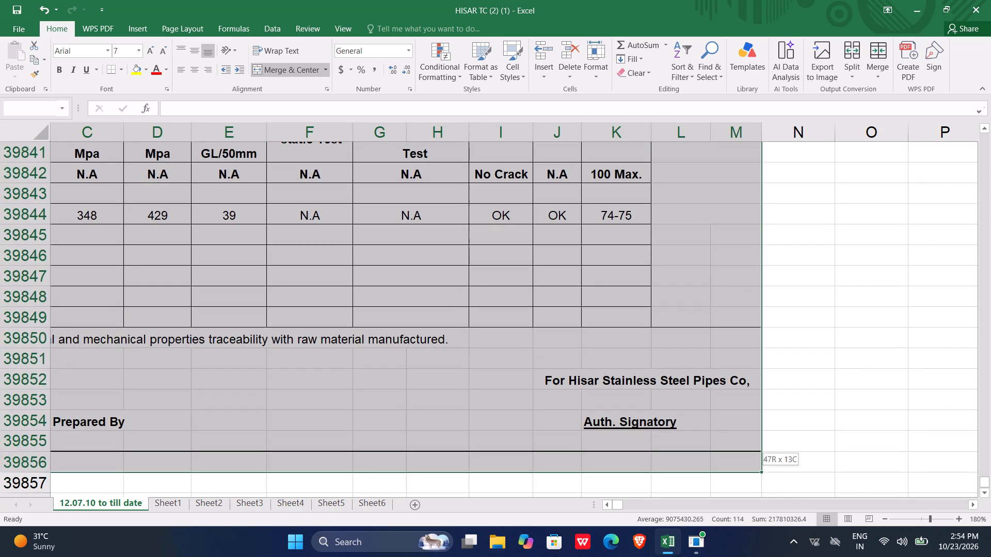
{"action": "key", "text": "shift+Down"}
{"action": "key", "text": "ctrl+p"}
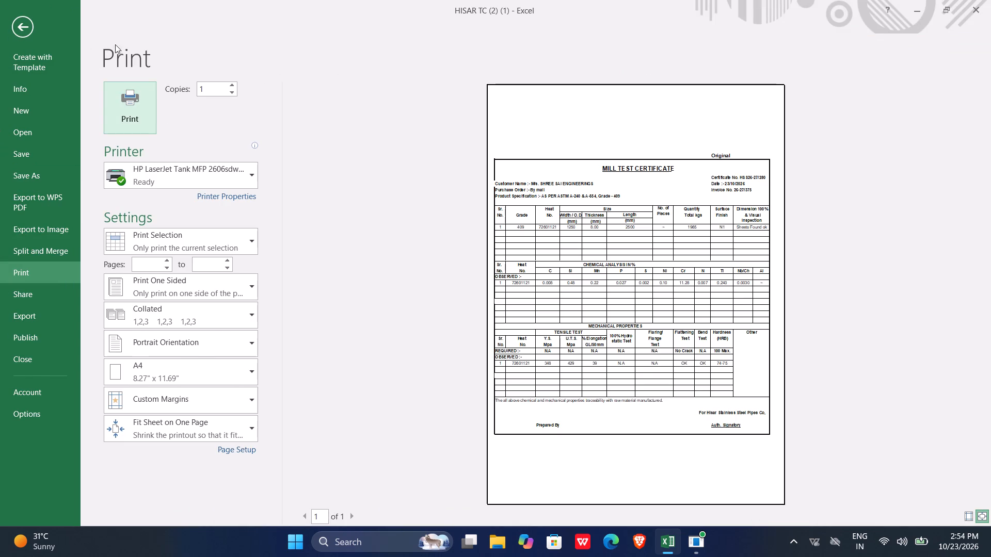
{"action": "left_click", "coordinate": [142, 108]}
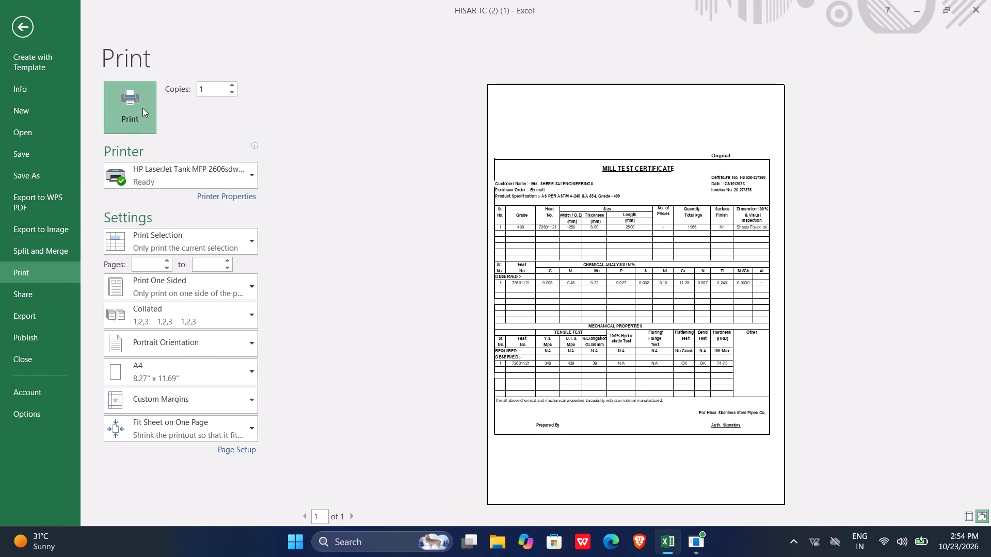
{"action": "left_click", "coordinate": [303, 268]}
Show the width and length of the 10.00 mm thick, 4156 kg item in the preceding certificate with two decimals, as 1250.00 and 2500.00.
{"action": "scroll", "coordinate": [303, 268], "scroll_direction": "up", "scroll_amount": 2}
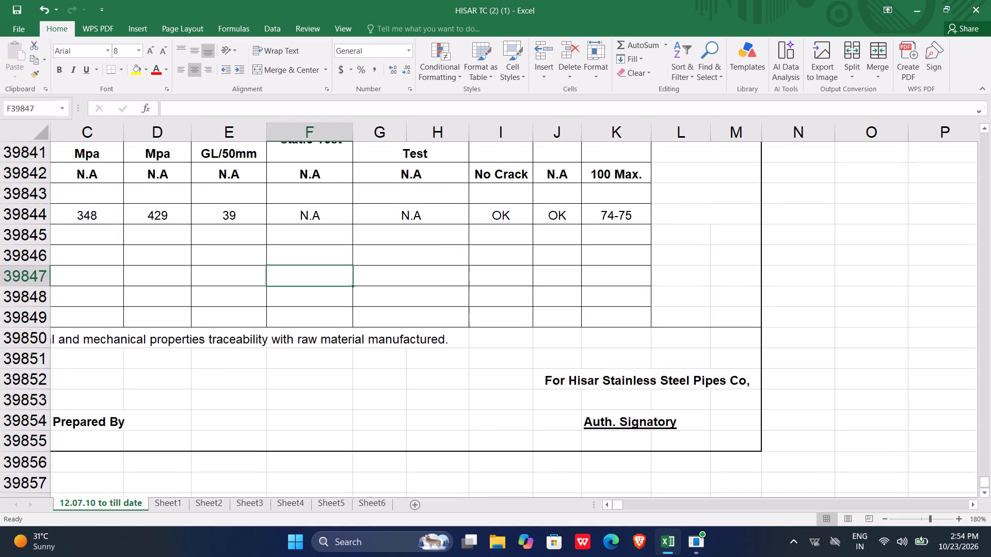
{"action": "scroll", "coordinate": [303, 268], "scroll_direction": "up", "scroll_amount": 11}
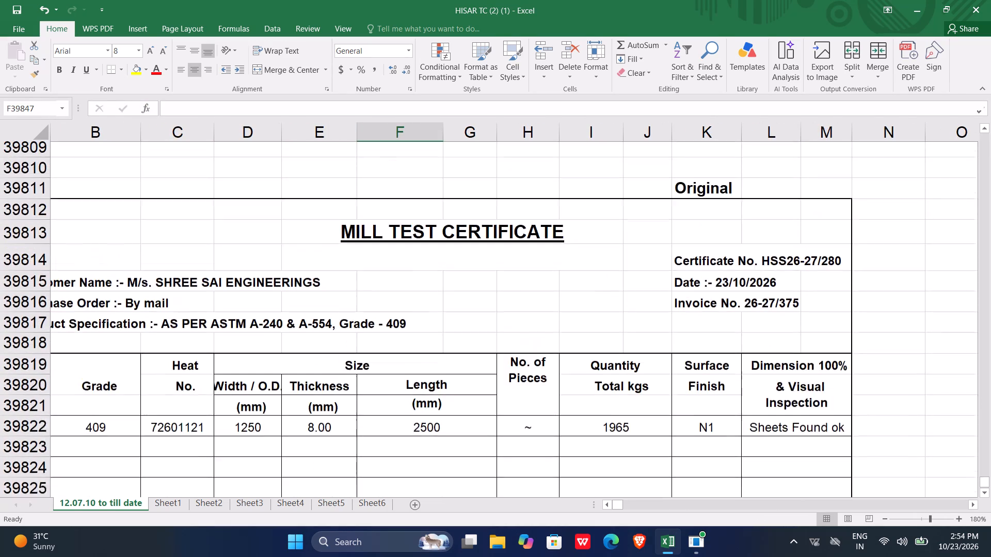
{"action": "scroll", "coordinate": [303, 268], "scroll_direction": "up", "scroll_amount": 9}
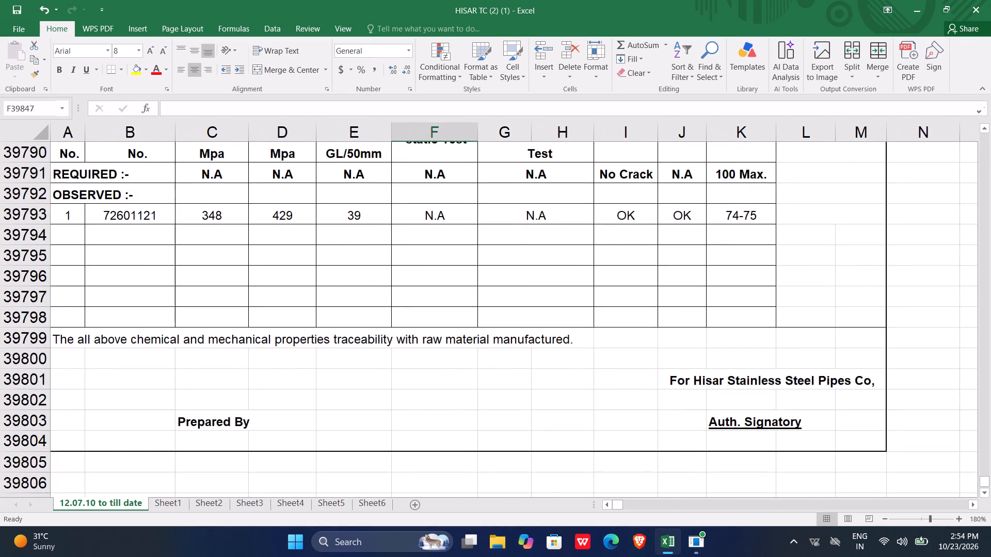
{"action": "scroll", "coordinate": [303, 268], "scroll_direction": "up", "scroll_amount": 9}
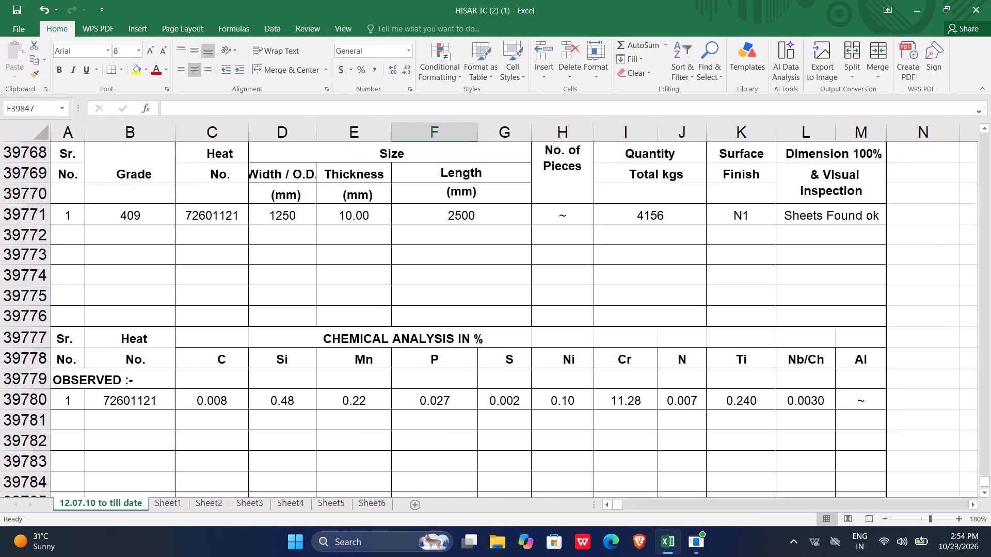
{"action": "scroll", "coordinate": [303, 268], "scroll_direction": "up", "scroll_amount": 5}
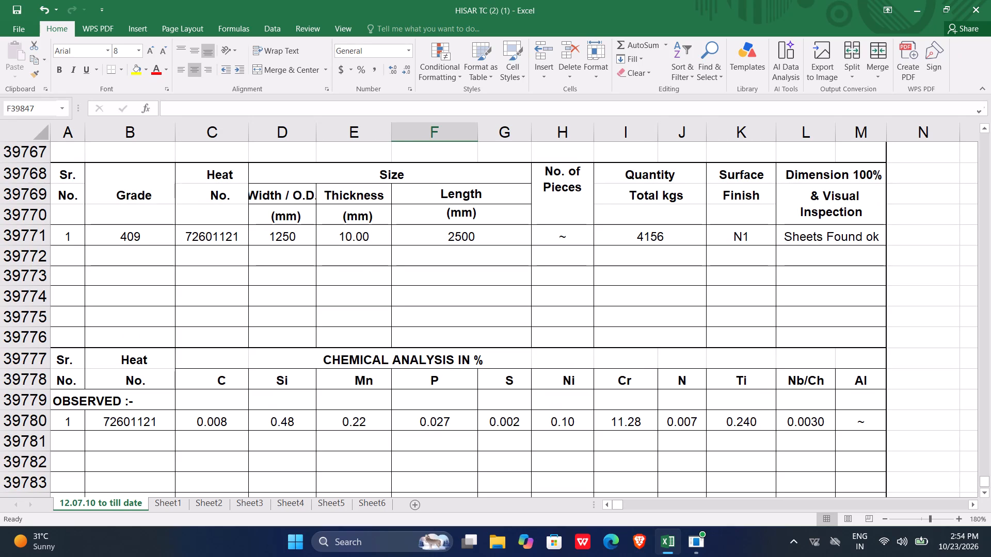
{"action": "left_click", "coordinate": [291, 237]}
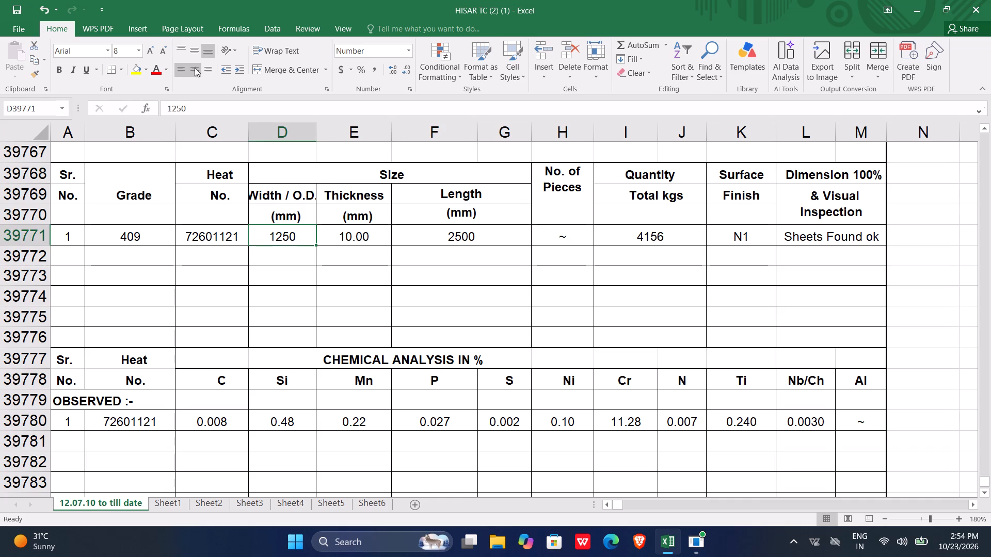
{"action": "double_click", "coordinate": [393, 73]}
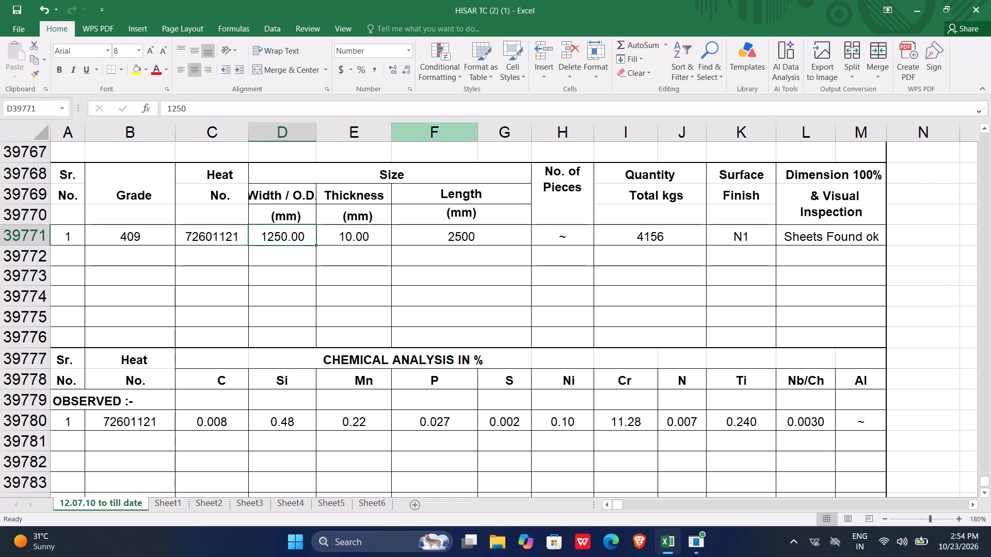
{"action": "left_click", "coordinate": [472, 234]}
{"action": "double_click", "coordinate": [394, 64]}
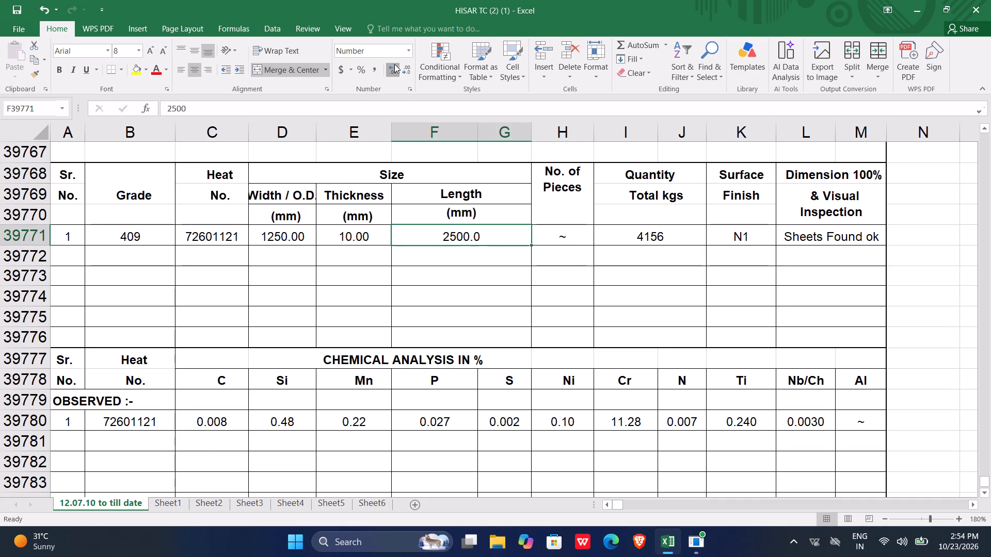
{"action": "left_click", "coordinate": [502, 277]}
Complete the invoice number of the 4156 kg certificate by adding 376, making it 26-27/376.
{"action": "scroll", "coordinate": [502, 277], "scroll_direction": "down", "scroll_amount": 1}
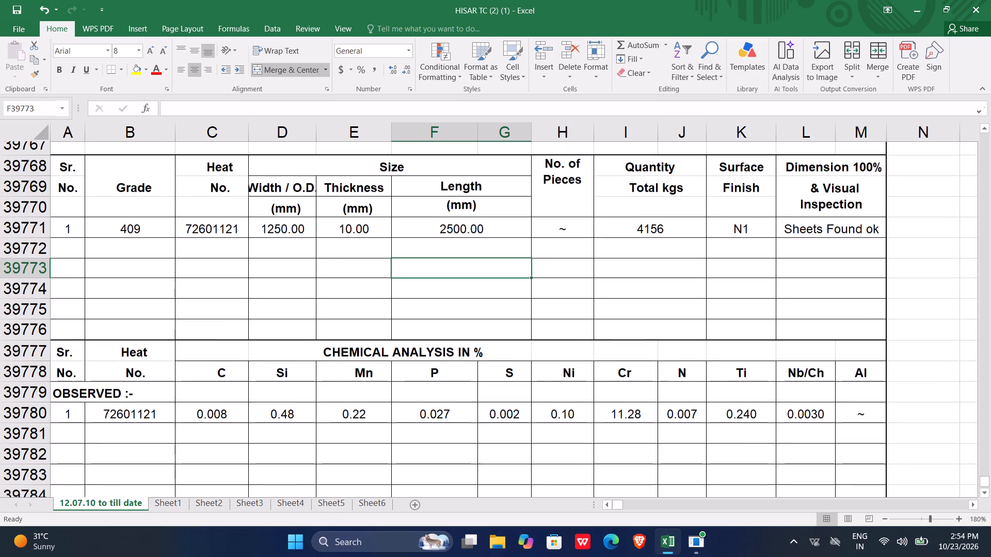
{"action": "scroll", "coordinate": [502, 277], "scroll_direction": "down", "scroll_amount": 1}
{"action": "scroll", "coordinate": [502, 277], "scroll_direction": "up", "scroll_amount": 5}
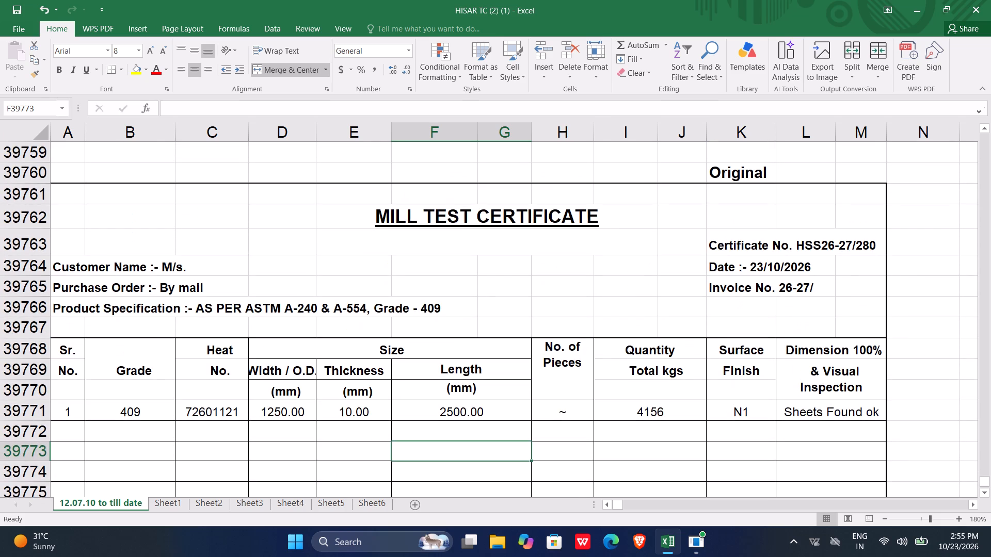
{"action": "left_click", "coordinate": [728, 290]}
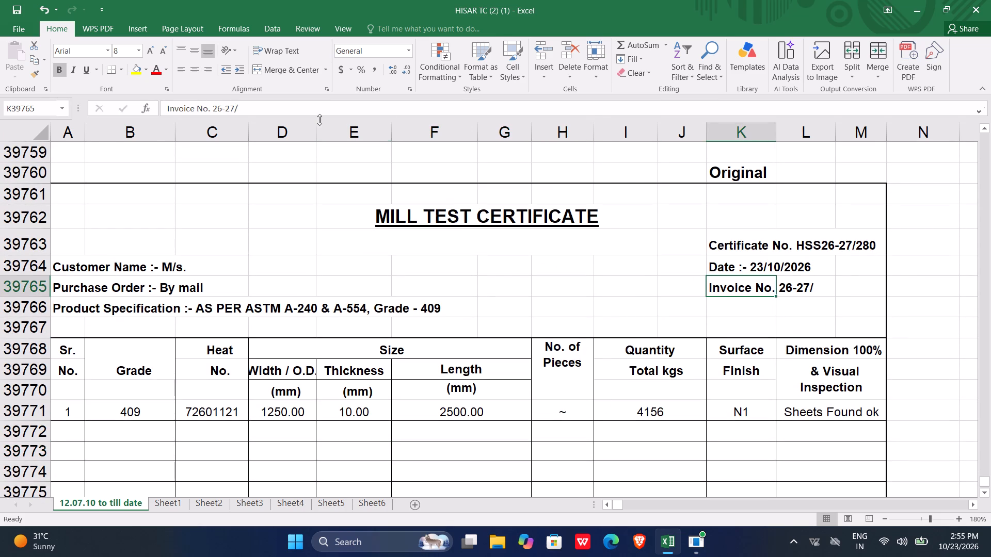
{"action": "left_click", "coordinate": [311, 113]}
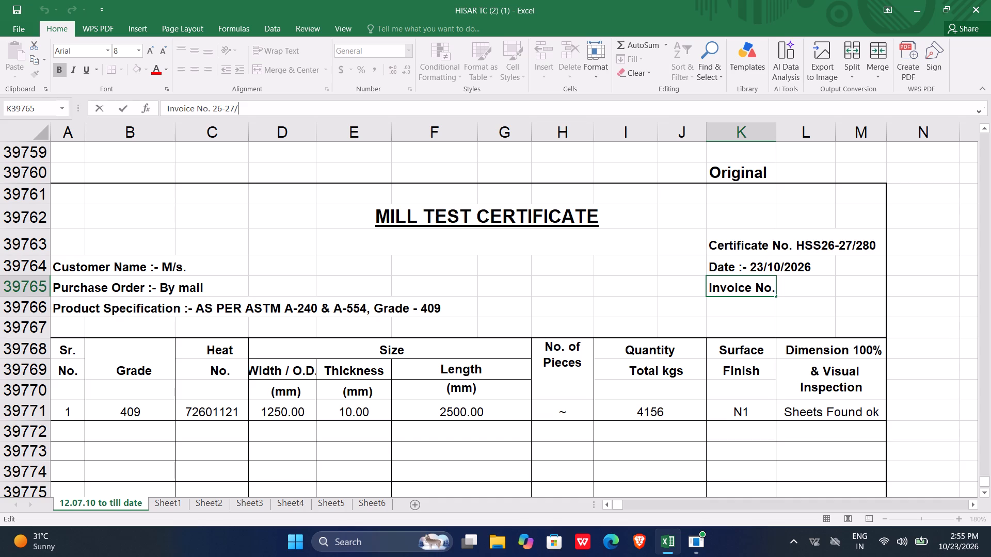
{"action": "type", "text": "376"}
{"action": "left_click", "coordinate": [191, 206]}
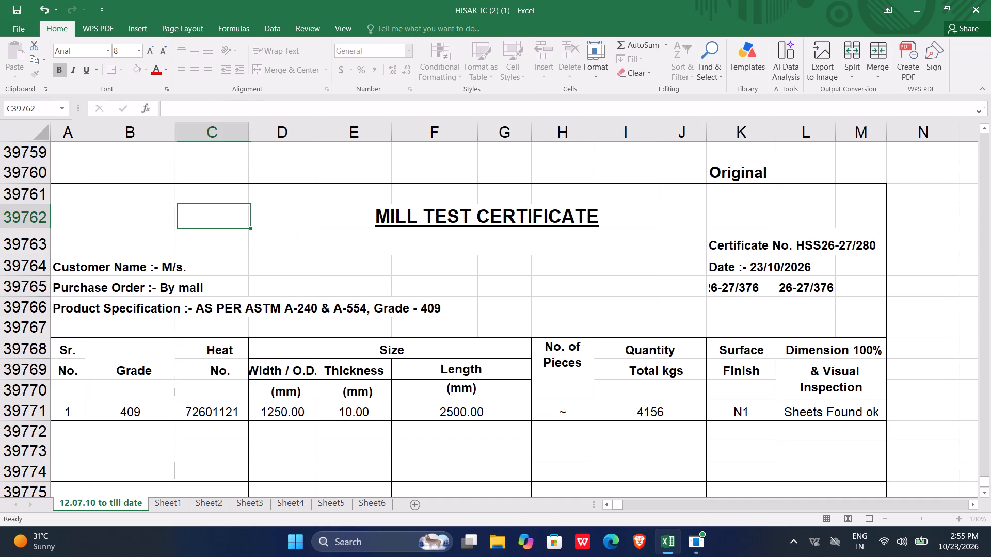
Add TRANSCON POWER PVT. LTD. after "M/s." in the Customer Name line of the certificate with invoice 26-27/376.
{"action": "left_click", "coordinate": [120, 273]}
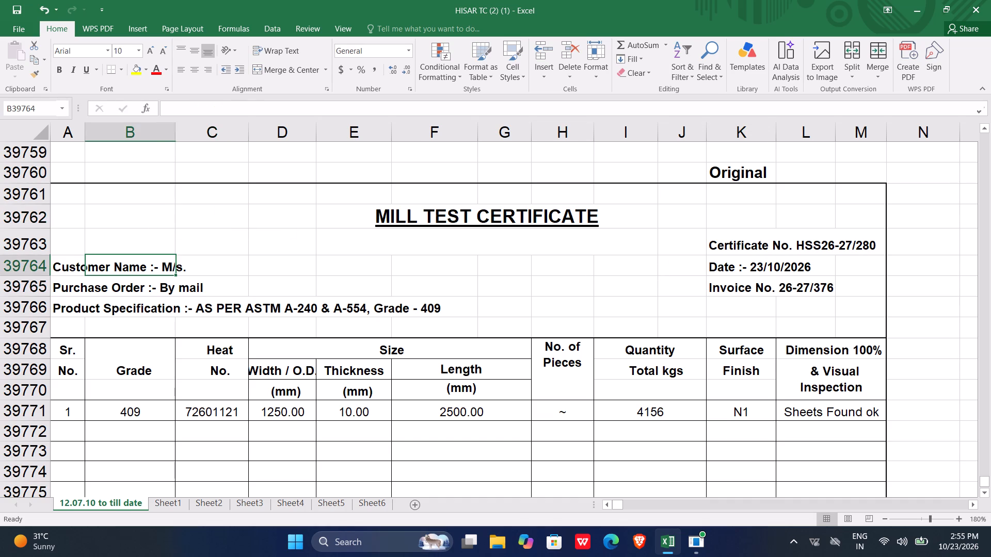
{"action": "left_click", "coordinate": [78, 265]}
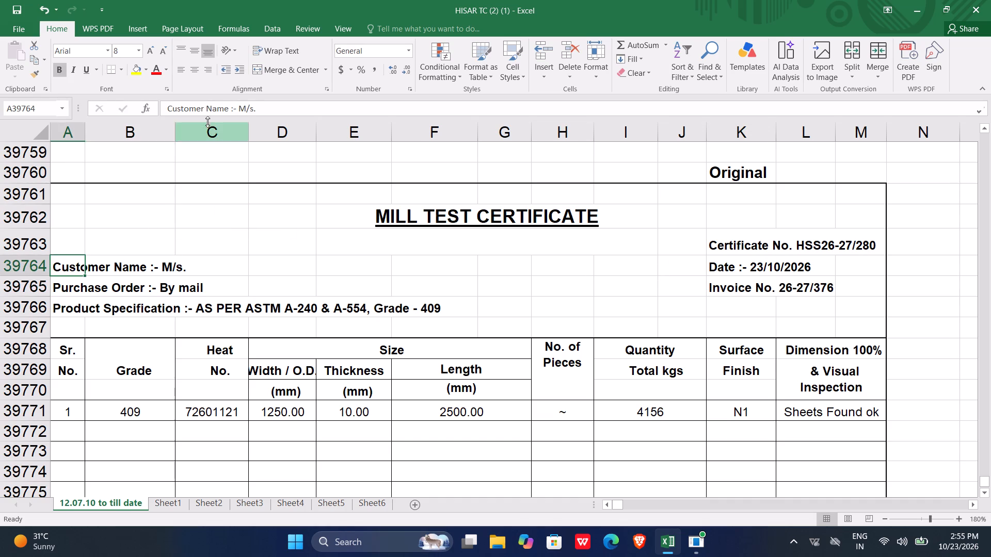
{"action": "left_click", "coordinate": [261, 109]}
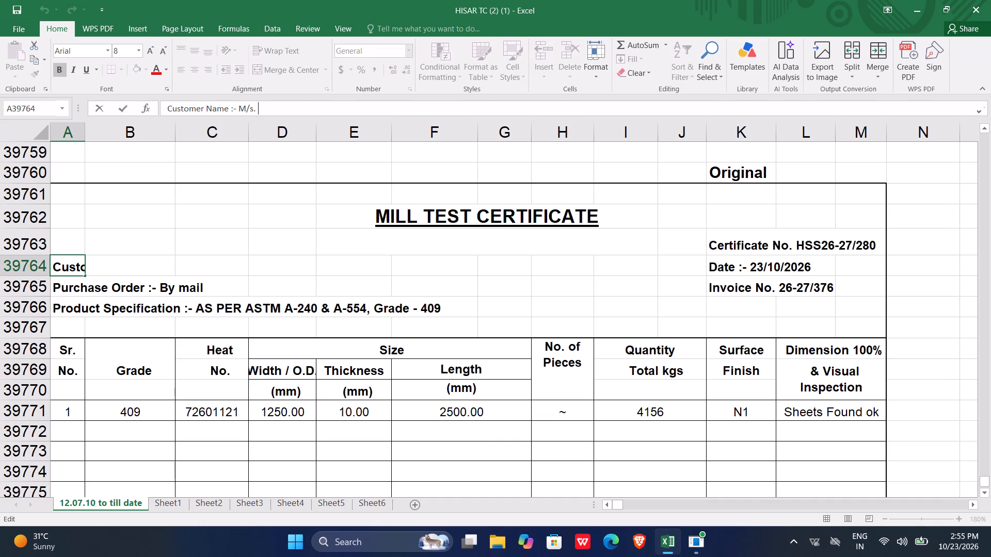
{"action": "type", "text": "TRAN"}
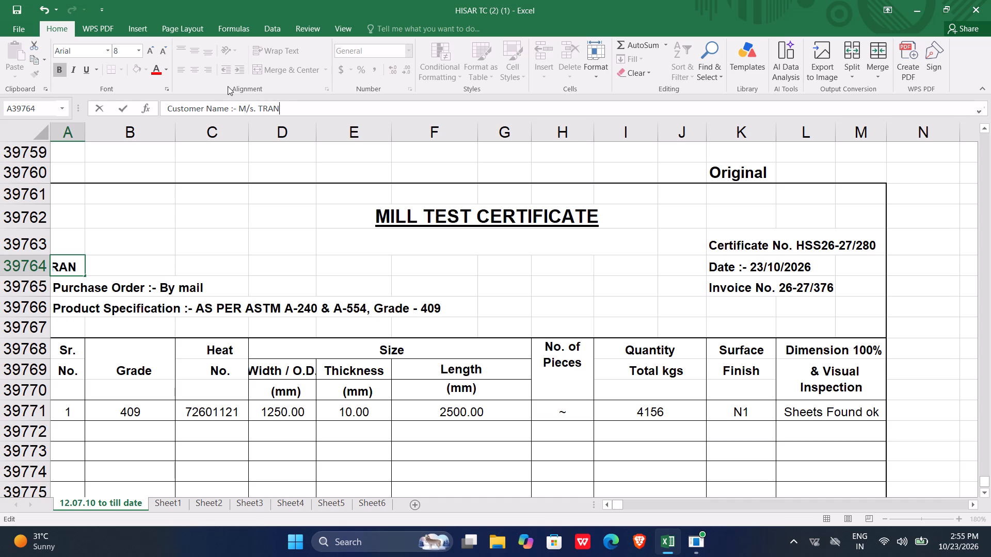
{"action": "type", "text": "SCON"}
{"action": "key", "text": "space"}
{"action": "type", "text": "POWER"}
{"action": "key", "text": "space"}
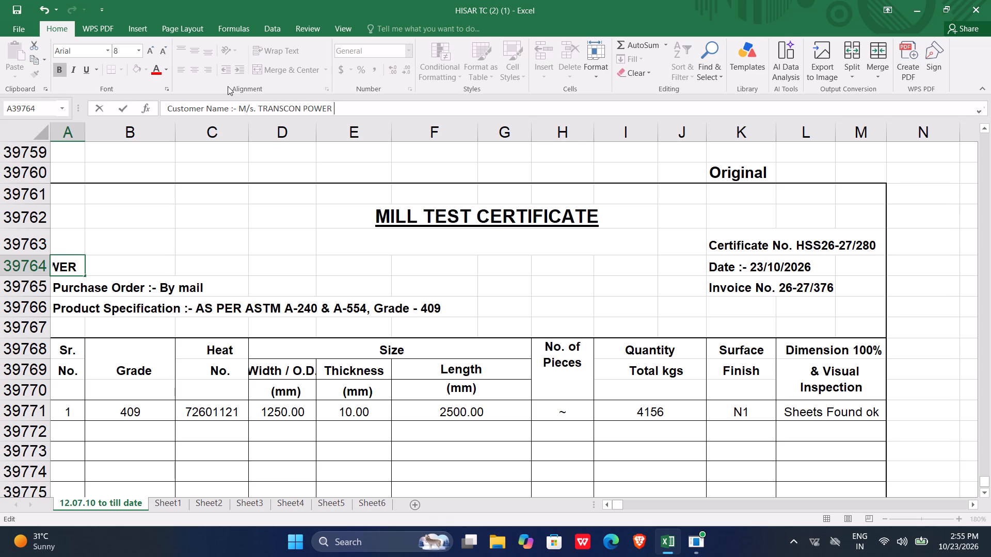
{"action": "type", "text": "PVT"}
{"action": "type", "text": "."}
{"action": "key", "text": "space"}
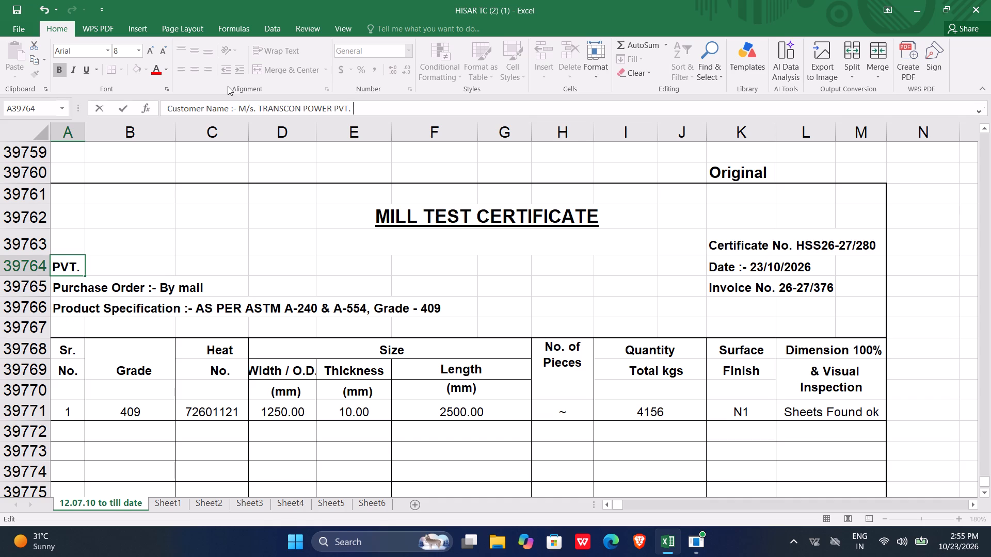
{"action": "type", "text": "LTD"}
{"action": "key", "text": "period"}
{"action": "key", "text": "space"}
{"action": "left_click", "coordinate": [136, 149]}
Print one copy of only the TRANSCON POWER PVT. LTD. certificate, covering columns A to M of rows 39760 to 39805.
{"action": "left_click", "coordinate": [66, 162]}
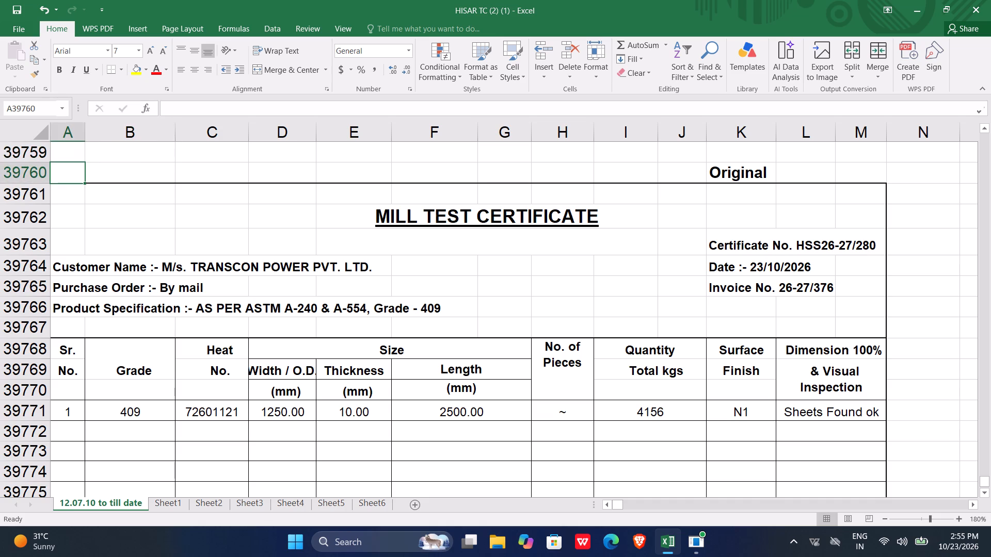
{"action": "key", "text": "shift+Right"}
{"action": "key", "text": "shift+Right"}
{"action": "key", "text": "shift+Right"}
{"action": "key", "text": "shift+Right"}
{"action": "key", "text": "shift+Right"}
{"action": "key", "text": "shift+Right"}
{"action": "key", "text": "shift+Right"}
{"action": "key", "text": "shift+Right"}
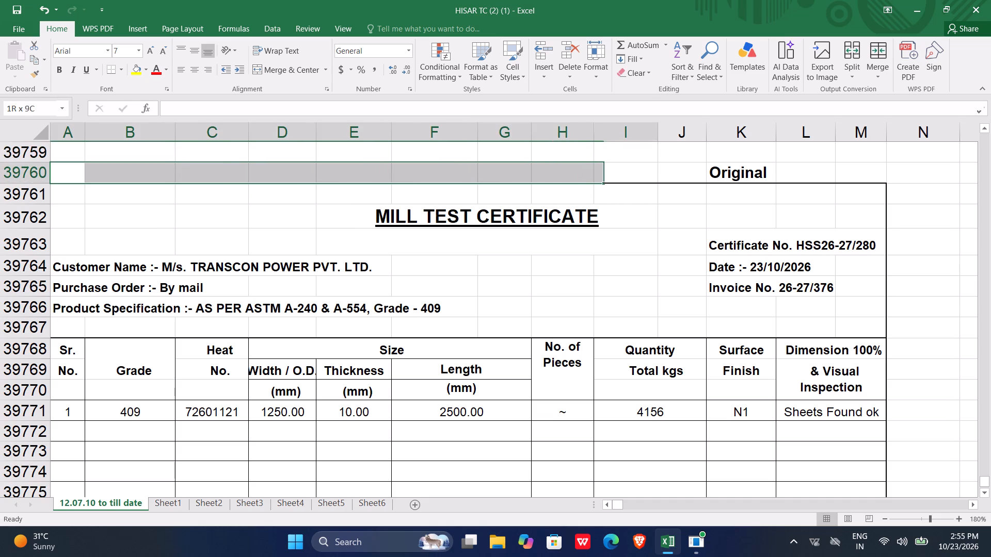
{"action": "key", "text": "shift+Right"}
{"action": "key", "text": "shift+Right"}
{"action": "key", "text": "shift+Right"}
{"action": "key", "text": "shift+Down"}
{"action": "key", "text": "shift+Right"}
{"action": "key", "text": "shift+Down"}
{"action": "key", "text": "shift+Down"}
{"action": "key", "text": "shift+Down"}
{"action": "key", "text": "shift+Down"}
{"action": "key", "text": "shift+Down"}
{"action": "key", "text": "shift+Down"}
{"action": "key", "text": "shift+Down"}
{"action": "key", "text": "shift+Down"}
{"action": "key", "text": "shift+Down"}
{"action": "key", "text": "shift+Down"}
{"action": "key", "text": "shift+Down"}
{"action": "key", "text": "shift+Down"}
{"action": "key", "text": "shift+Down"}
{"action": "key", "text": "shift+Down"}
{"action": "key", "text": "shift+Down"}
{"action": "key", "text": "shift+Down"}
{"action": "key", "text": "shift+Down"}
{"action": "key", "text": "shift+Down"}
{"action": "key", "text": "shift+Down"}
{"action": "key", "text": "shift+Down"}
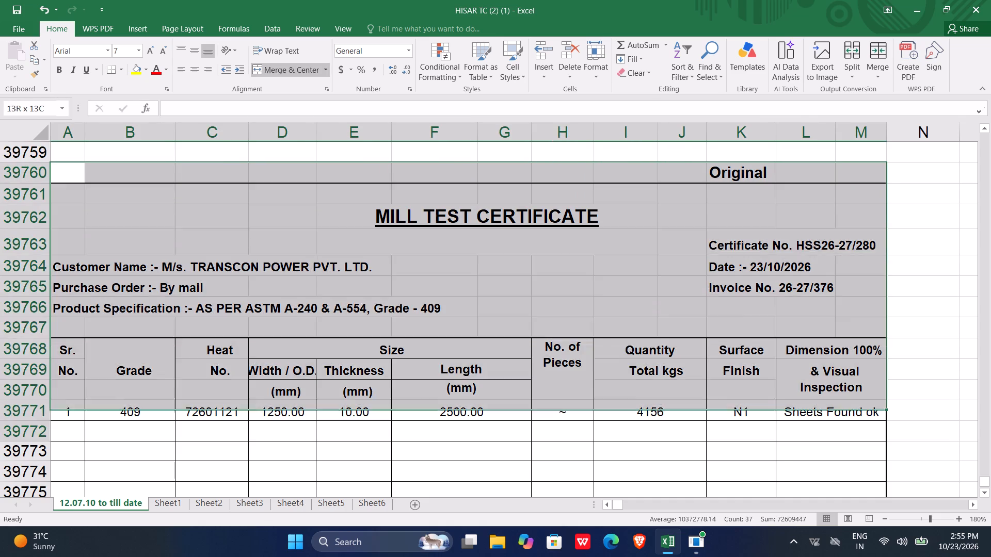
{"action": "key", "text": "shift+Down"}
{"action": "key", "text": "shift+Down"}
{"action": "key", "text": "shift+Down"}
{"action": "key", "text": "shift+Down"}
{"action": "key", "text": "shift+Down"}
{"action": "key", "text": "shift+Down"}
{"action": "key", "text": "shift+Down"}
{"action": "key", "text": "shift+Down"}
{"action": "key", "text": "shift+Down"}
{"action": "key", "text": "shift+Down"}
{"action": "key", "text": "shift+Down"}
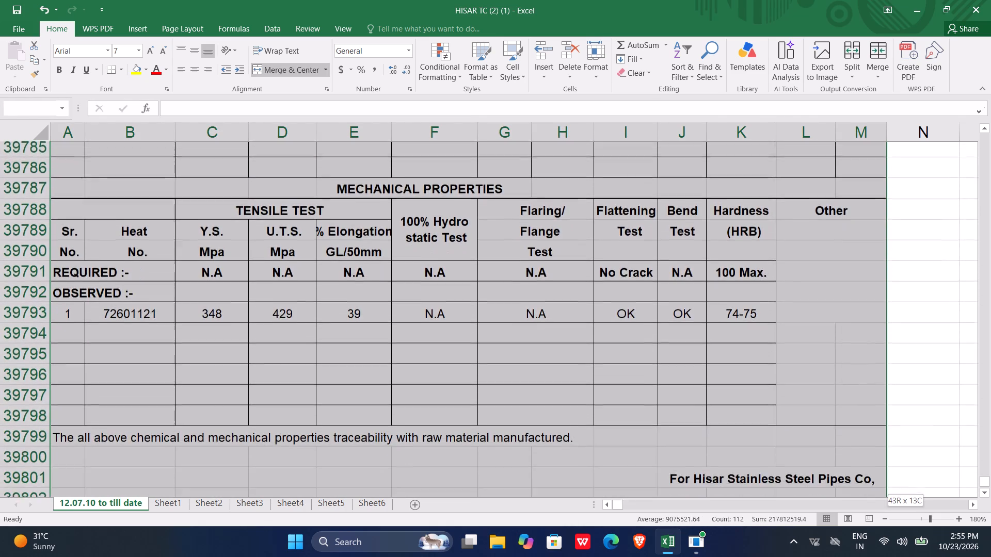
{"action": "key", "text": "shift+Down"}
{"action": "key", "text": "shift+Down"}
{"action": "key", "text": "shift+Down"}
{"action": "key", "text": "shift+Down"}
{"action": "key", "text": "shift+Up"}
{"action": "key", "text": "shift+Up"}
{"action": "key", "text": "shift+Down"}
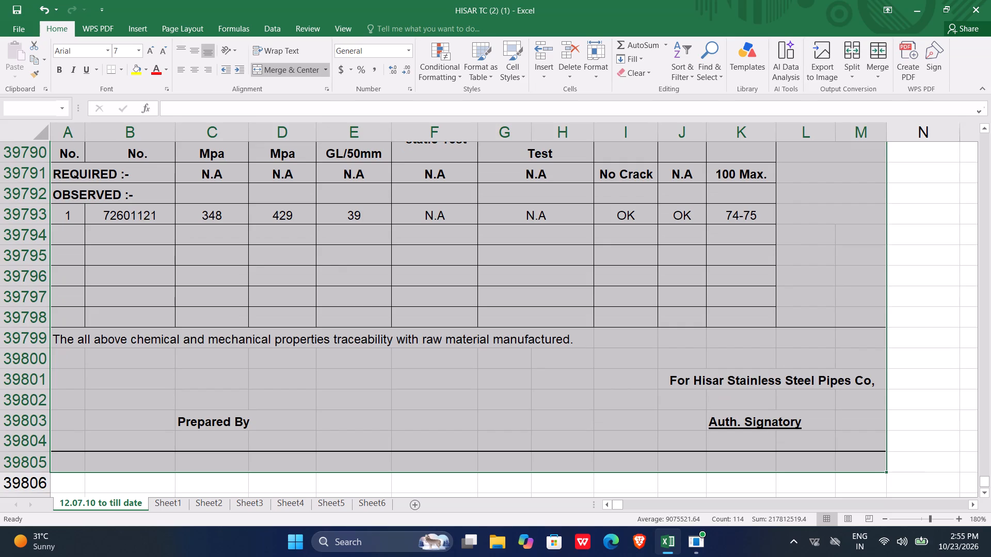
{"action": "key", "text": "ctrl+p"}
{"action": "left_click", "coordinate": [121, 103]}
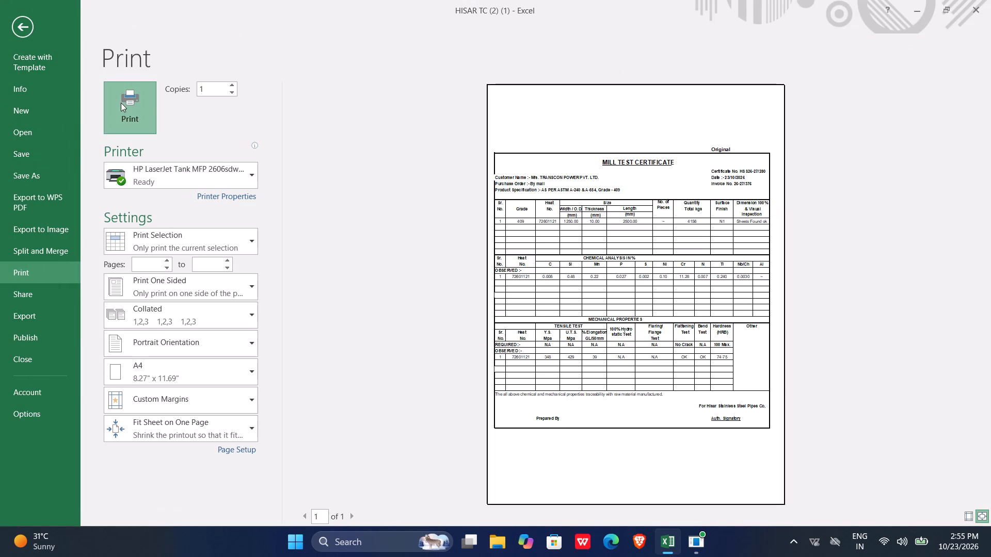